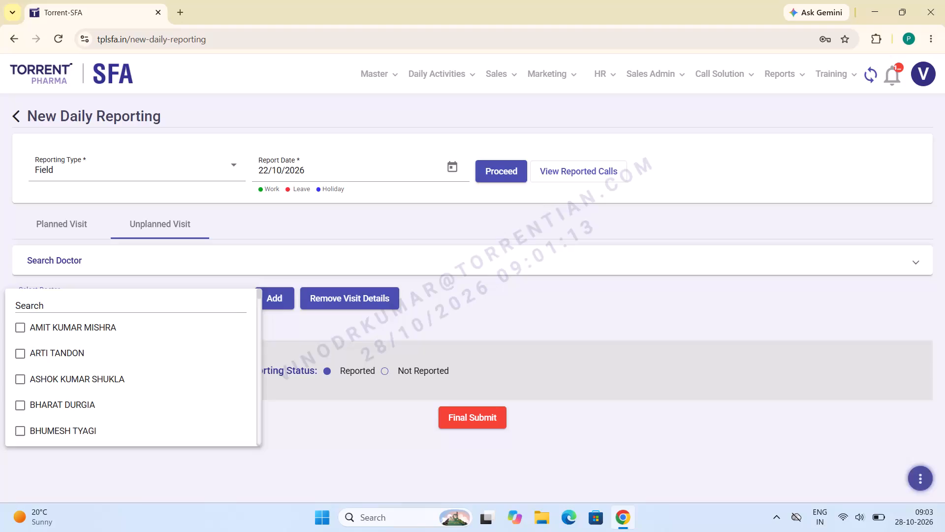
Find "jyo" among the doctors, select the first match, and add all selected doctors to the 22/10/2026 unplanned visits.
{"action": "type", "text": "jyo"}
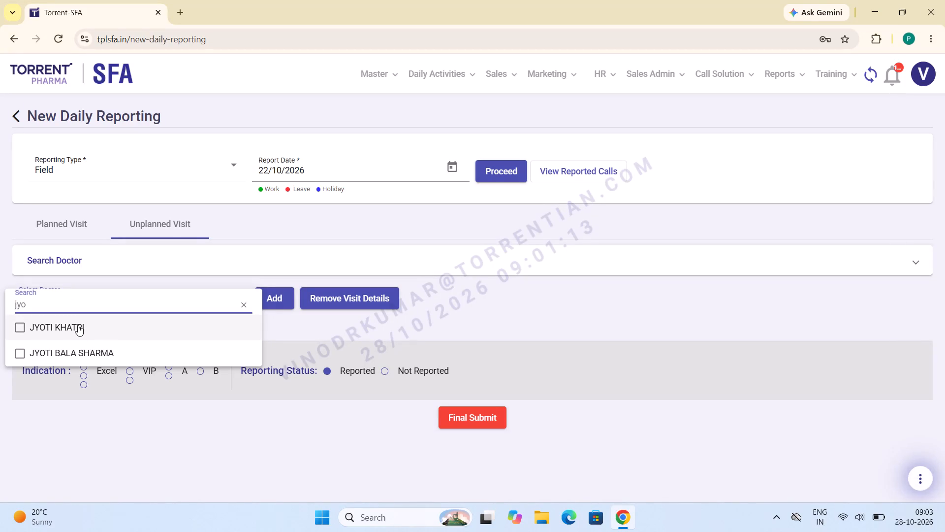
{"action": "left_click", "coordinate": [78, 325]}
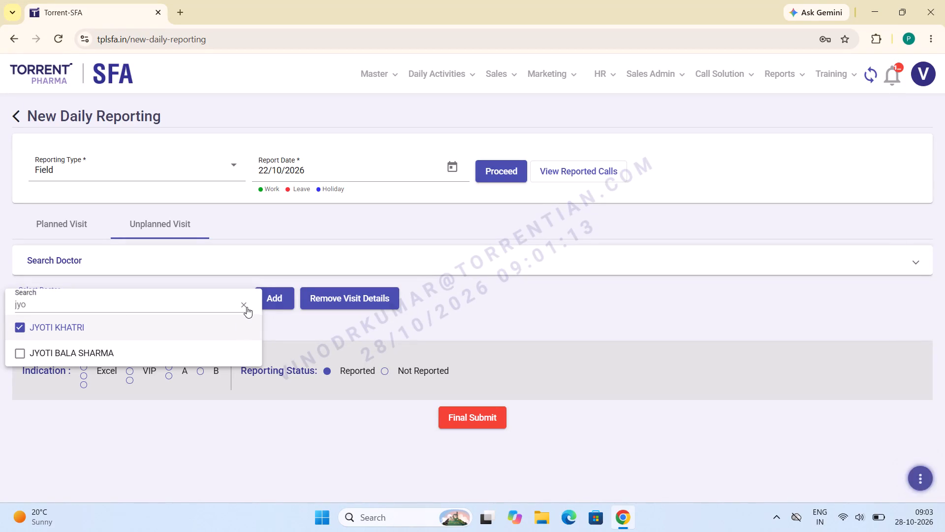
{"action": "left_click", "coordinate": [245, 303]}
{"action": "left_click", "coordinate": [282, 323]}
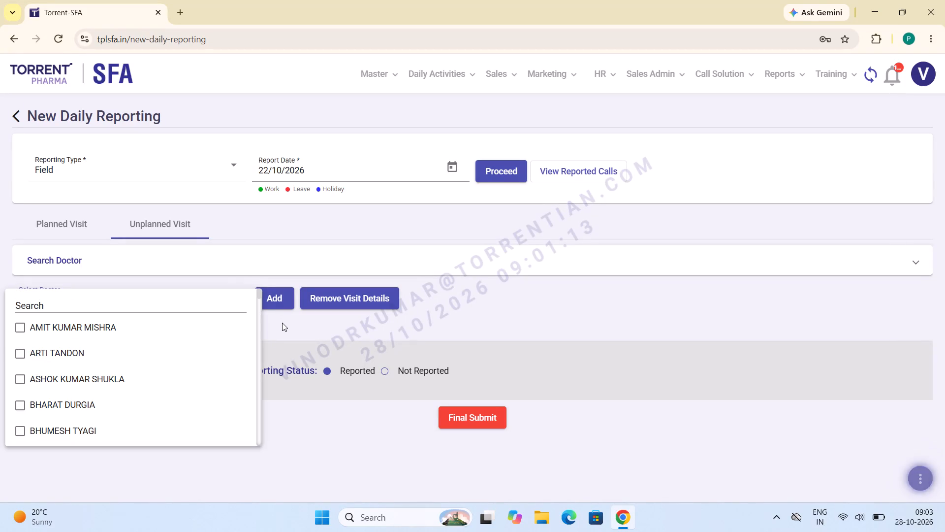
{"action": "left_click", "coordinate": [278, 294]}
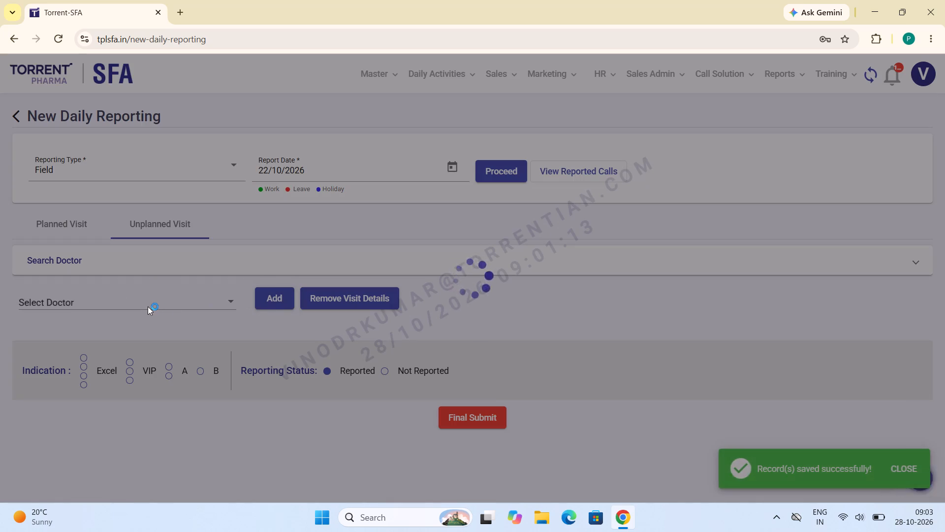
Find the doctor matching "sark", select the match, and add it to the unplanned visits.
{"action": "left_click", "coordinate": [126, 298]}
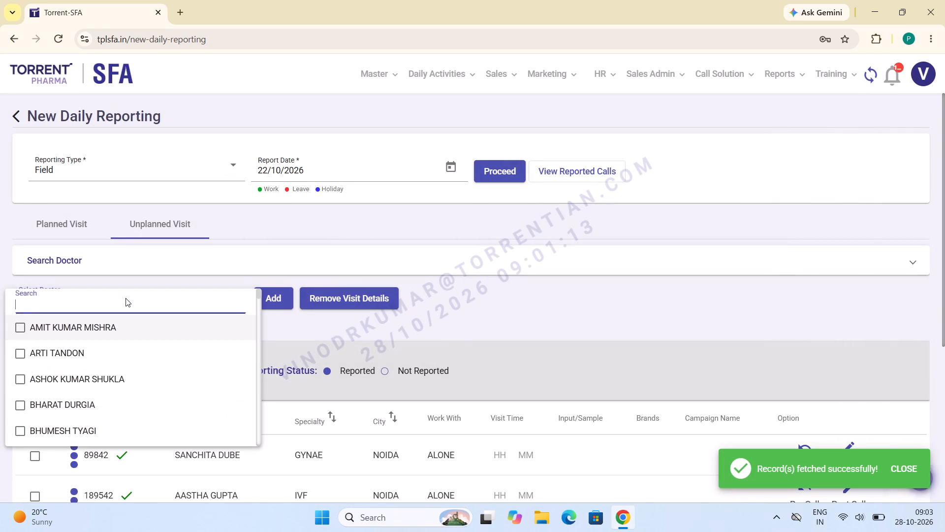
{"action": "key", "text": "s"}
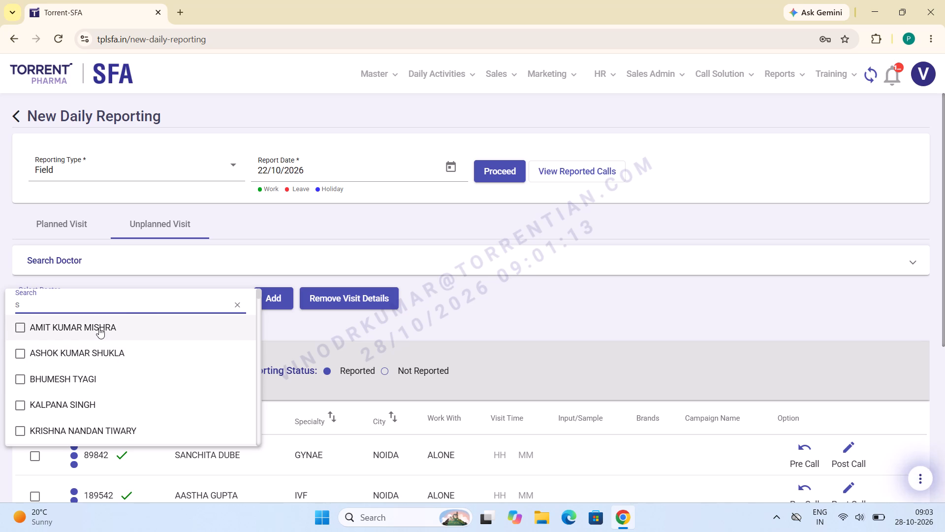
{"action": "type", "text": "ar"}
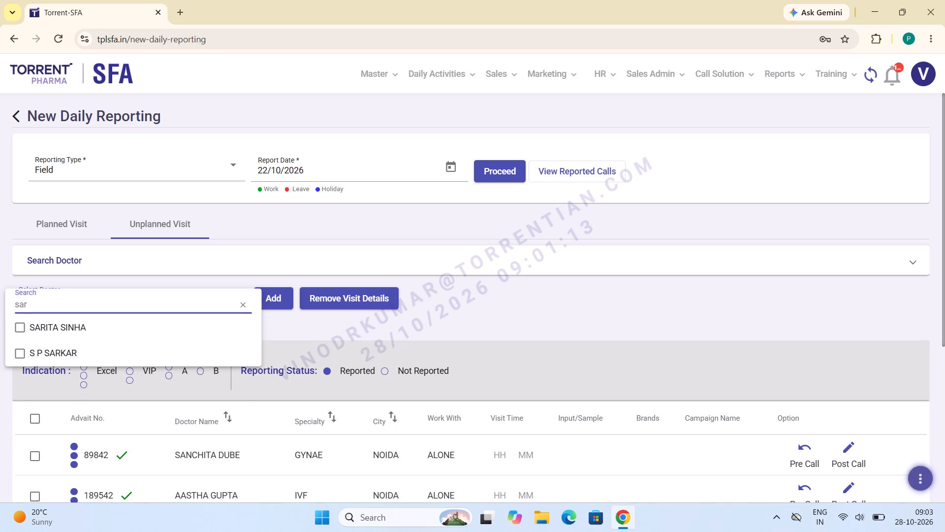
{"action": "key", "text": "k"}
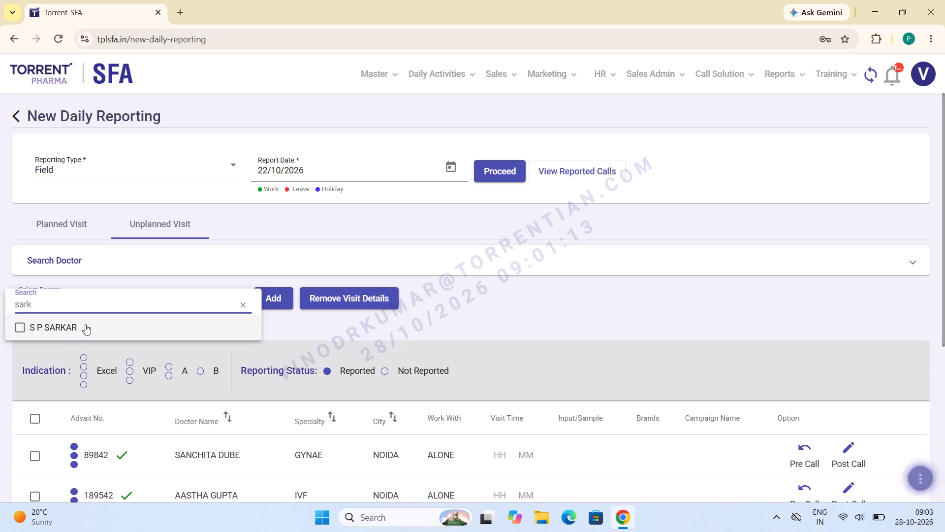
{"action": "left_click", "coordinate": [86, 324]}
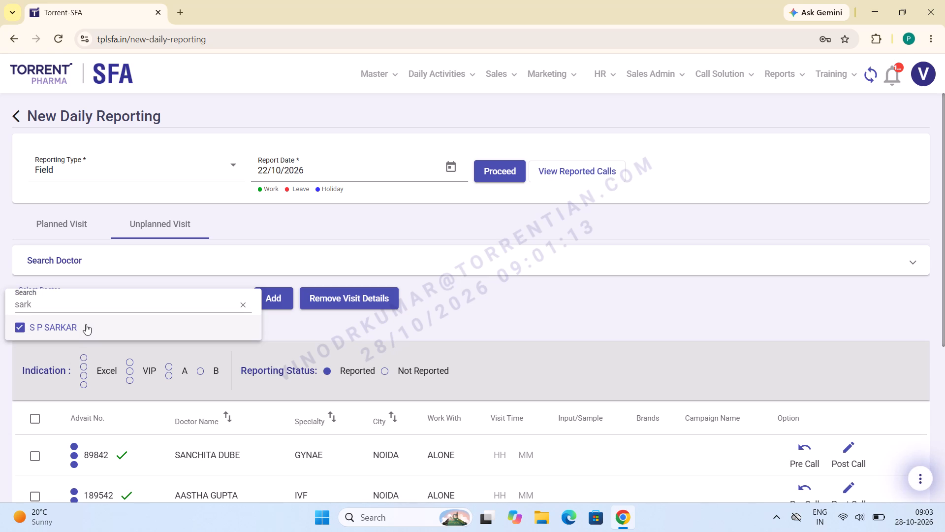
{"action": "left_click", "coordinate": [276, 317]}
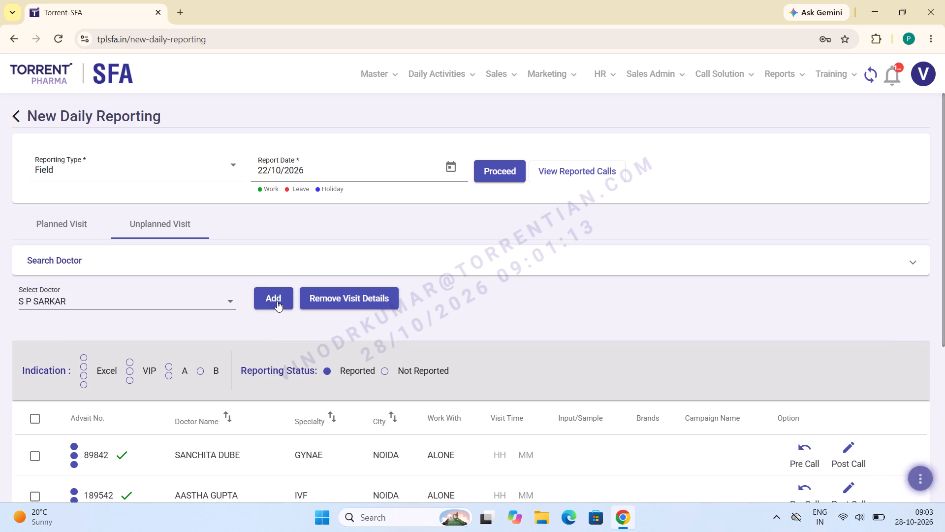
{"action": "left_click", "coordinate": [277, 301]}
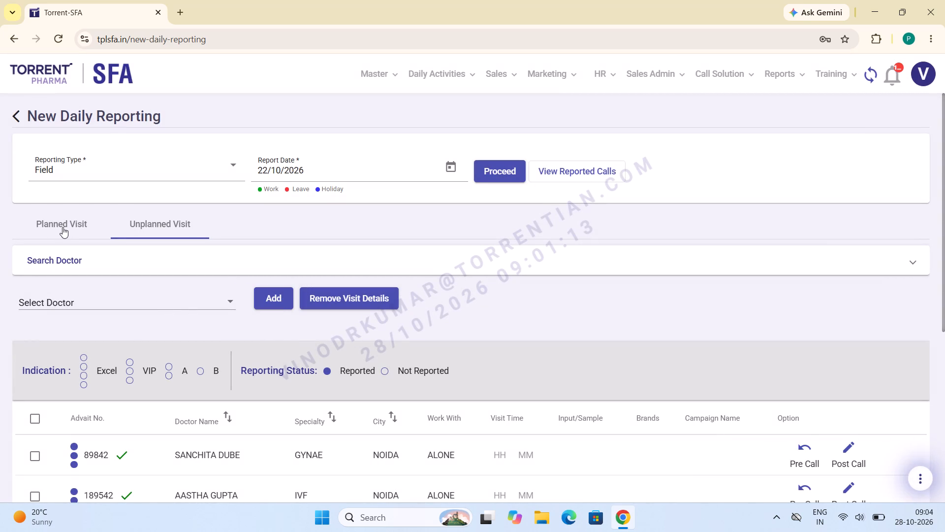
Open the Visit Data report from All reports and run it with the preset filter of Viva division, October 2026.
{"action": "left_click", "coordinate": [777, 72]}
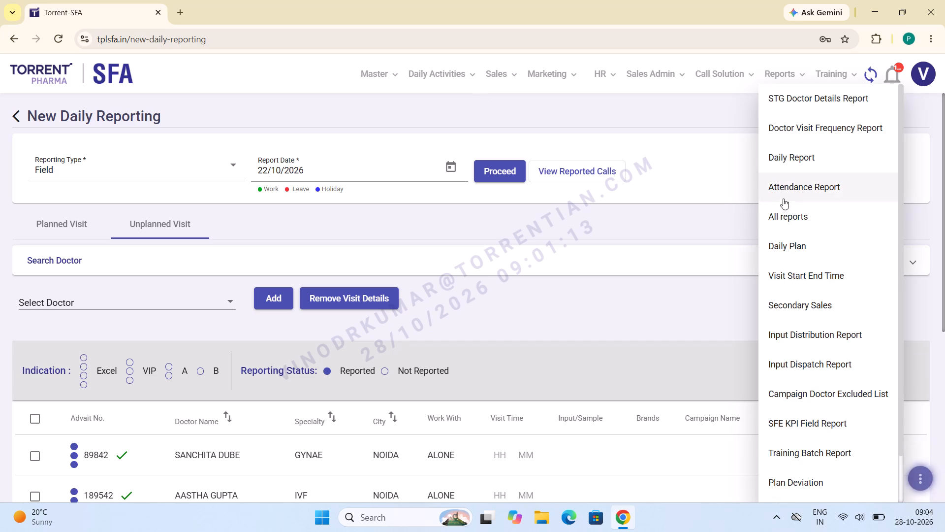
{"action": "left_click", "coordinate": [781, 221]}
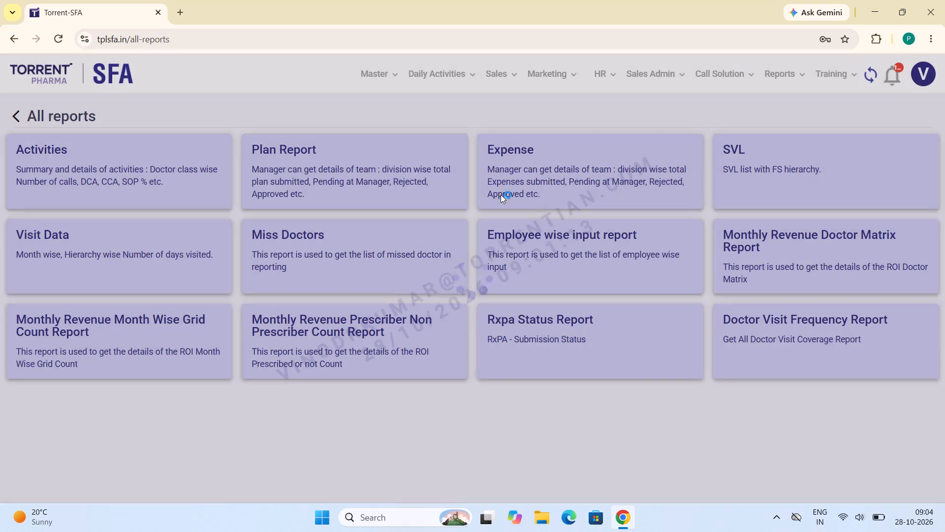
{"action": "left_click", "coordinate": [188, 172]}
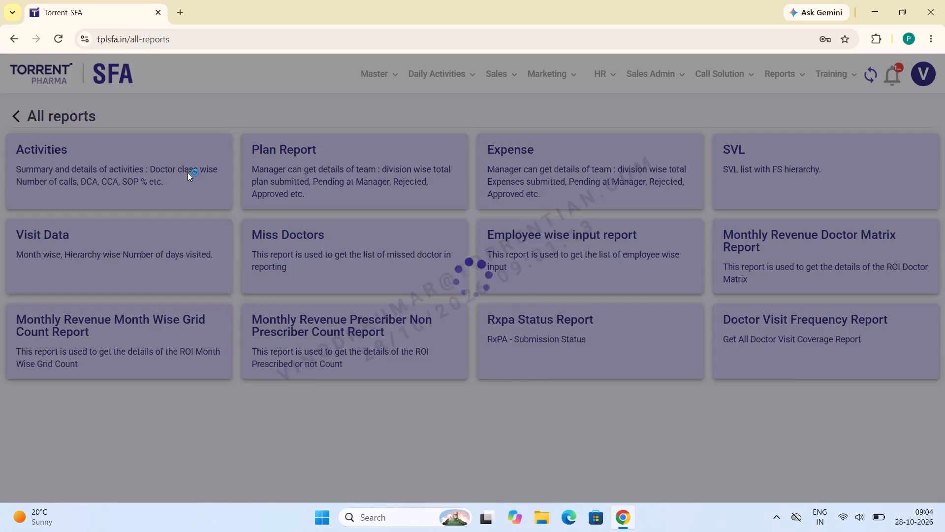
{"action": "left_click", "coordinate": [19, 112]}
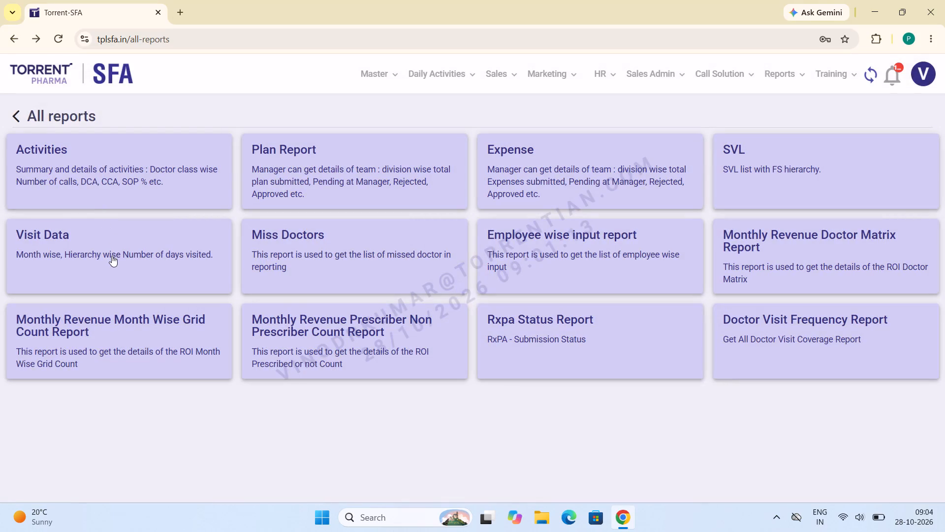
{"action": "left_click", "coordinate": [112, 256]}
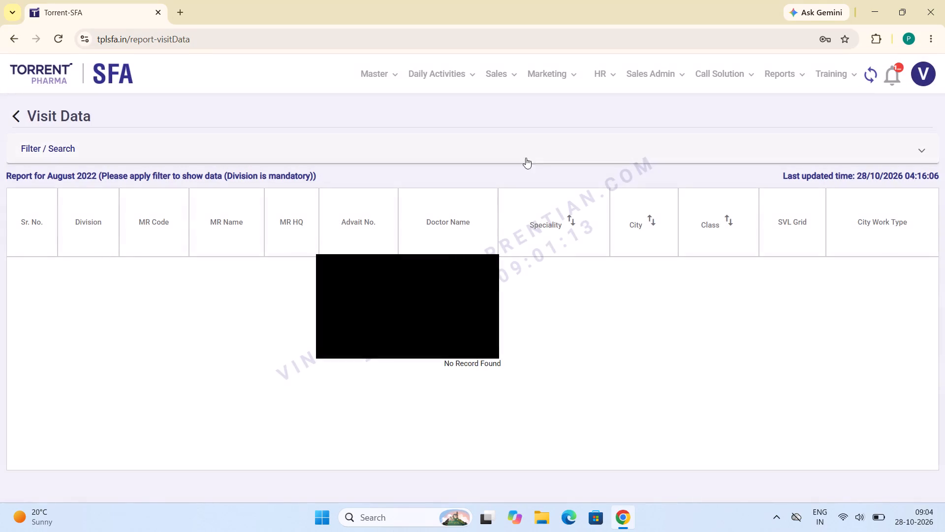
{"action": "left_click", "coordinate": [564, 151]}
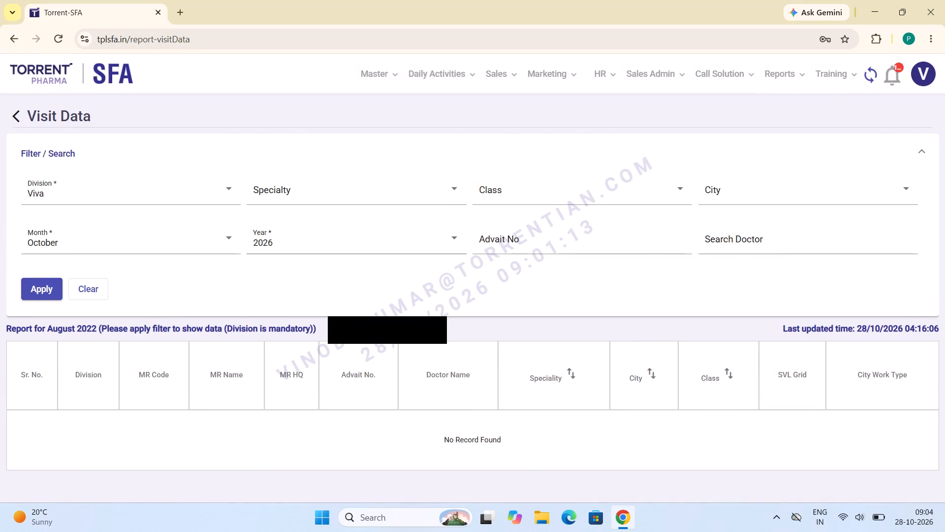
{"action": "left_click", "coordinate": [37, 291]}
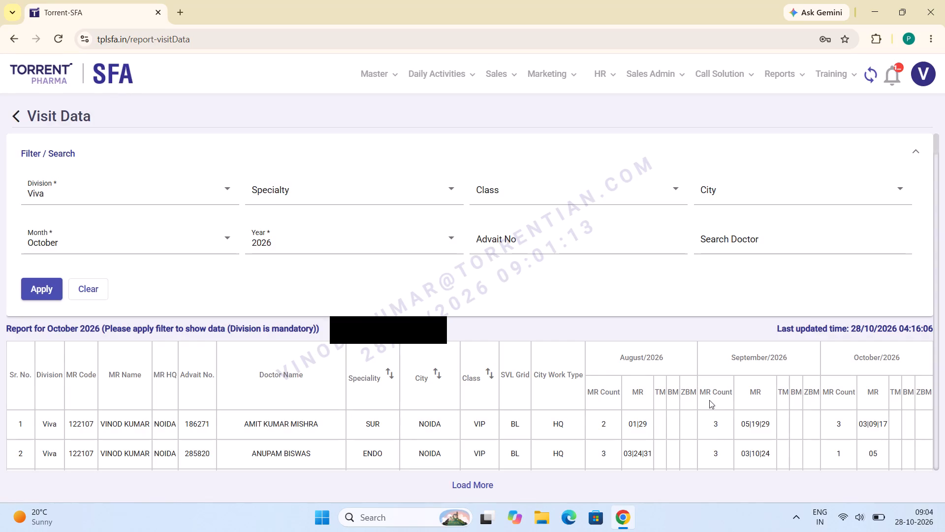
Examine the VIP-class doctors' visit counts and dates for August to October 2026 in the Visit Data report.
{"action": "key", "text": "Down"}
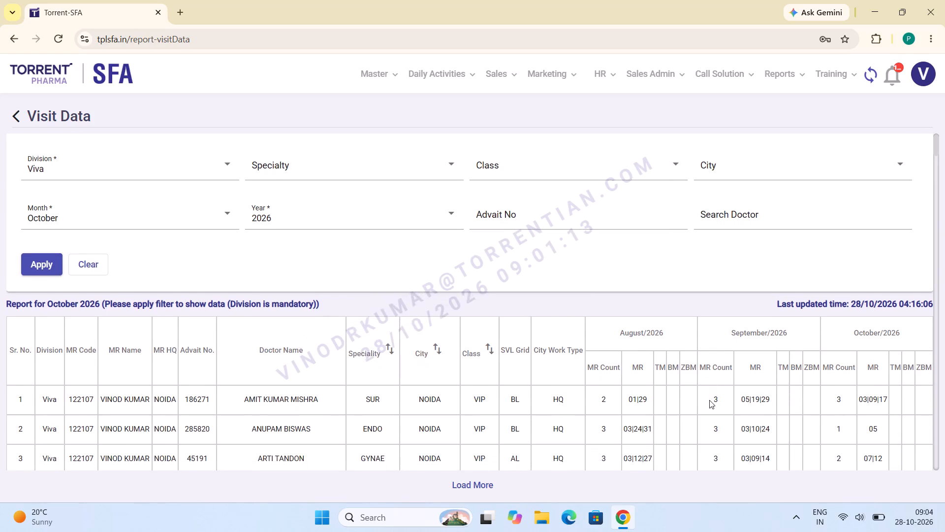
{"action": "key", "text": "Down"}
{"action": "key", "text": "Down"}
{"action": "key", "text": "Down"}
{"action": "key", "text": "Down"}
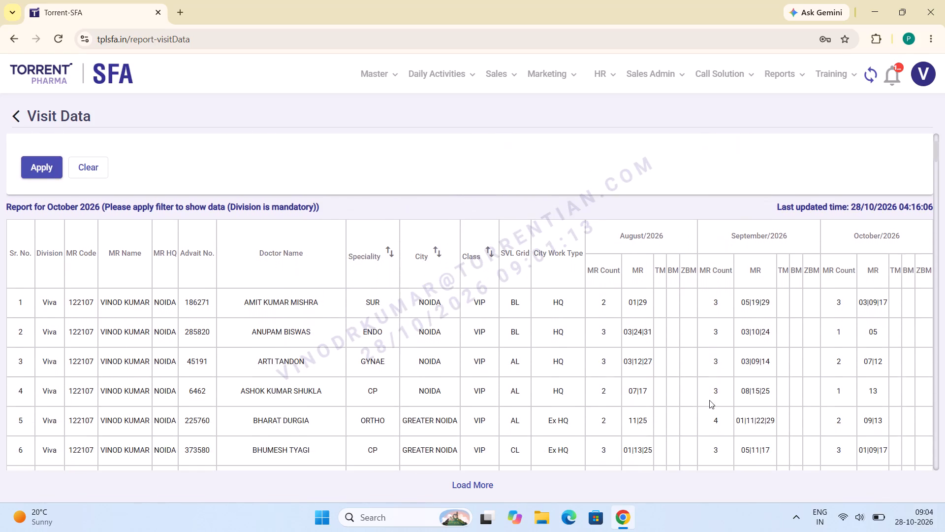
{"action": "key", "text": "Down"}
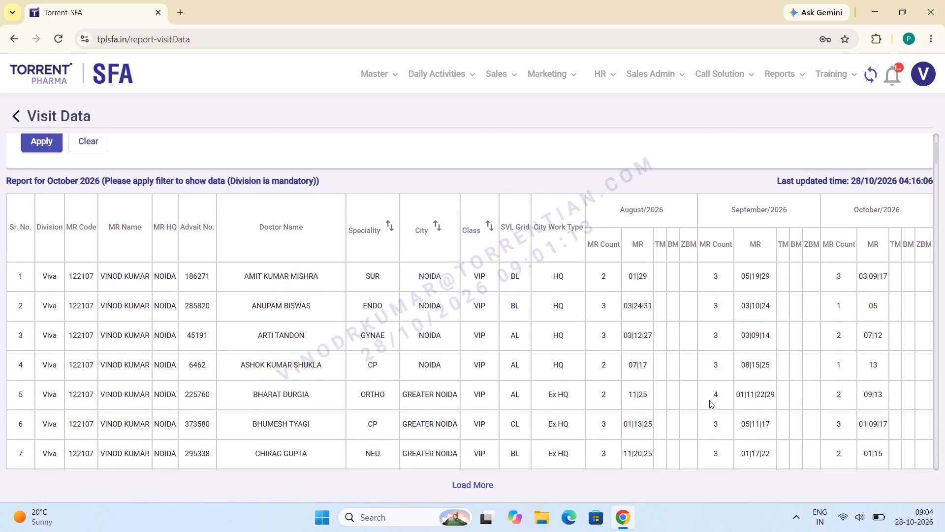
{"action": "key", "text": "Down"}
{"action": "key", "text": "Down"}
{"action": "key", "text": "Down"}
{"action": "key", "text": "Down"}
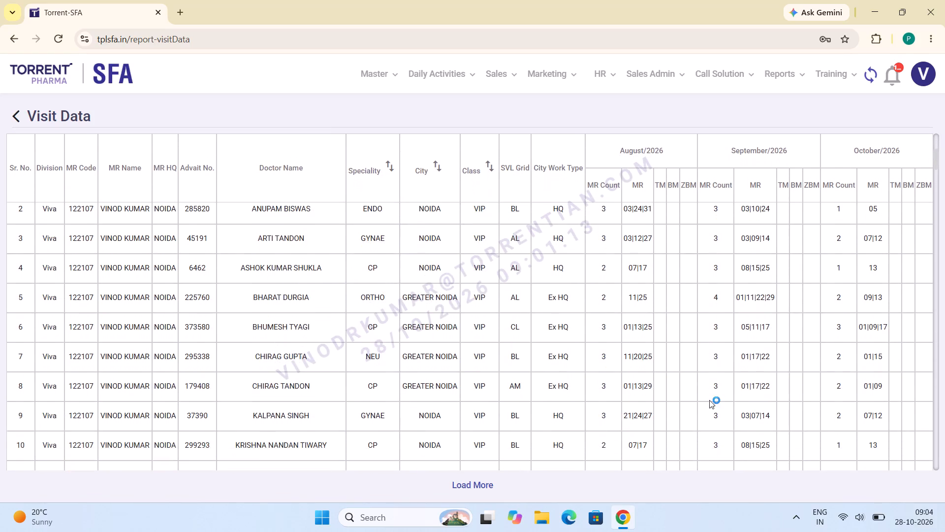
{"action": "key", "text": "Down"}
{"action": "key", "text": "Down"}
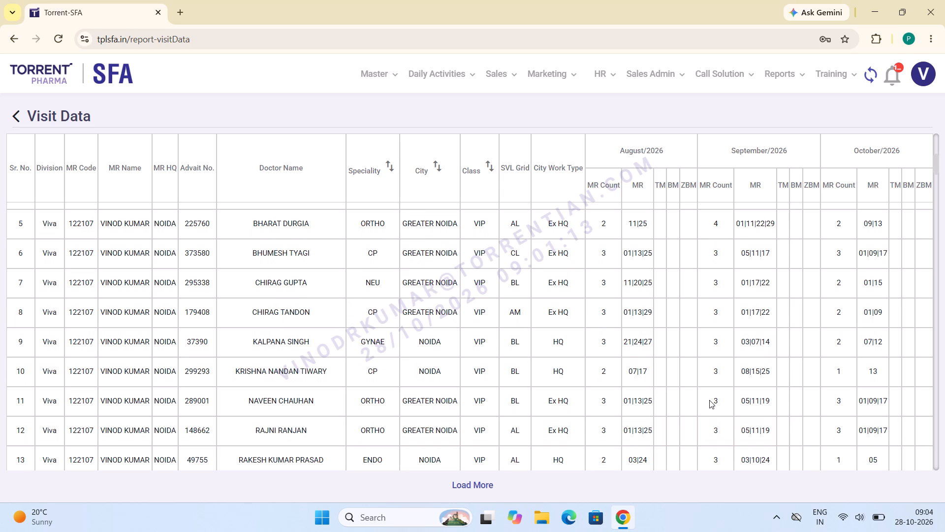
{"action": "key", "text": "Down"}
{"action": "key", "text": "Down"}
{"action": "key", "text": "Down"}
{"action": "key", "text": "Down"}
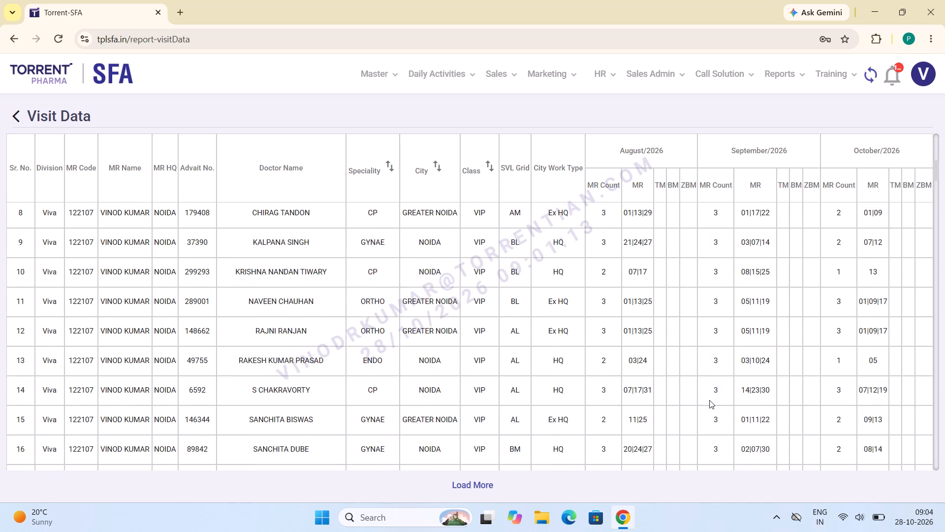
{"action": "key", "text": "Down"}
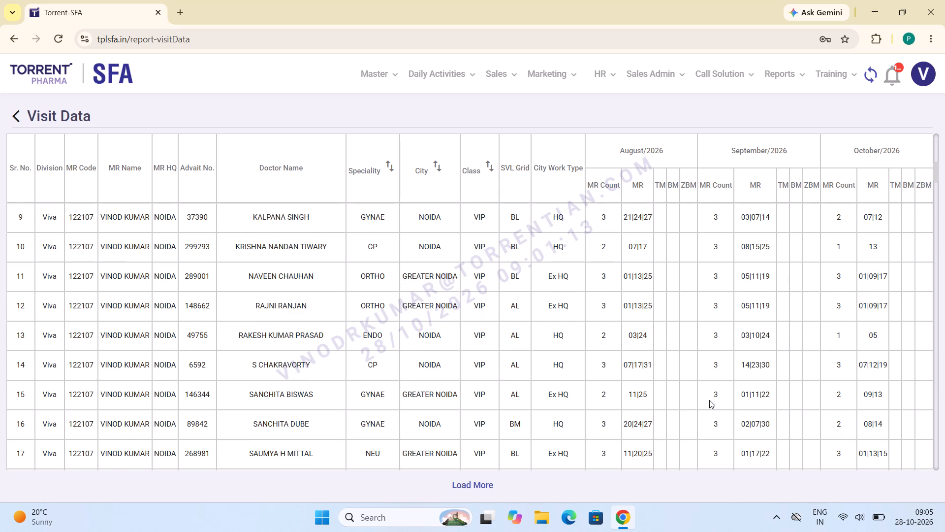
{"action": "key", "text": "Down"}
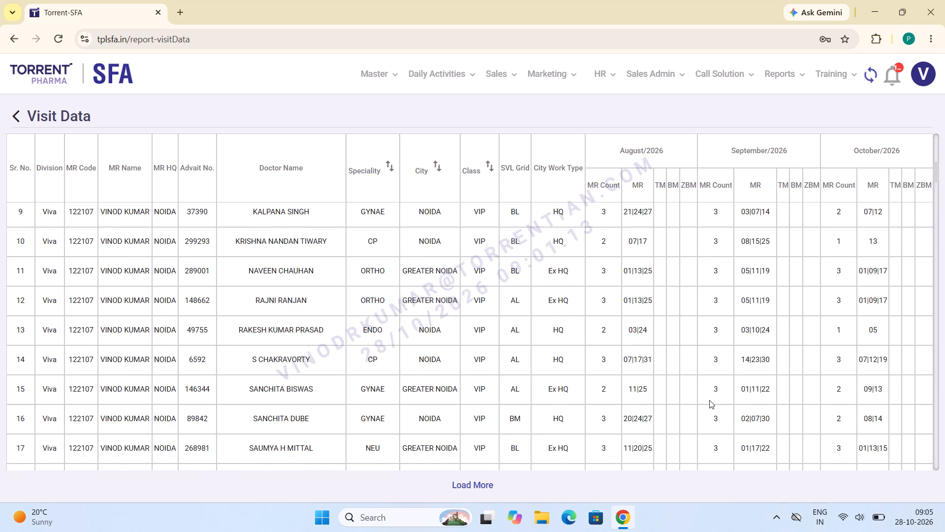
{"action": "key", "text": "Down"}
{"action": "key", "text": "Down"}
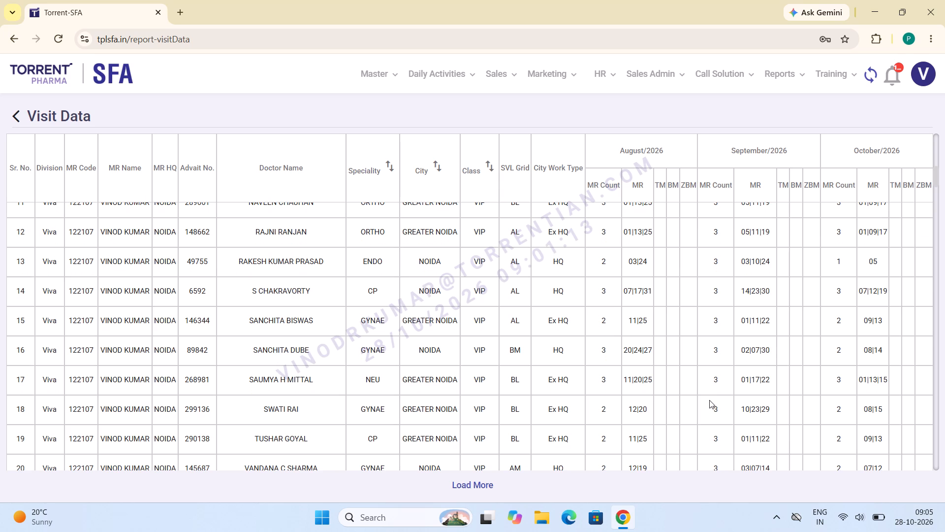
{"action": "key", "text": "Down"}
{"action": "key", "text": "Down"}
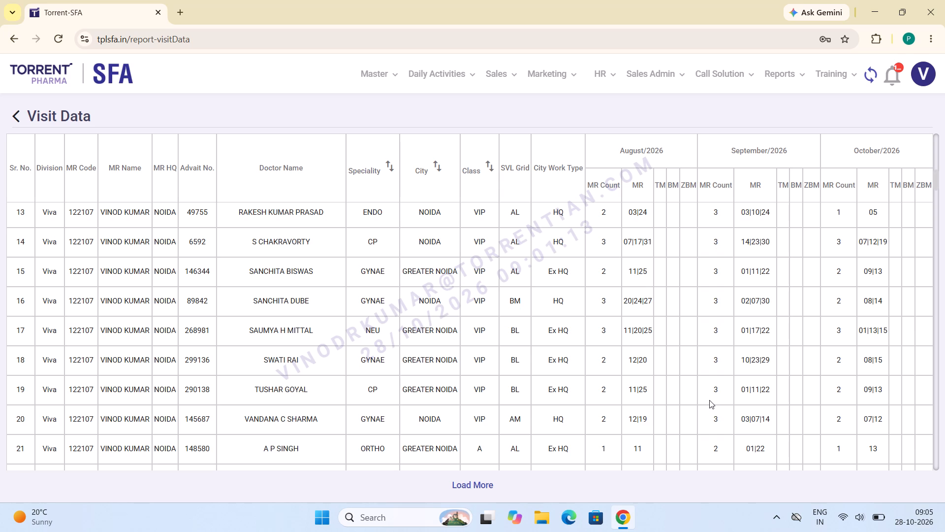
Examine the A-class doctors' visit counts and dates for August to October 2026, through to the start of the B-class rows.
{"action": "key", "text": "Down"}
{"action": "key", "text": "Down"}
{"action": "key", "text": "Down"}
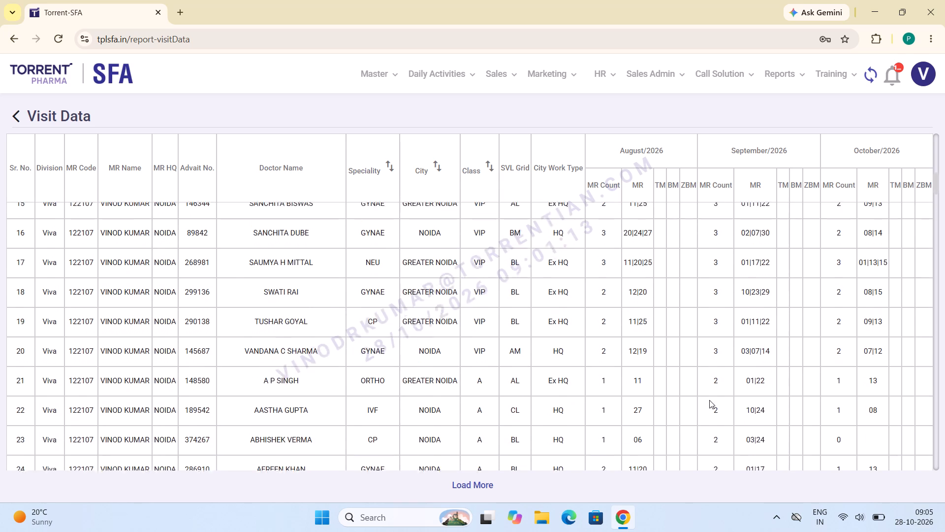
{"action": "key", "text": "Down"}
{"action": "key", "text": "Down"}
{"action": "key", "text": "Down"}
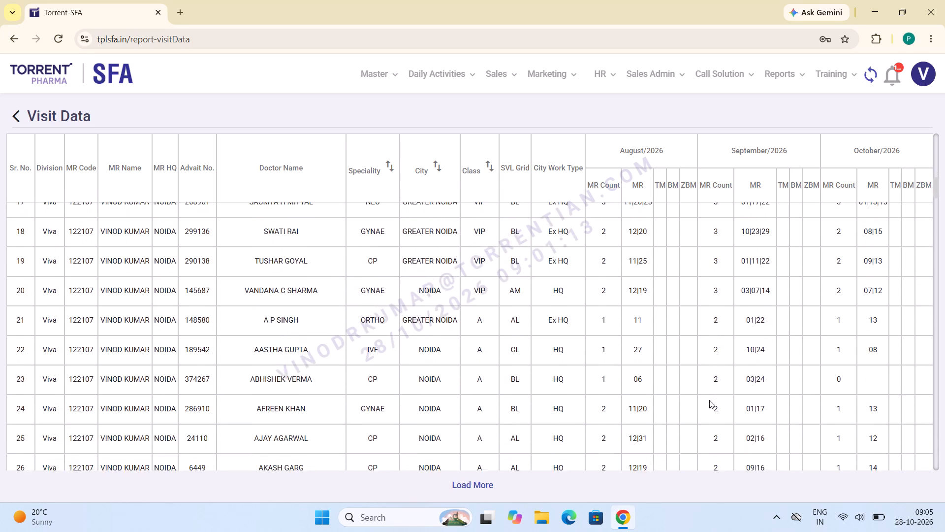
{"action": "key", "text": "Down"}
{"action": "key", "text": "Down"}
{"action": "key", "text": "Down"}
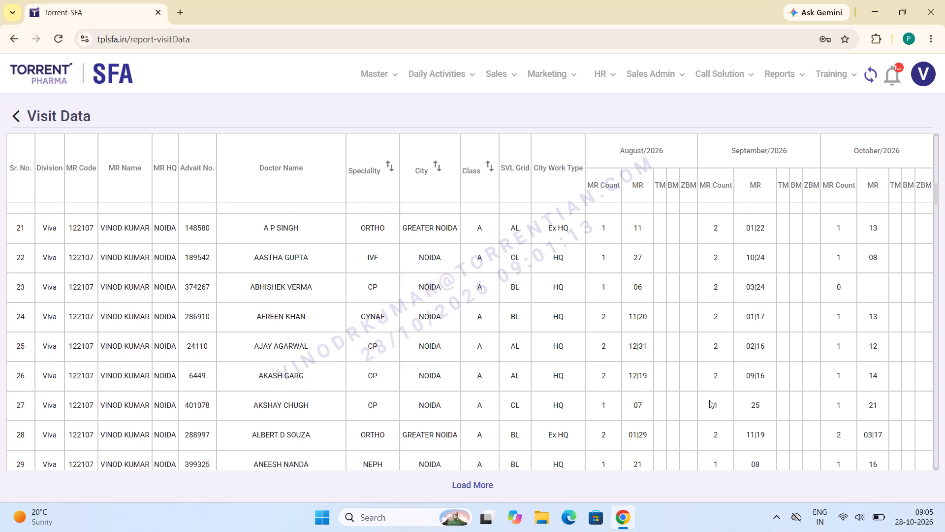
{"action": "key", "text": "Down"}
{"action": "key", "text": "Down"}
{"action": "key", "text": "Down"}
{"action": "key", "text": "Down"}
{"action": "key", "text": "Down"}
{"action": "key", "text": "Down"}
{"action": "key", "text": "Down"}
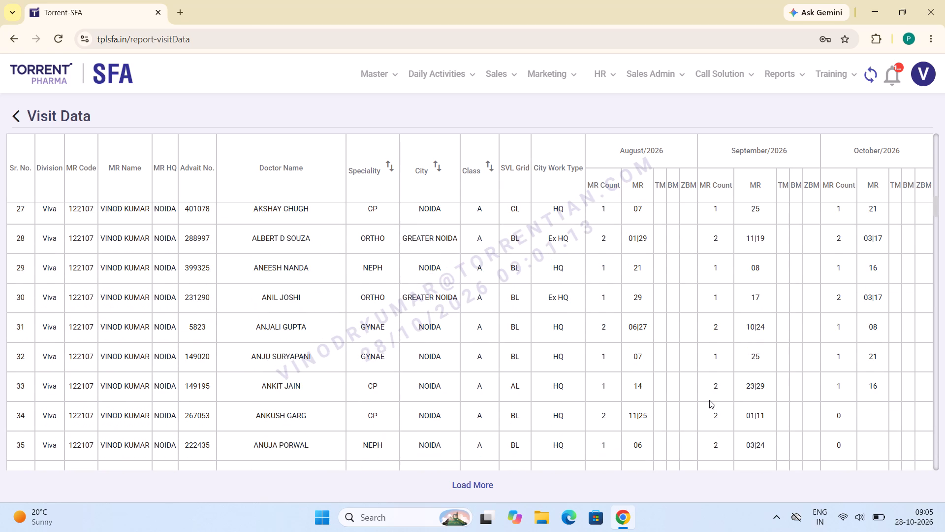
{"action": "key", "text": "Down"}
{"action": "key", "text": "Down"}
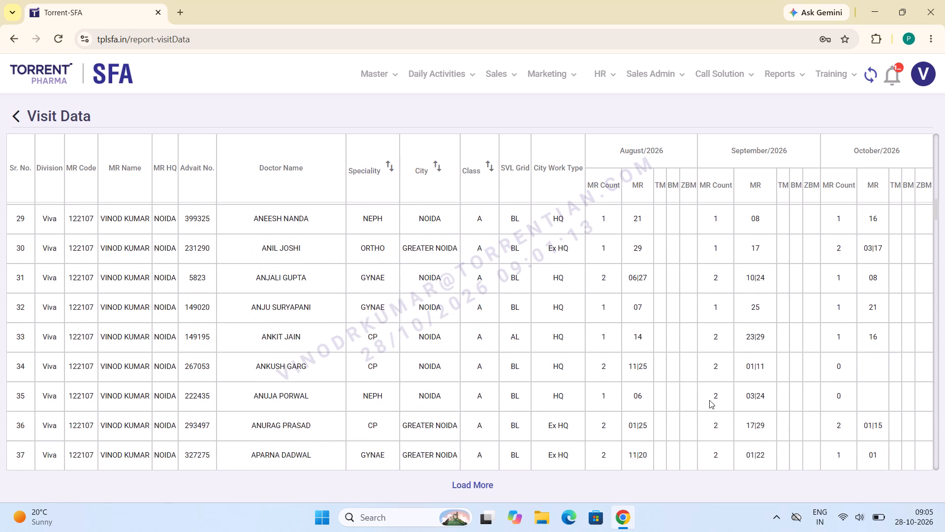
{"action": "key", "text": "Down"}
{"action": "key", "text": "Down"}
{"action": "key", "text": "Down"}
{"action": "key", "text": "Down"}
{"action": "key", "text": "Down"}
{"action": "key", "text": "Down"}
{"action": "key", "text": "Down"}
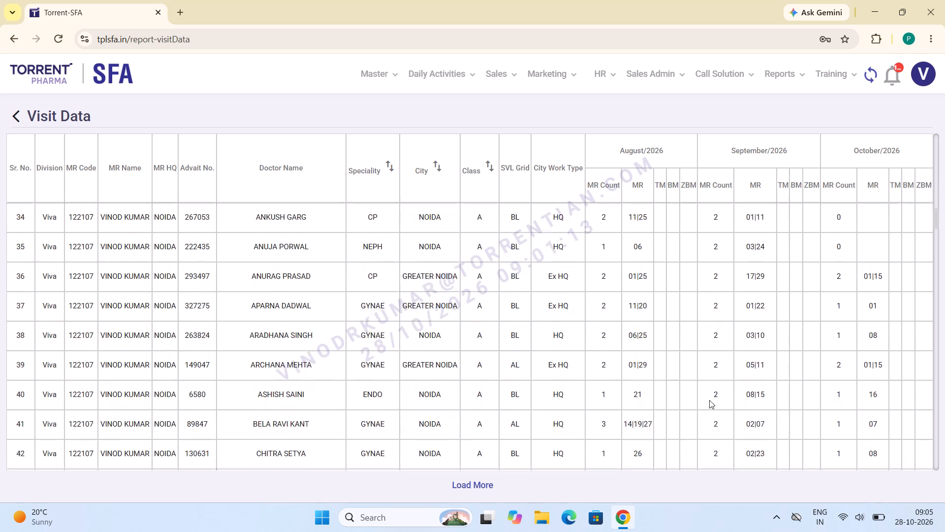
{"action": "key", "text": "Down"}
{"action": "key", "text": "Down"}
{"action": "key", "text": "Down"}
{"action": "key", "text": "Down"}
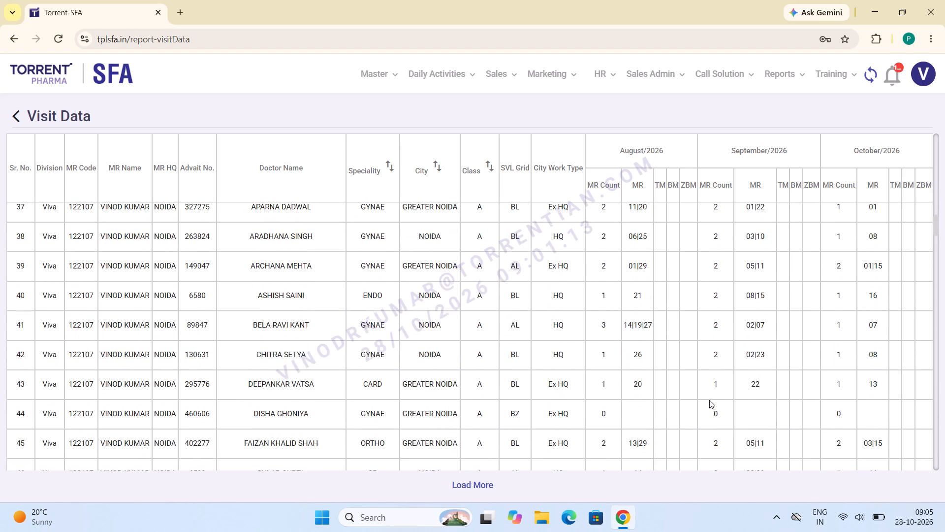
{"action": "key", "text": "Down"}
{"action": "key", "text": "Down"}
{"action": "key", "text": "Down"}
{"action": "key", "text": "Down"}
{"action": "key", "text": "Down"}
{"action": "key", "text": "Down"}
{"action": "key", "text": "Down"}
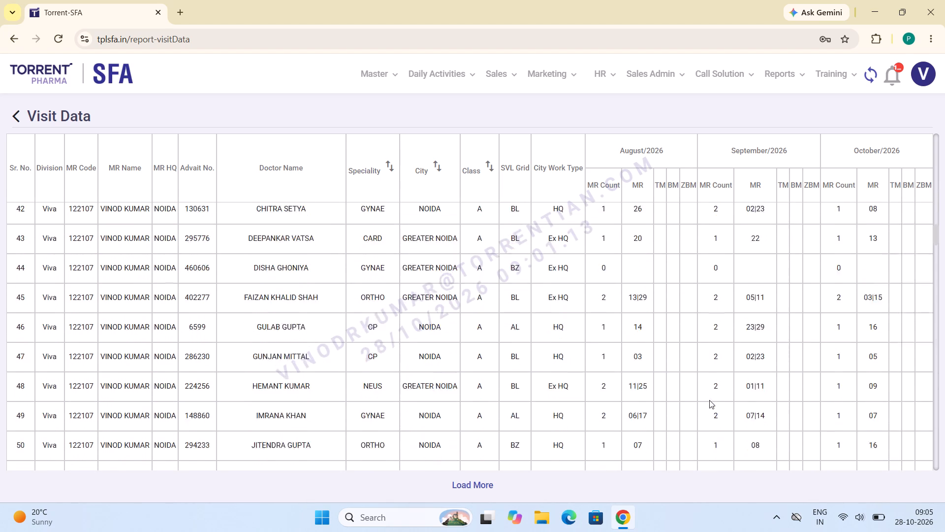
{"action": "key", "text": "Down"}
{"action": "key", "text": "Down"}
{"action": "key", "text": "Down"}
{"action": "key", "text": "Down"}
{"action": "key", "text": "Down"}
{"action": "key", "text": "Down"}
{"action": "key", "text": "Down"}
{"action": "key", "text": "Down"}
{"action": "key", "text": "Down"}
{"action": "key", "text": "Down"}
{"action": "key", "text": "Down"}
{"action": "key", "text": "Down"}
{"action": "key", "text": "Down"}
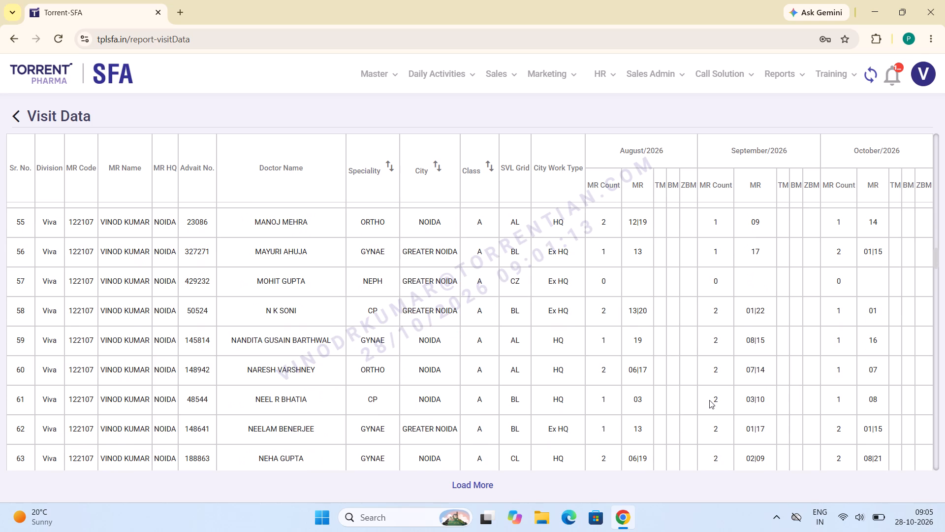
{"action": "key", "text": "Down"}
{"action": "key", "text": "Down"}
{"action": "key", "text": "Down"}
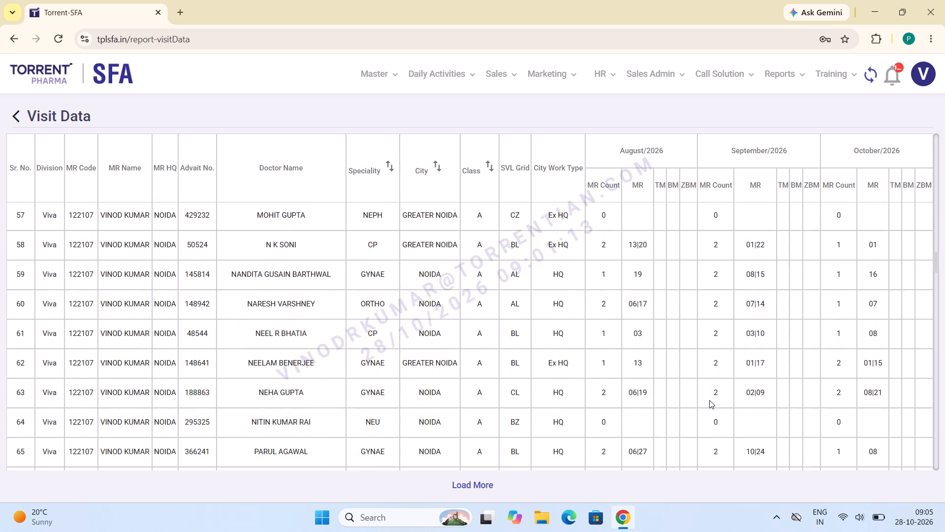
{"action": "key", "text": "Down"}
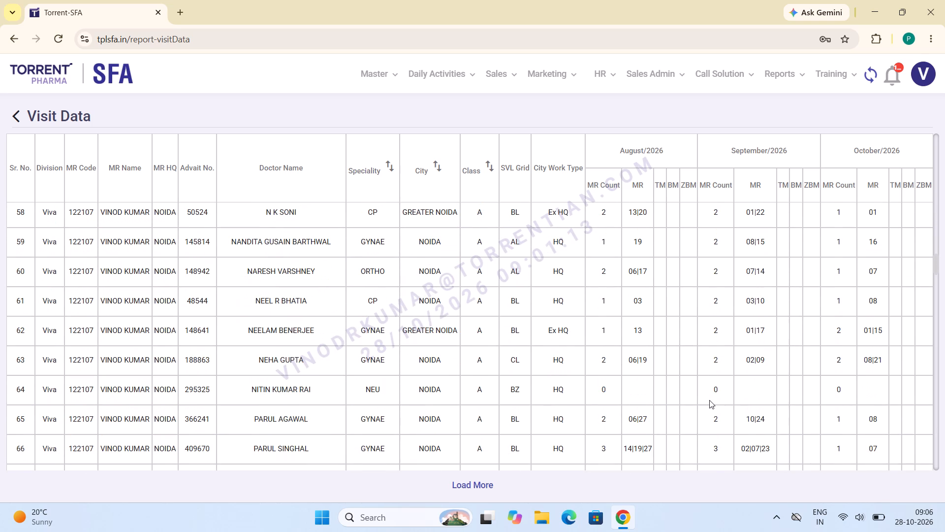
{"action": "key", "text": "Down"}
{"action": "key", "text": "Down"}
{"action": "key", "text": "Down"}
{"action": "key", "text": "Down"}
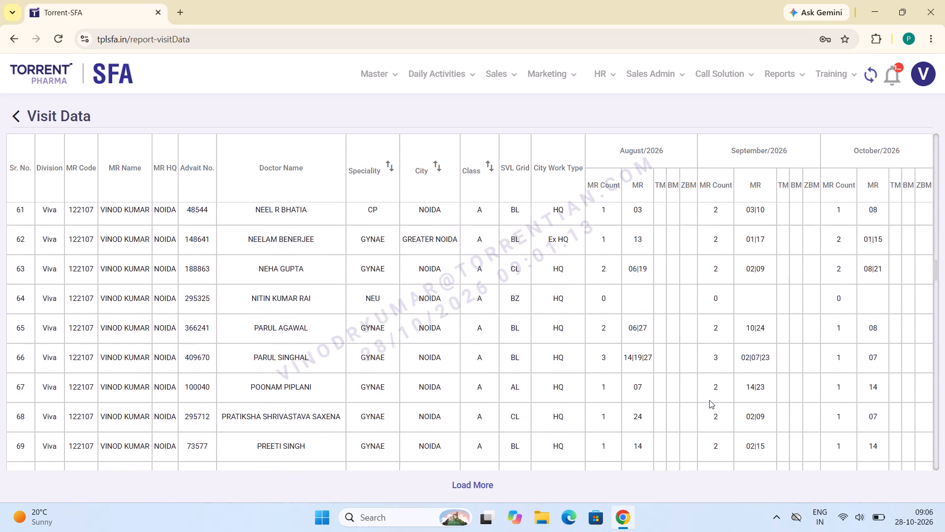
{"action": "key", "text": "Down"}
{"action": "key", "text": "Down"}
{"action": "key", "text": "Down"}
{"action": "key", "text": "Down"}
{"action": "key", "text": "Down"}
{"action": "key", "text": "Down"}
{"action": "key", "text": "Down"}
{"action": "key", "text": "Down"}
{"action": "key", "text": "Down"}
{"action": "key", "text": "Down"}
{"action": "key", "text": "Down"}
{"action": "key", "text": "Down"}
{"action": "key", "text": "Down"}
{"action": "key", "text": "Down"}
{"action": "key", "text": "Down"}
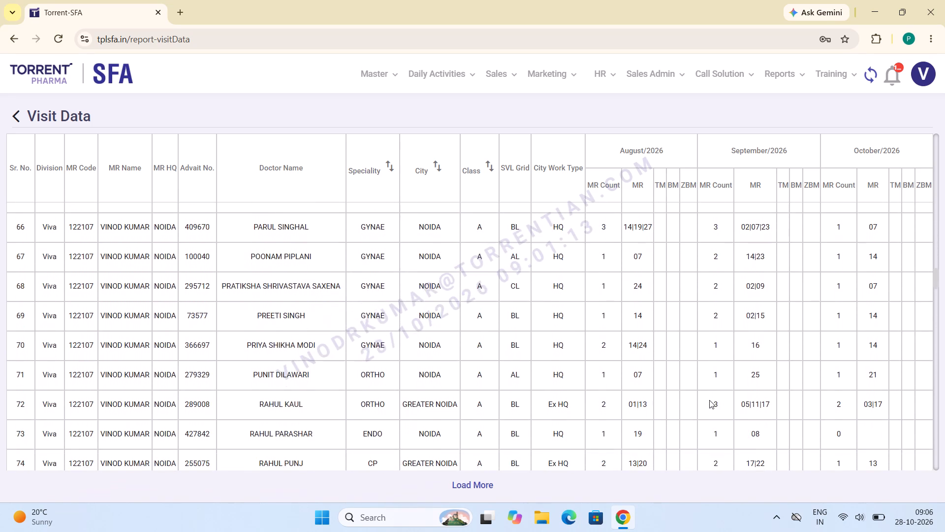
{"action": "key", "text": "Down"}
{"action": "key", "text": "Down"}
{"action": "key", "text": "Down"}
{"action": "key", "text": "Down"}
{"action": "key", "text": "Down"}
{"action": "key", "text": "Down"}
{"action": "key", "text": "Down"}
{"action": "key", "text": "Down"}
{"action": "key", "text": "Down"}
{"action": "key", "text": "Down"}
{"action": "key", "text": "Down"}
{"action": "key", "text": "Down"}
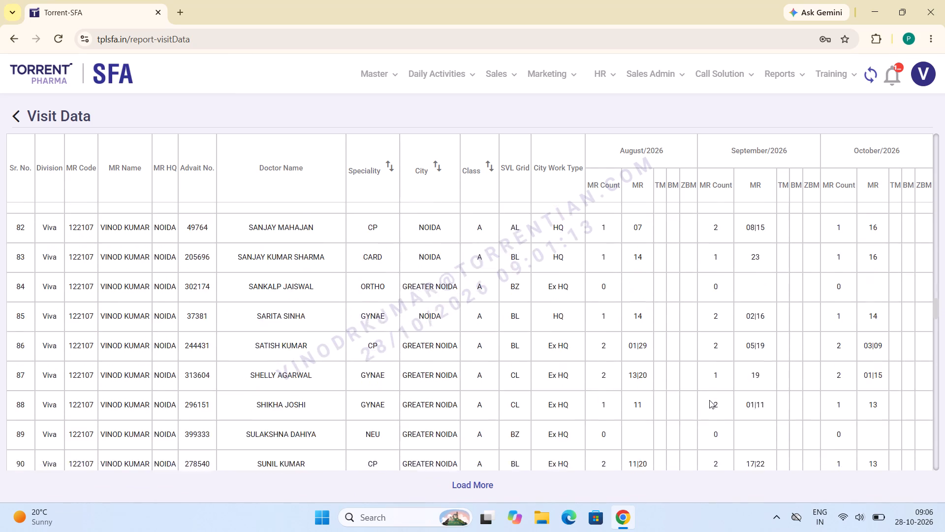
{"action": "key", "text": "Down"}
{"action": "key", "text": "Down"}
{"action": "key", "text": "Down"}
{"action": "key", "text": "Down"}
{"action": "key", "text": "Down"}
{"action": "key", "text": "Down"}
{"action": "key", "text": "Down"}
{"action": "key", "text": "Down"}
{"action": "key", "text": "Down"}
{"action": "key", "text": "Down"}
{"action": "key", "text": "Down"}
{"action": "key", "text": "Down"}
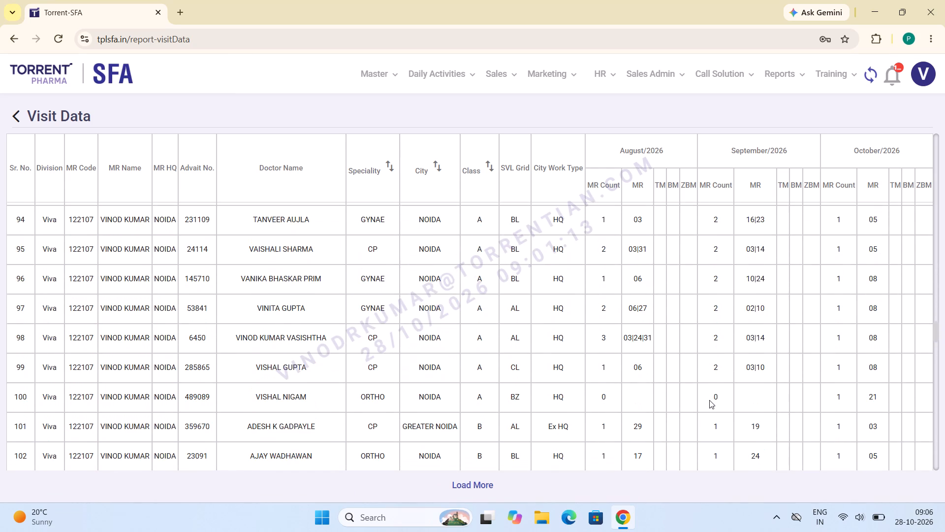
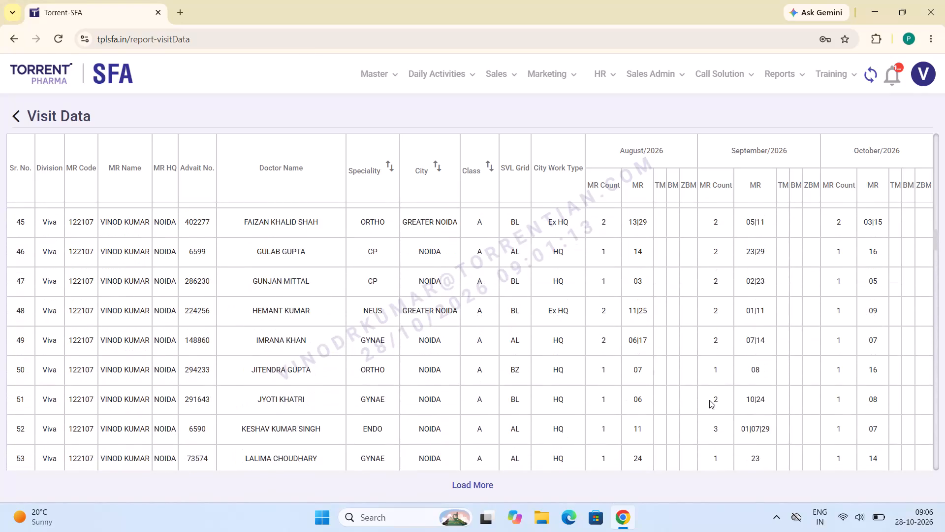
Re-examine the A-class doctors' visit counts and dates for August to October 2026, from the first A-class row through serial number 45.
{"action": "key", "text": "Up"}
{"action": "key", "text": "Up"}
{"action": "key", "text": "Up"}
{"action": "key", "text": "Up"}
{"action": "key", "text": "Up"}
{"action": "key", "text": "Up"}
{"action": "key", "text": "Up"}
{"action": "key", "text": "Up"}
{"action": "key", "text": "Up"}
{"action": "key", "text": "Up"}
{"action": "key", "text": "Up"}
{"action": "key", "text": "Up"}
{"action": "key", "text": "Up"}
{"action": "key", "text": "Up"}
{"action": "key", "text": "Up"}
{"action": "key", "text": "Up"}
{"action": "key", "text": "Up"}
{"action": "key", "text": "Up"}
{"action": "key", "text": "Up"}
{"action": "key", "text": "Up"}
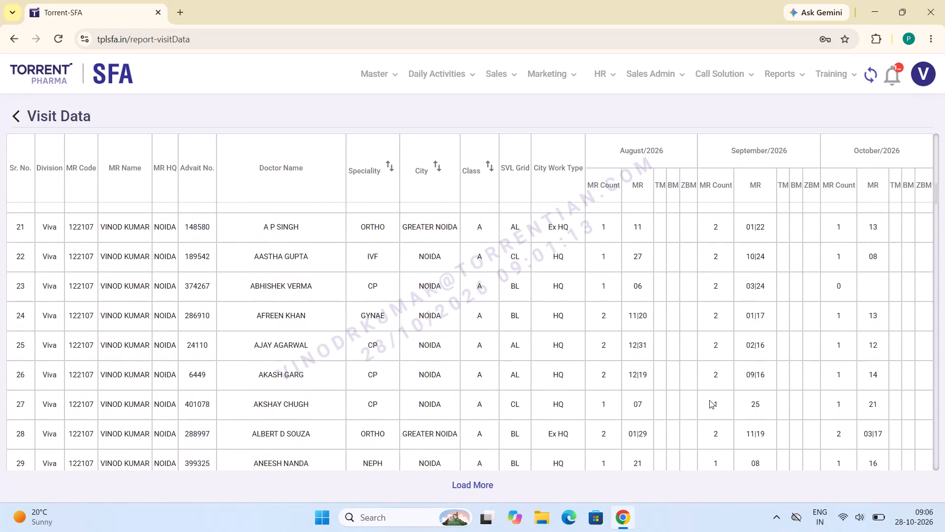
{"action": "key", "text": "Down"}
{"action": "key", "text": "Down"}
{"action": "key", "text": "Down"}
{"action": "key", "text": "Down"}
{"action": "key", "text": "Down"}
{"action": "key", "text": "Down"}
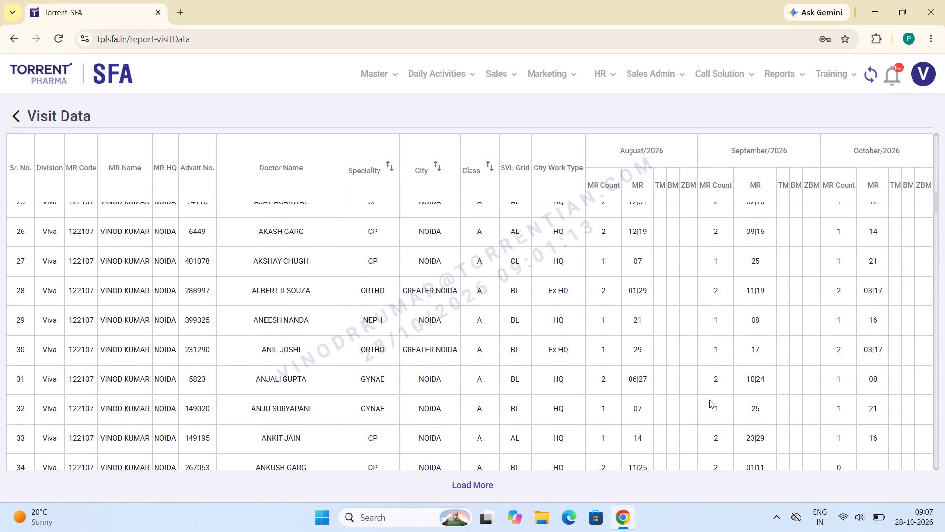
{"action": "key", "text": "Down"}
{"action": "key", "text": "Down"}
{"action": "key", "text": "Down"}
{"action": "key", "text": "Down"}
{"action": "key", "text": "Down"}
{"action": "key", "text": "Down"}
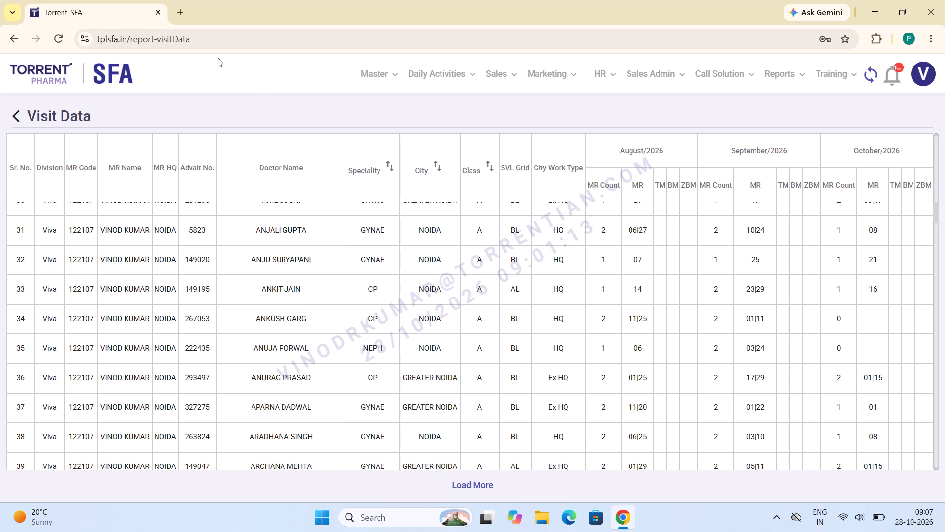
{"action": "left_click", "coordinate": [119, 12]}
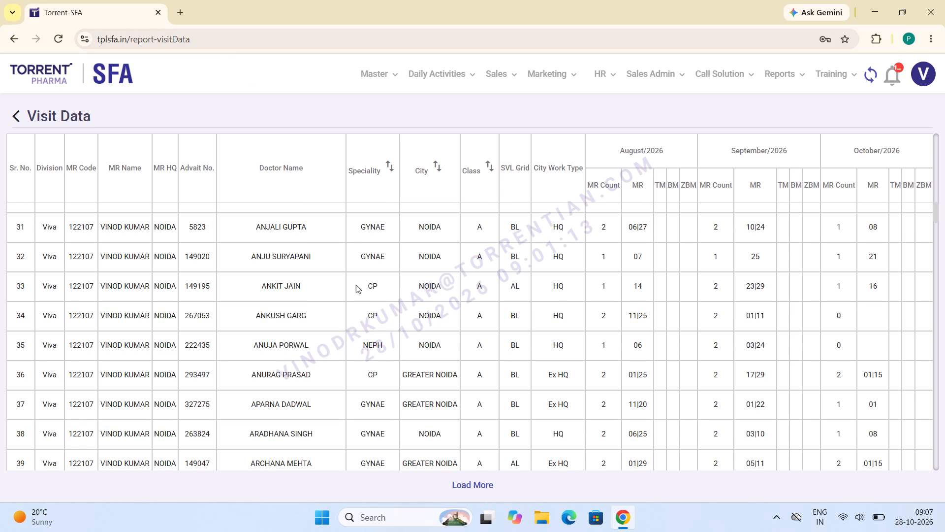
{"action": "key", "text": "Down"}
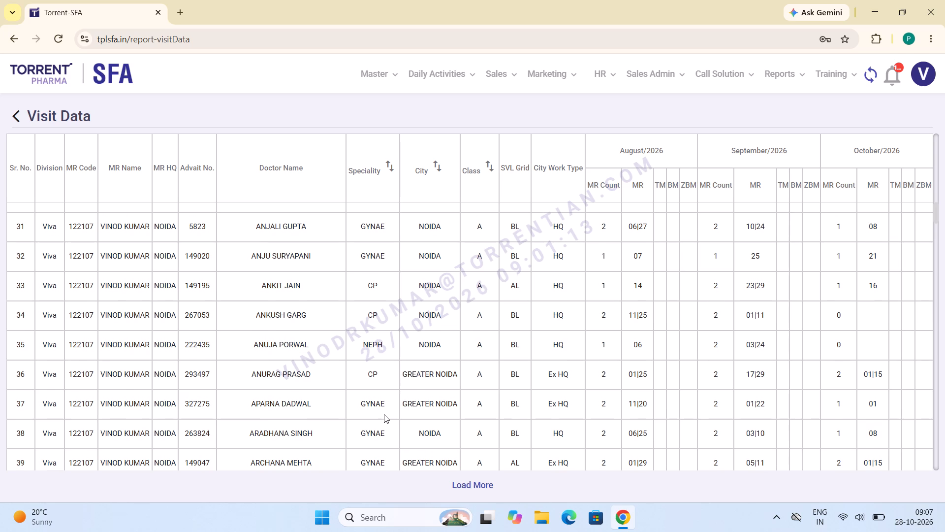
{"action": "key", "text": "Down"}
{"action": "key", "text": "Down"}
{"action": "key", "text": "Down"}
{"action": "key", "text": "Down"}
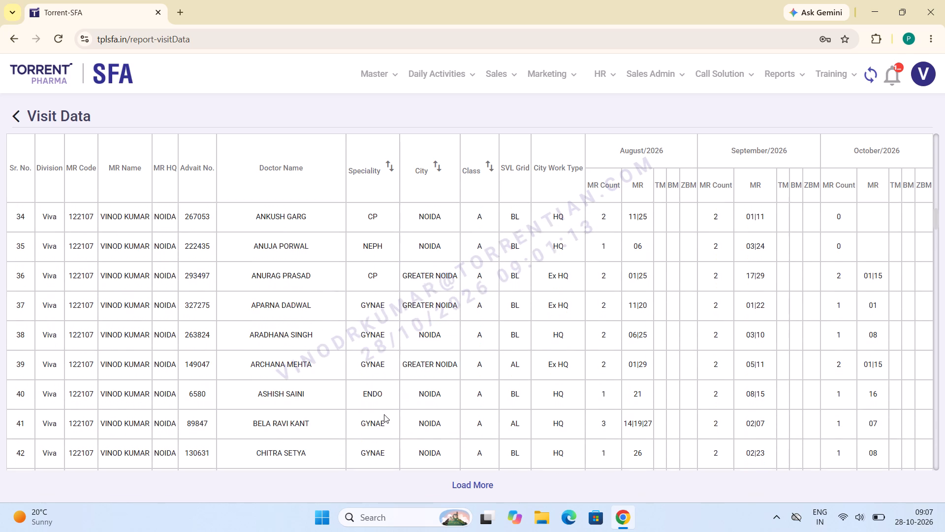
{"action": "key", "text": "Down"}
{"action": "key", "text": "Down"}
{"action": "key", "text": "Down"}
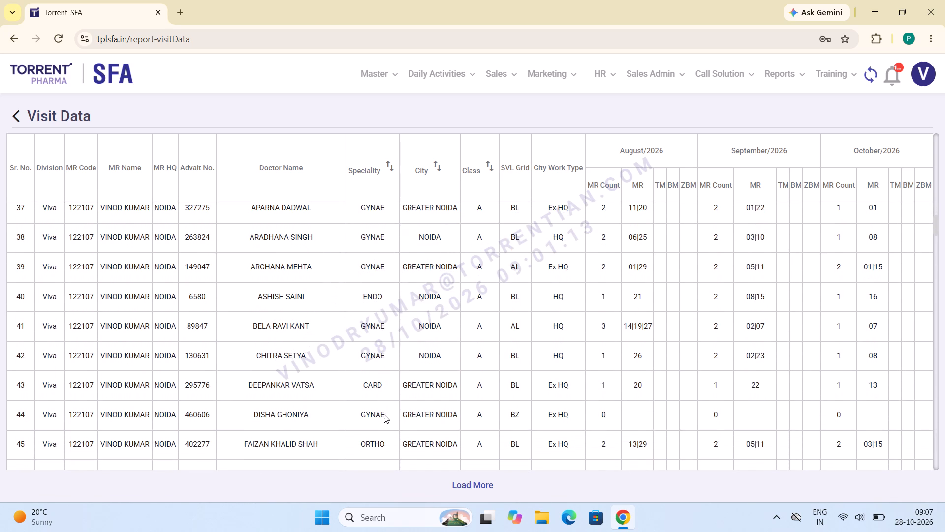
Go back over the last VIP-class and first A-class doctors' visit counts and dates in the Visit Data report.
{"action": "key", "text": "Up"}
{"action": "key", "text": "Up"}
{"action": "key", "text": "Up"}
{"action": "key", "text": "Up"}
{"action": "key", "text": "Up"}
{"action": "key", "text": "Up"}
{"action": "key", "text": "Up"}
{"action": "key", "text": "Up"}
{"action": "key", "text": "Up"}
{"action": "key", "text": "Up"}
{"action": "key", "text": "Up"}
{"action": "key", "text": "Up"}
{"action": "key", "text": "Up"}
{"action": "key", "text": "Up"}
{"action": "key", "text": "Up"}
{"action": "key", "text": "Up"}
{"action": "key", "text": "Up"}
{"action": "key", "text": "Up"}
{"action": "key", "text": "Up"}
{"action": "key", "text": "Up"}
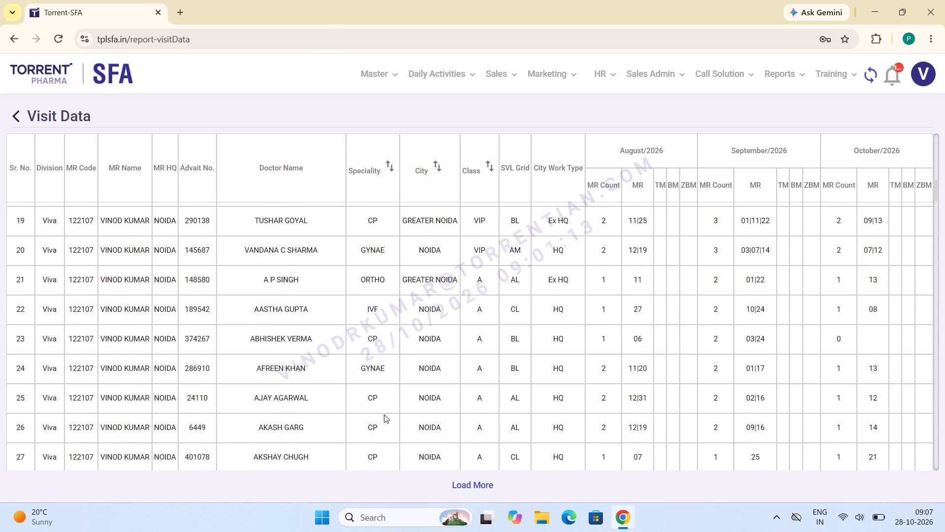
{"action": "key", "text": "Up"}
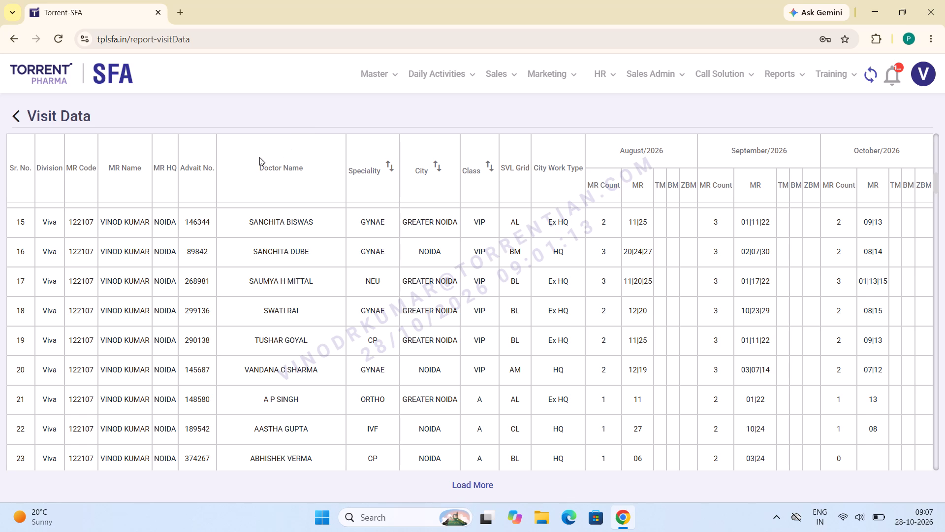
{"action": "left_click_drag", "start_coordinate": [282, 122], "coordinate": [413, 66]}
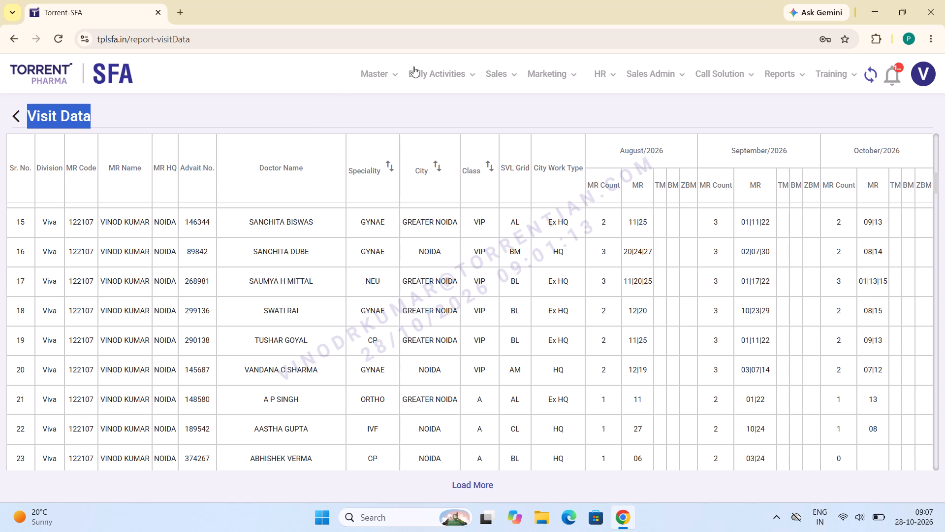
{"action": "left_click_drag", "start_coordinate": [413, 66], "coordinate": [565, 87]}
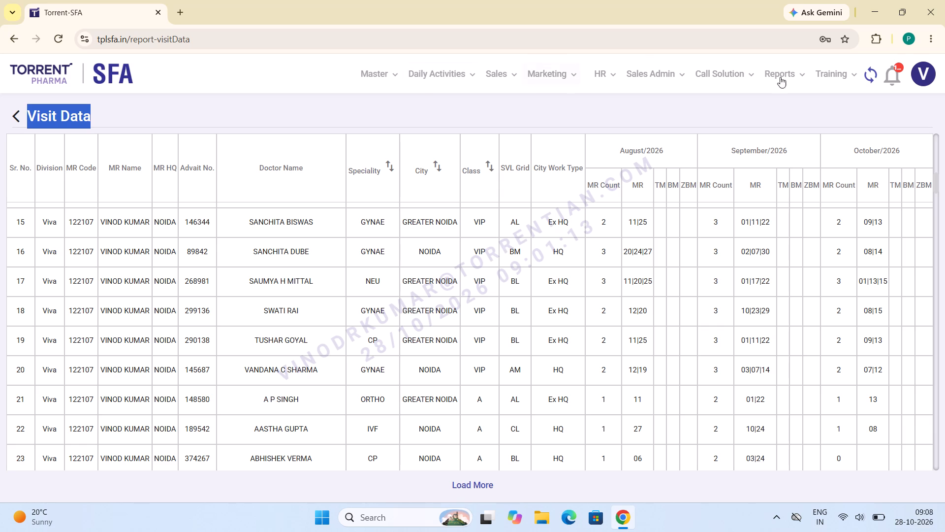
Open the Activities report from All reports and run it with the preset filter of October 2026.
{"action": "left_click", "coordinate": [787, 78]}
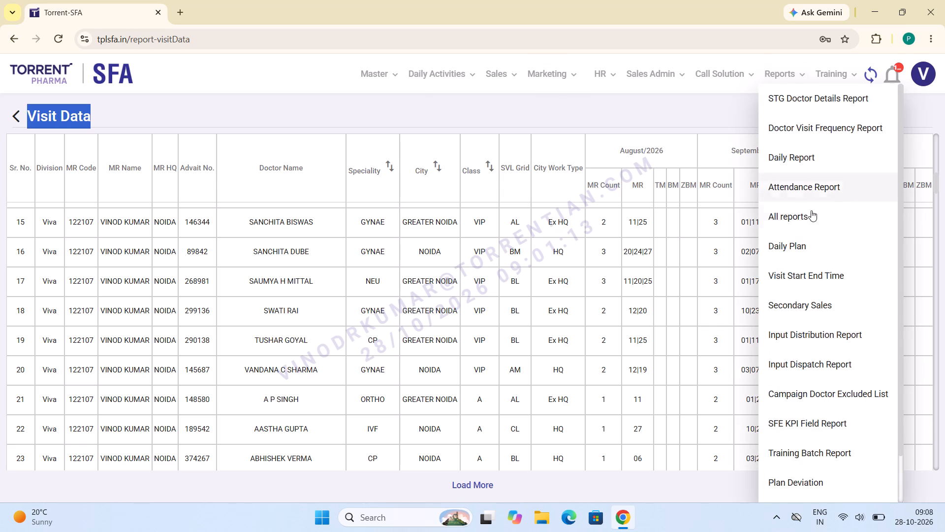
{"action": "left_click", "coordinate": [796, 212]}
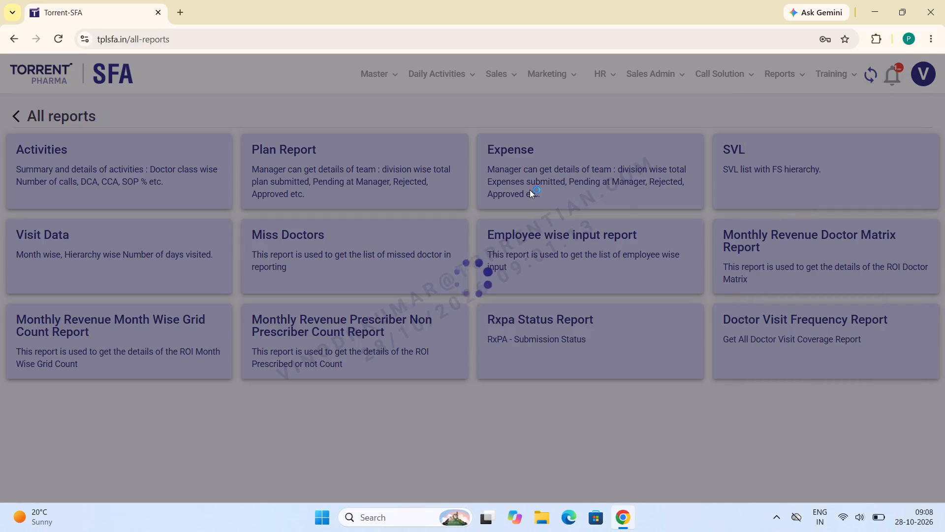
{"action": "left_click", "coordinate": [182, 167]}
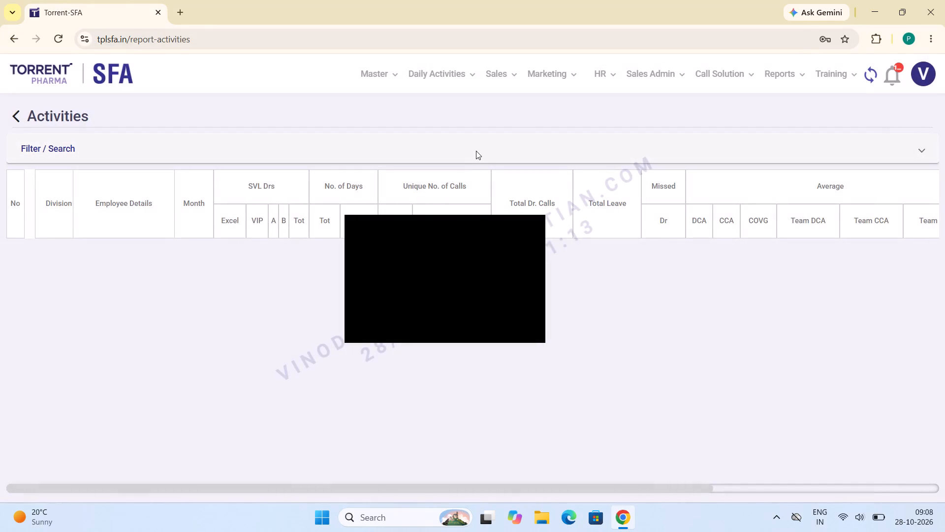
{"action": "left_click", "coordinate": [466, 154]}
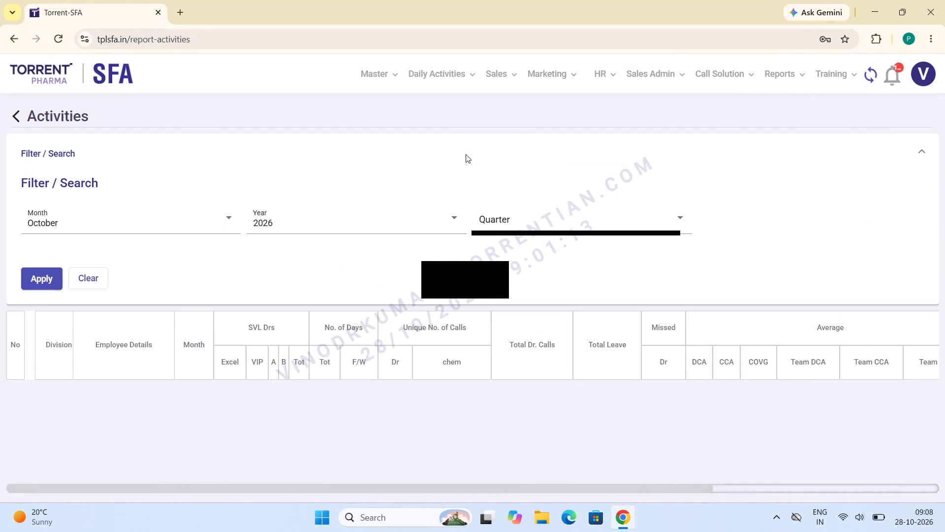
{"action": "left_click", "coordinate": [49, 276]}
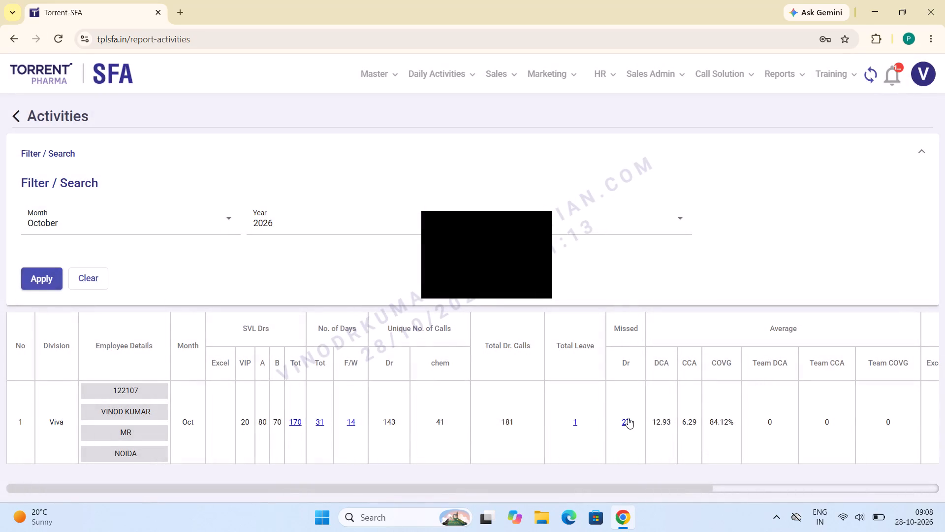
Open the missed doctor list for October in the Activities report, examine it through to the last entry, and close it.
{"action": "left_click", "coordinate": [628, 419]}
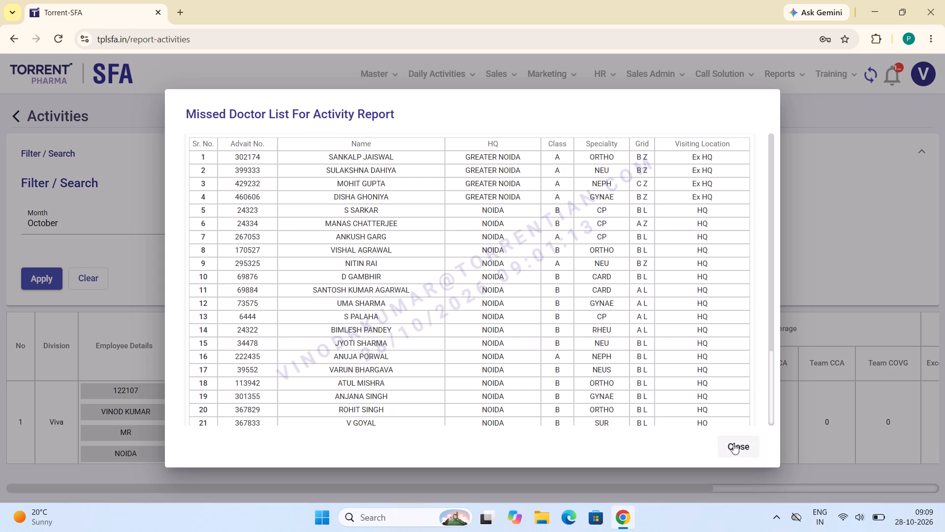
{"action": "left_click", "coordinate": [770, 399]}
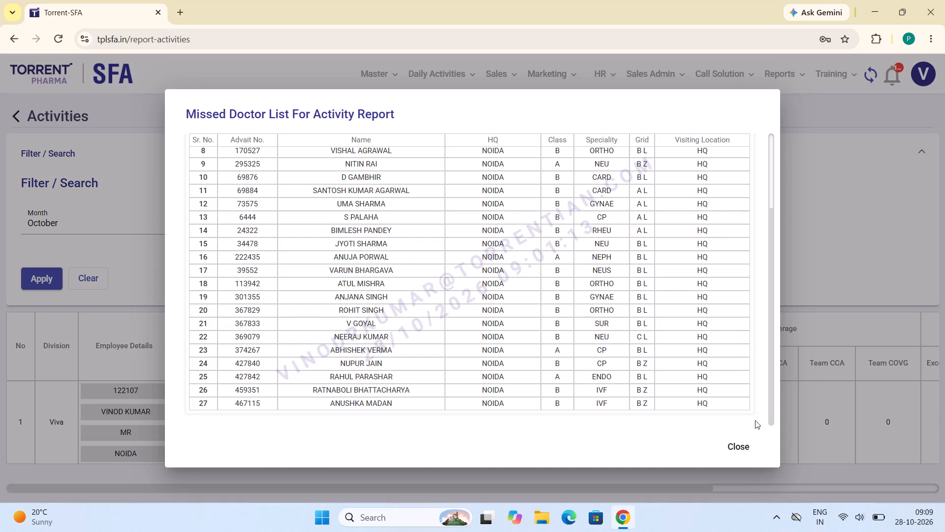
{"action": "left_click", "coordinate": [733, 448]}
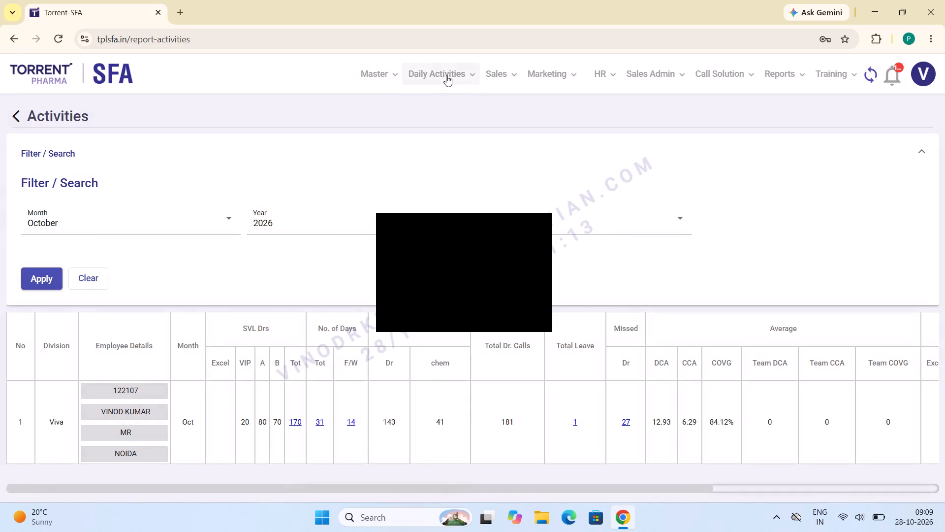
Return to New Daily Reporting and open the unplanned visits for the Field report dated 22/10/2026.
{"action": "left_click", "coordinate": [446, 75]}
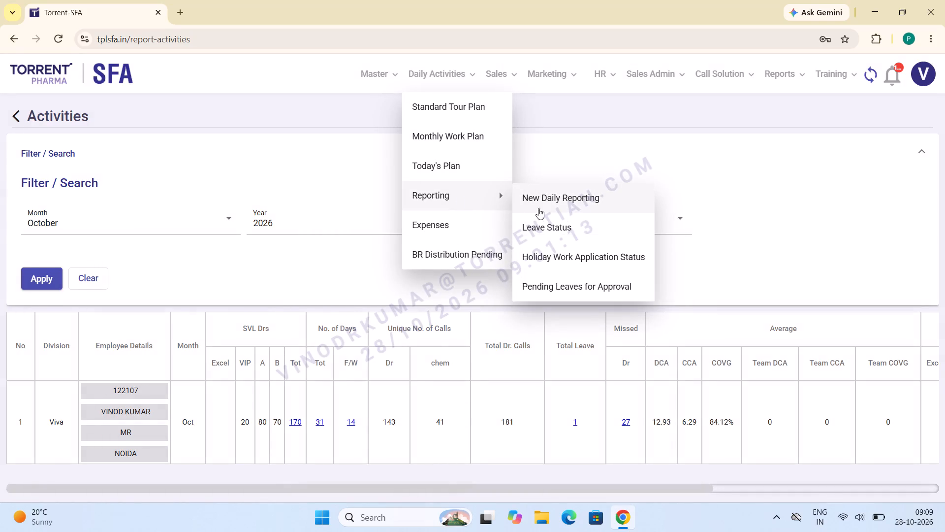
{"action": "left_click", "coordinate": [550, 199]}
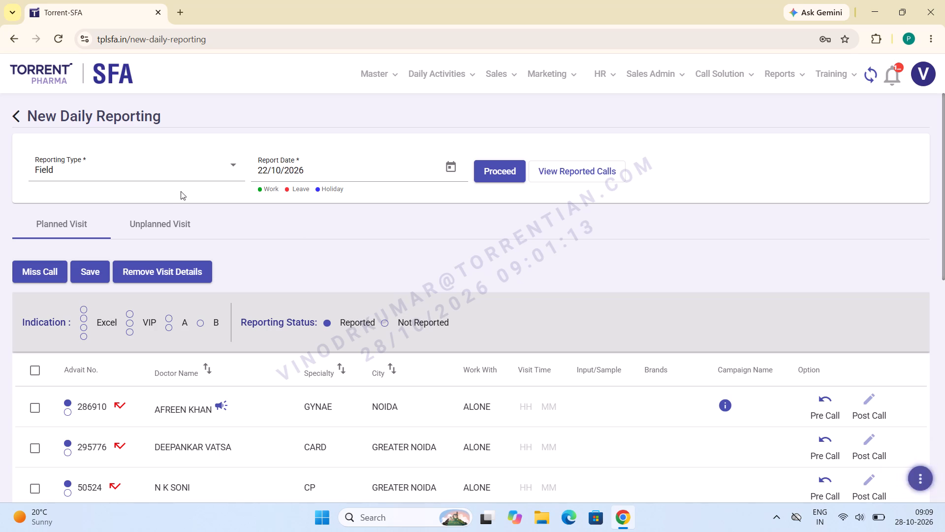
{"action": "left_click", "coordinate": [160, 225]}
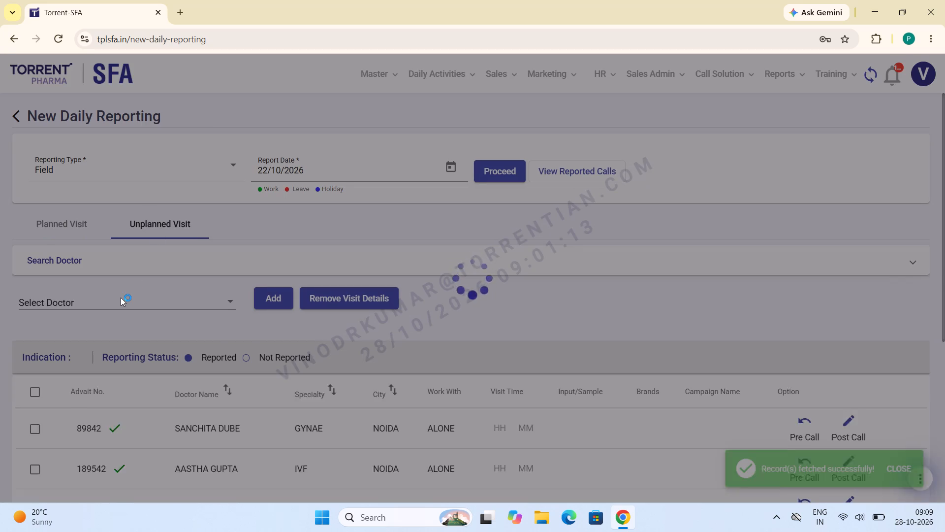
Search the doctors for "ara", select the match whose name begins with those letters, and add it to the unplanned visits.
{"action": "left_click", "coordinate": [94, 304]}
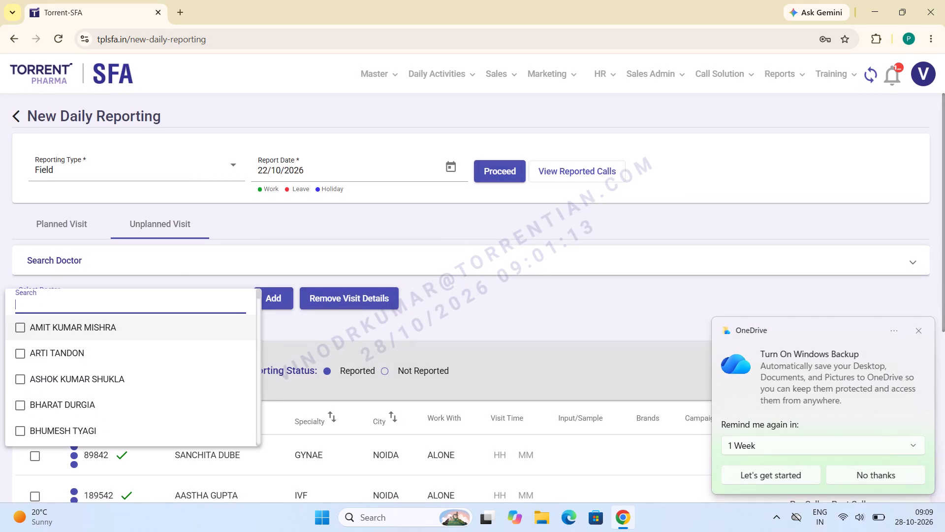
{"action": "type", "text": "ara"}
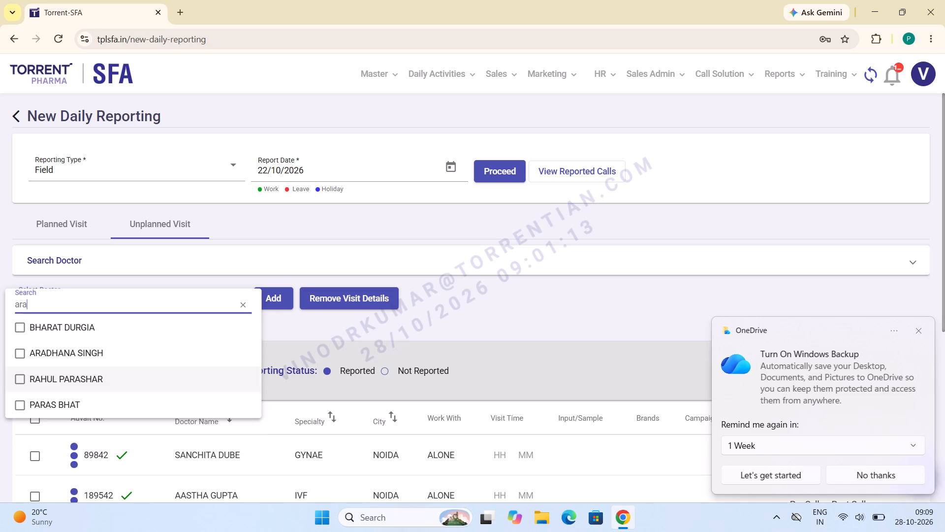
{"action": "left_click", "coordinate": [111, 353]}
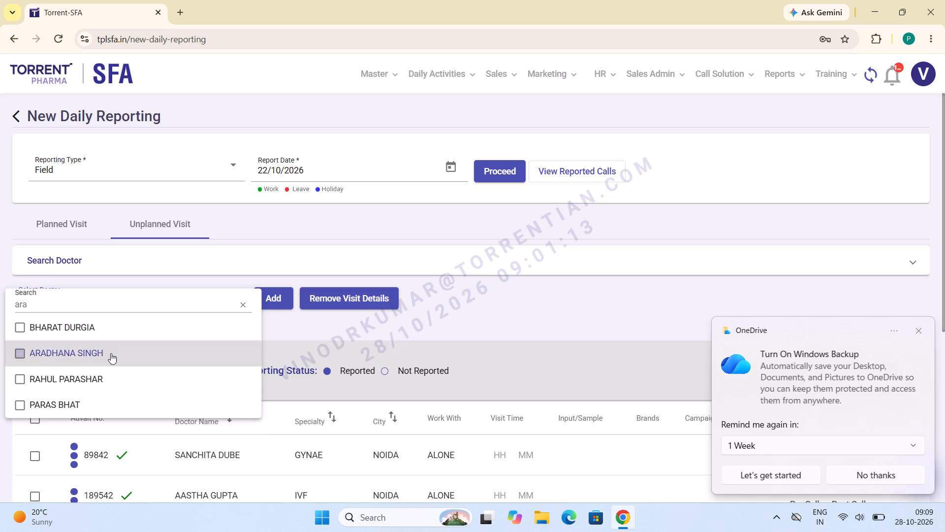
{"action": "left_click", "coordinate": [293, 335]}
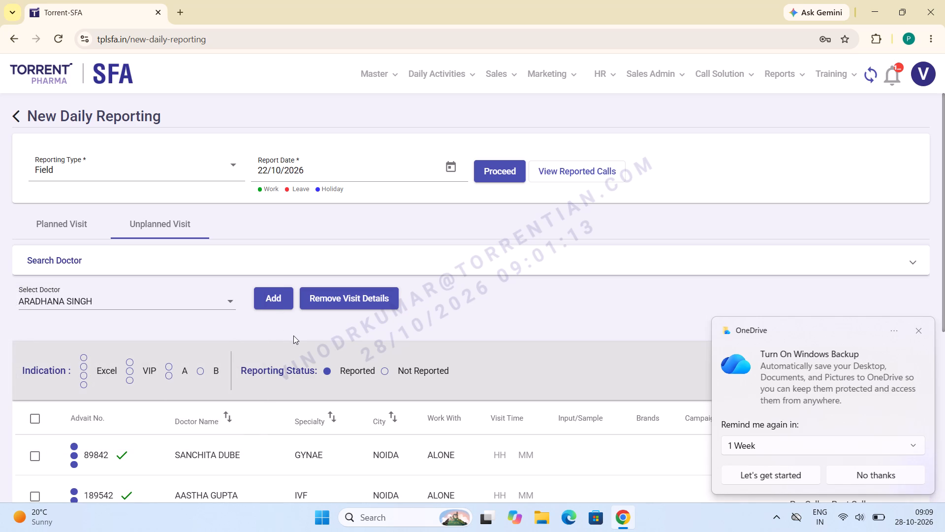
{"action": "left_click", "coordinate": [278, 293]}
Select the VIP-class Greater Noida doctor matching "swa" and the doctor matching "niti", and add both to the unplanned visits.
{"action": "left_click", "coordinate": [135, 306]}
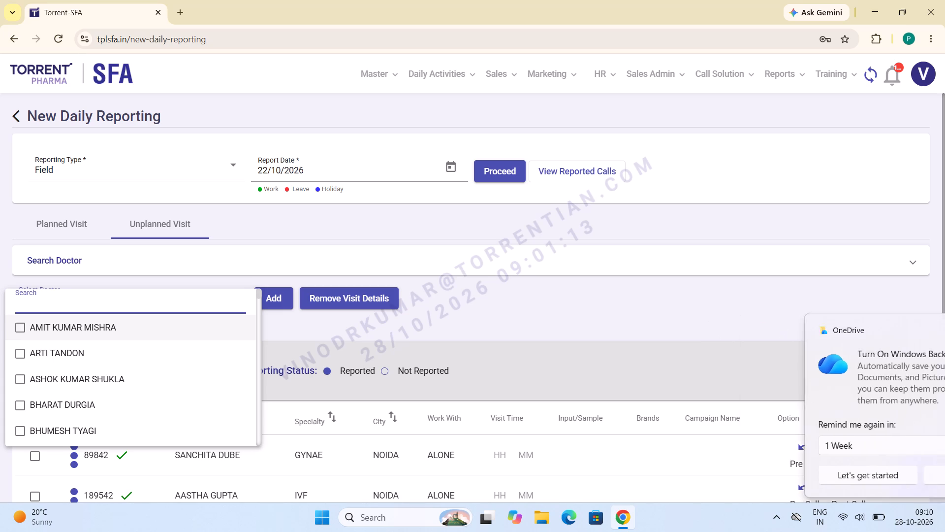
{"action": "left_click", "coordinate": [135, 306]}
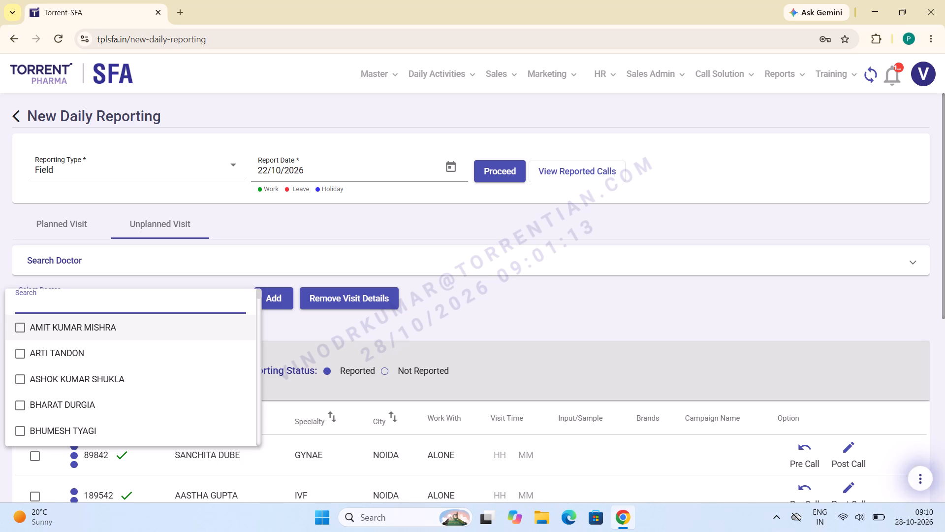
{"action": "type", "text": "swa"}
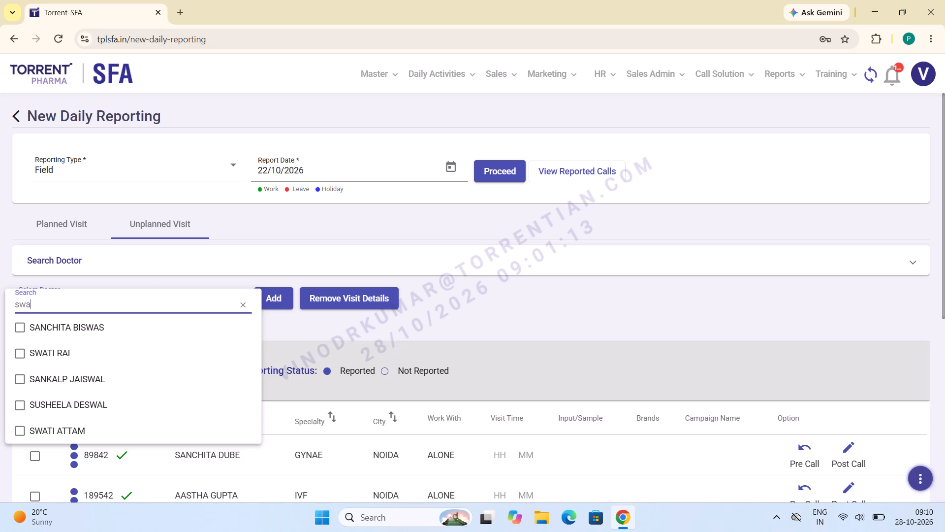
{"action": "left_click", "coordinate": [77, 357]}
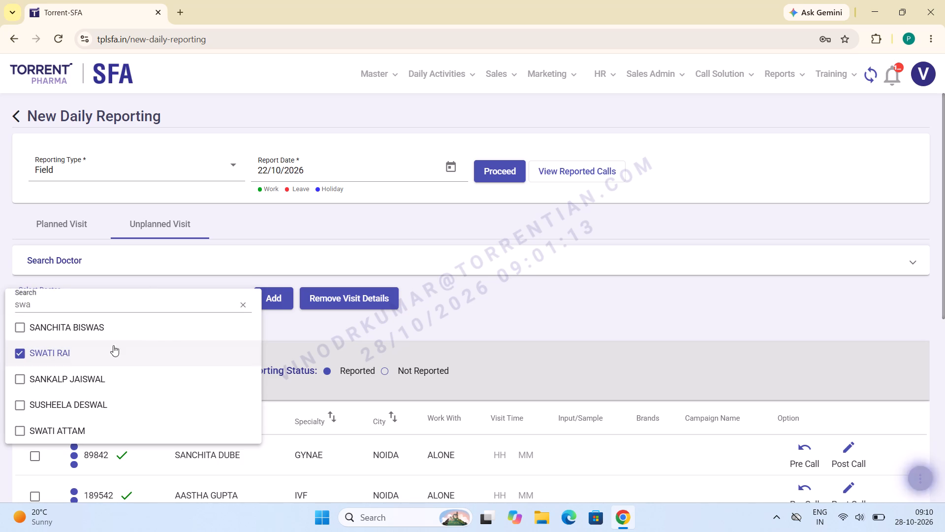
{"action": "left_click", "coordinate": [241, 307]}
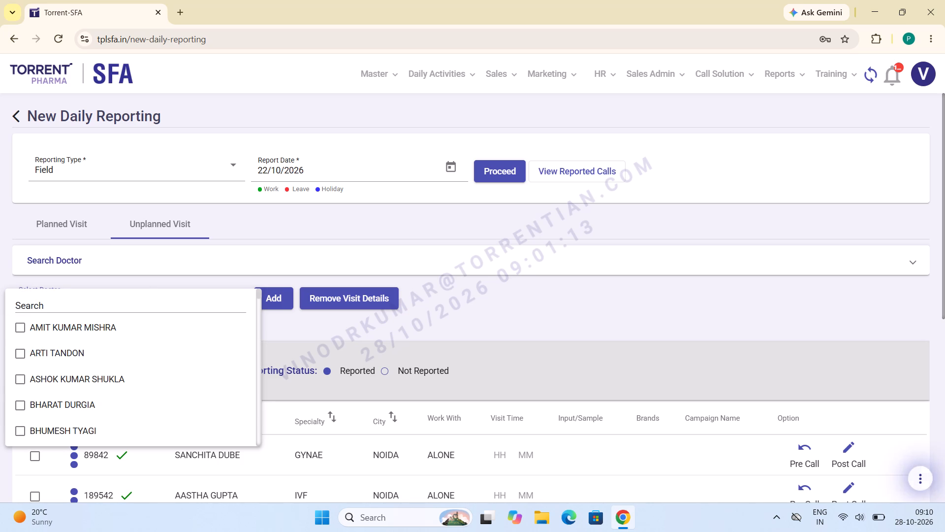
{"action": "left_click", "coordinate": [206, 303]}
{"action": "type", "text": "niti"}
{"action": "left_click", "coordinate": [93, 331]}
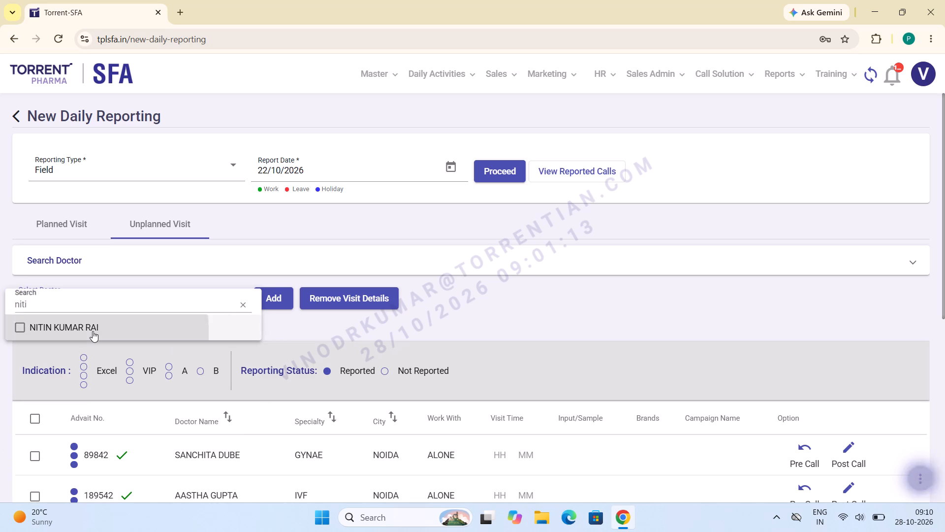
{"action": "left_click", "coordinate": [282, 322]}
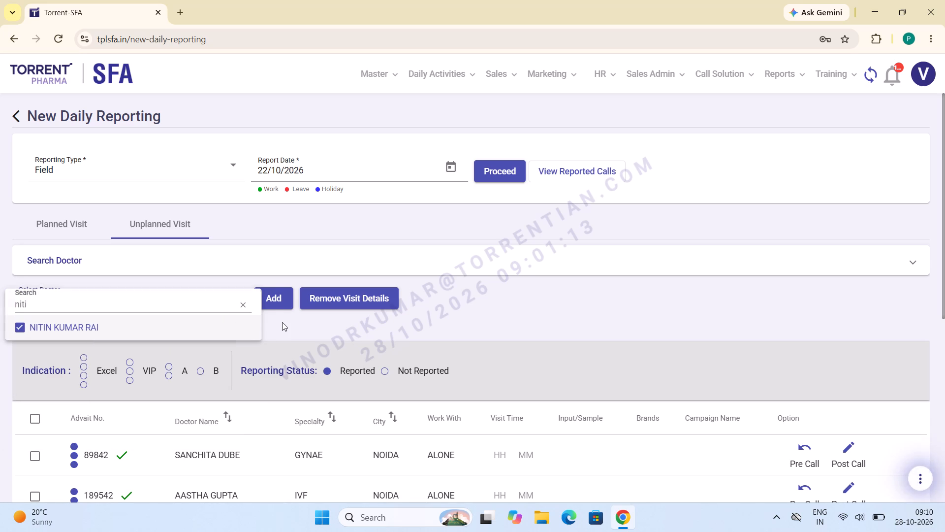
{"action": "left_click", "coordinate": [272, 303]}
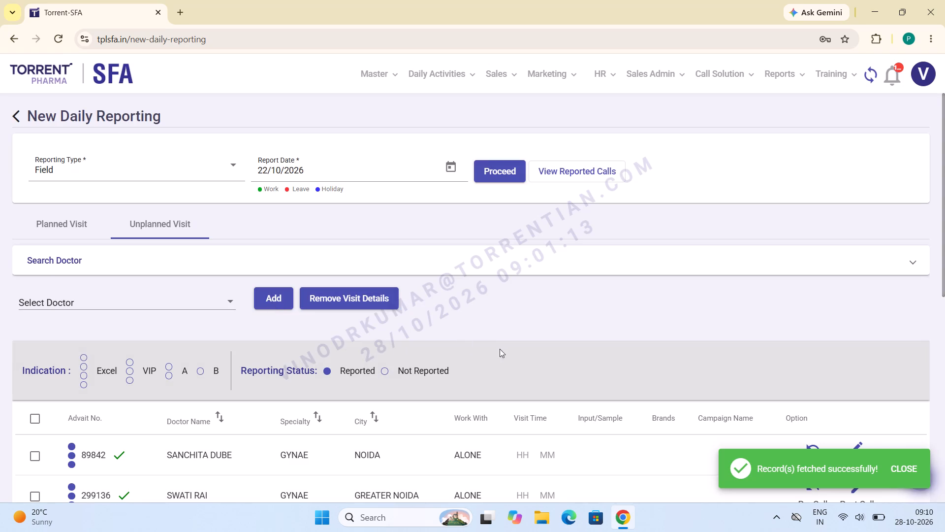
Examine the doctors in the unplanned visit list and their reporting status and visit times.
{"action": "left_click", "coordinate": [587, 335]}
{"action": "key", "text": "Down"}
{"action": "key", "text": "Down"}
{"action": "key", "text": "Down"}
{"action": "key", "text": "Down"}
{"action": "key", "text": "Down"}
{"action": "key", "text": "Down"}
{"action": "key", "text": "Down"}
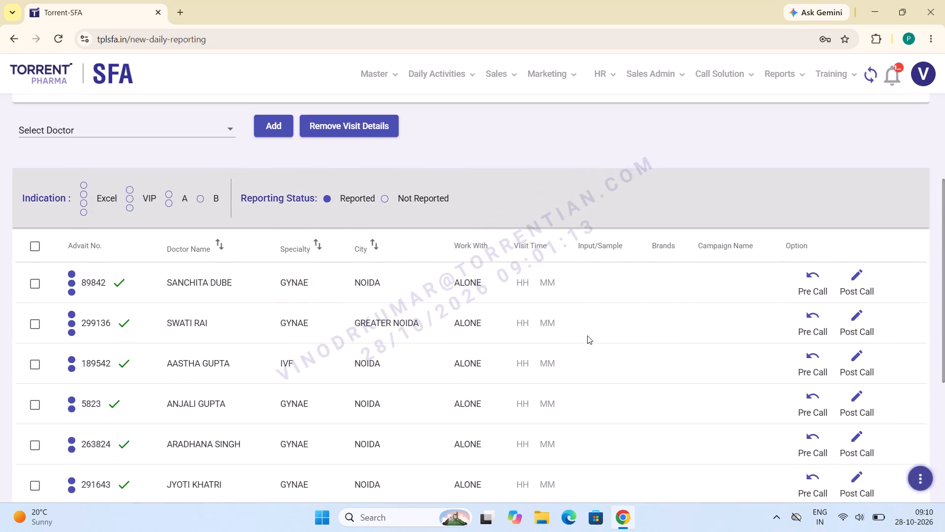
{"action": "key", "text": "Down"}
{"action": "key", "text": "Down"}
{"action": "key", "text": "Down"}
{"action": "key", "text": "Down"}
{"action": "key", "text": "Down"}
{"action": "key", "text": "Down"}
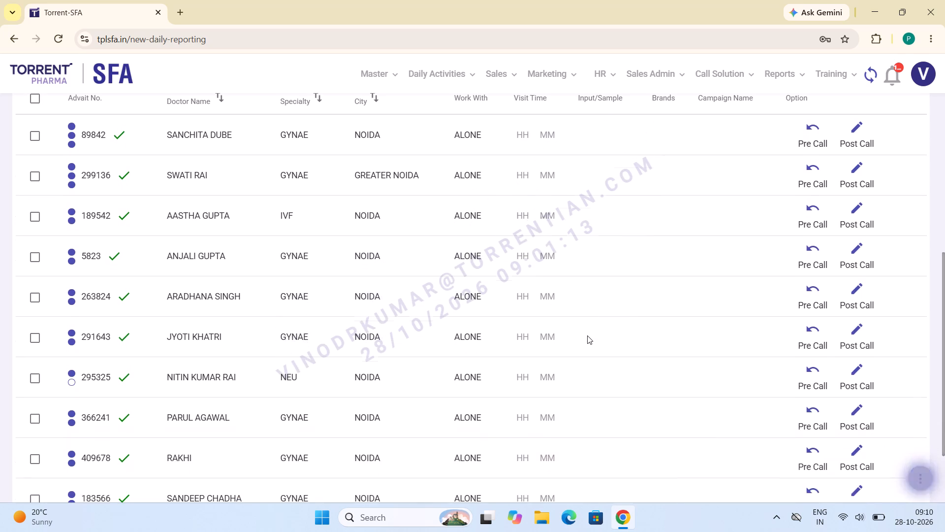
{"action": "key", "text": "Down"}
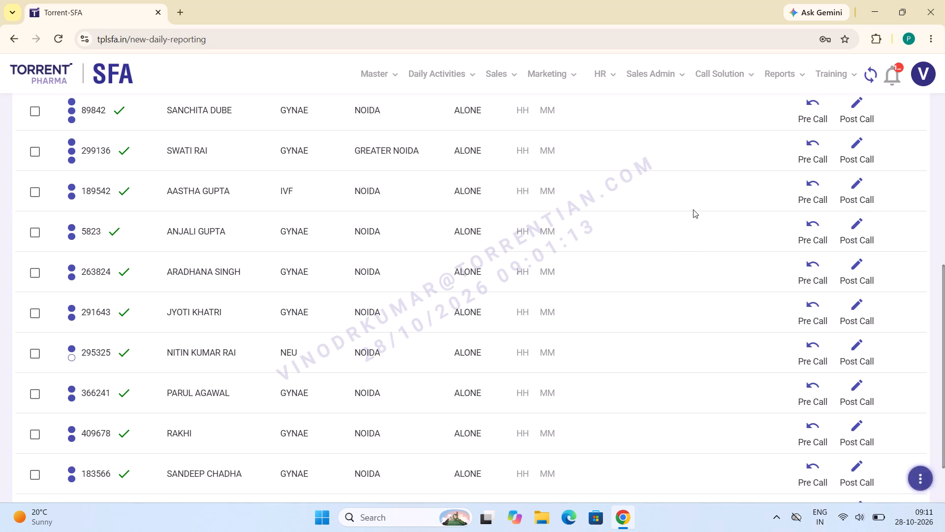
{"action": "left_click", "coordinate": [661, 115]}
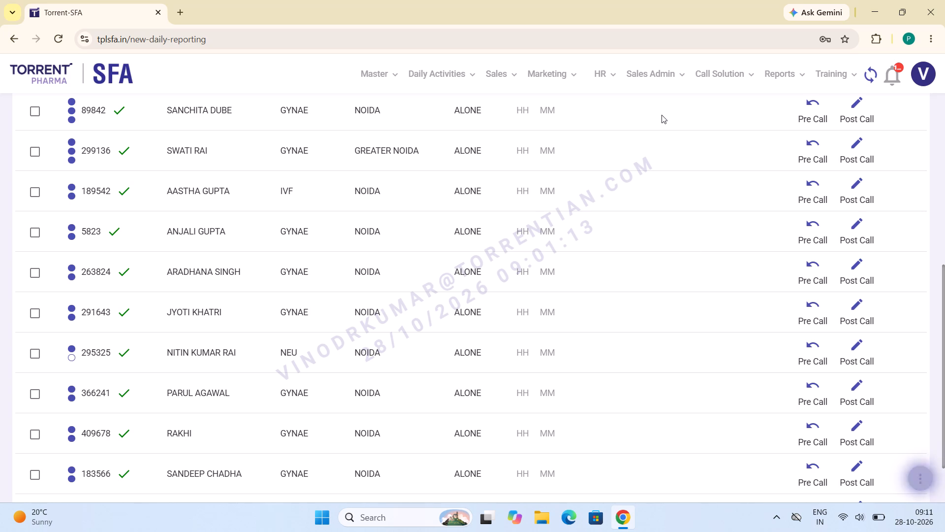
{"action": "key", "text": "Up"}
{"action": "key", "text": "Up"}
{"action": "key", "text": "Up"}
{"action": "key", "text": "Up"}
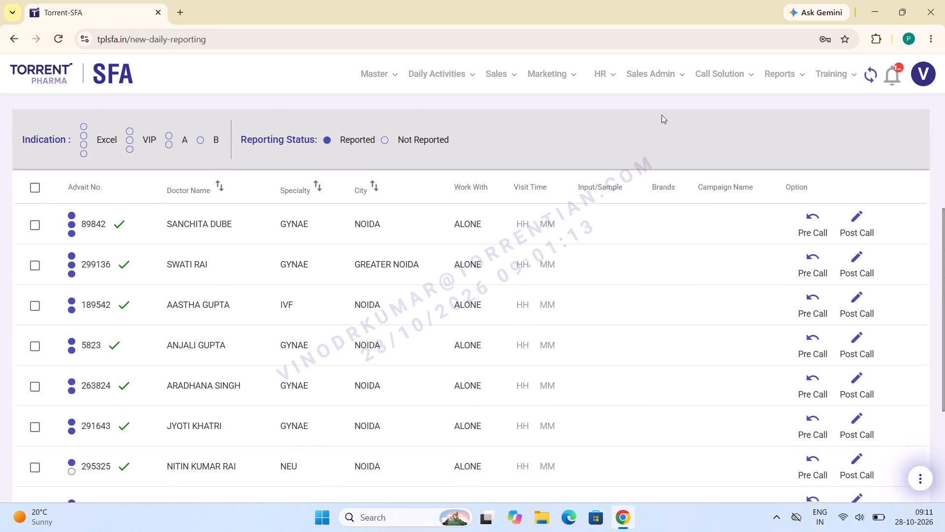
{"action": "key", "text": "Up"}
{"action": "key", "text": "Up"}
{"action": "key", "text": "Up"}
{"action": "key", "text": "Up"}
{"action": "key", "text": "Up"}
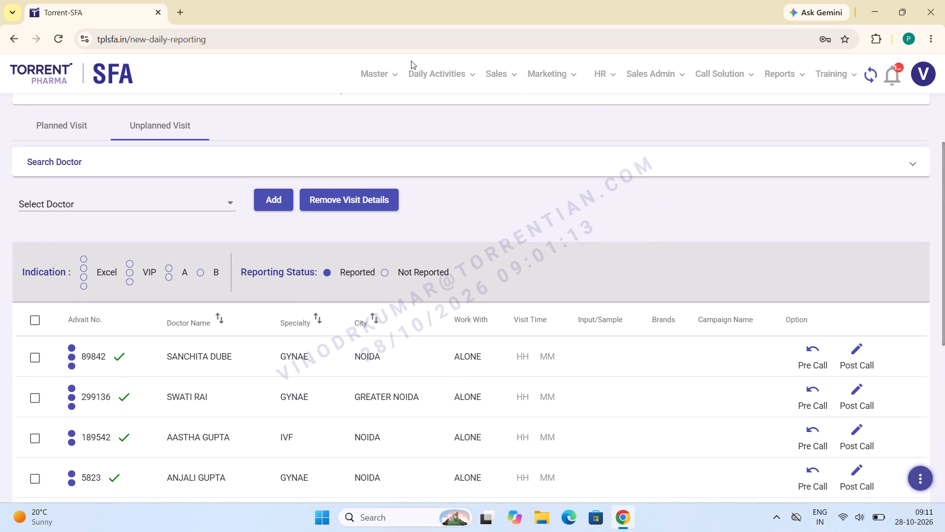
Open the planned visits for the same report and examine each doctor's status, visit time and brands through to the last entry.
{"action": "left_click", "coordinate": [74, 124]}
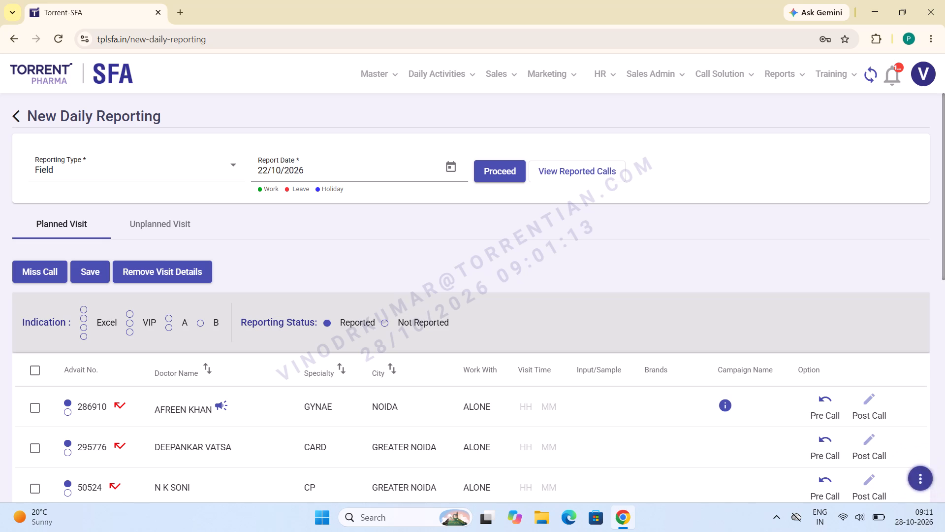
{"action": "key", "text": "Down"}
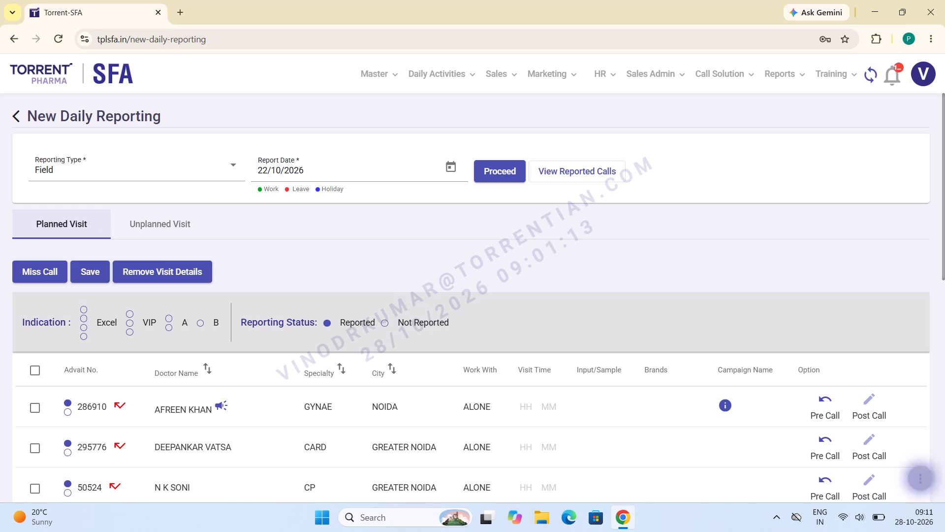
{"action": "key", "text": "Down"}
{"action": "left_click", "coordinate": [440, 282]}
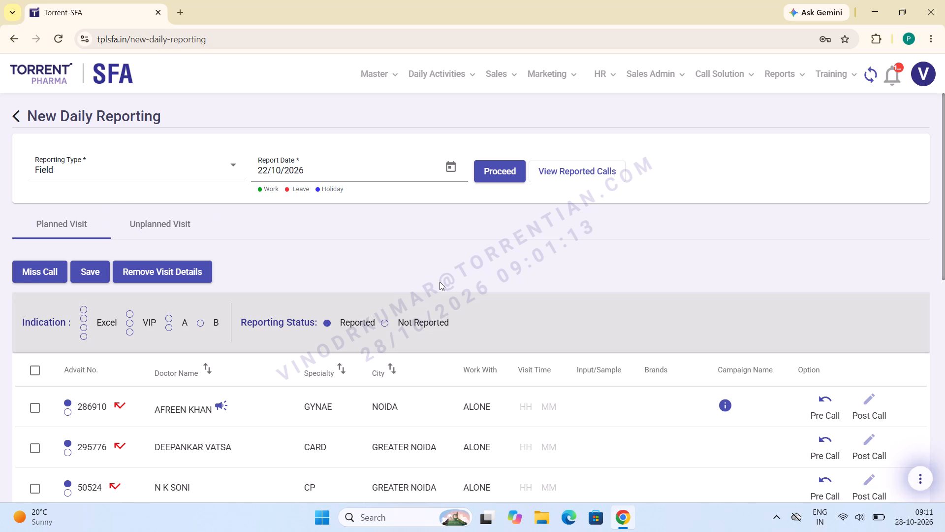
{"action": "key", "text": "Down"}
{"action": "key", "text": "Down"}
{"action": "key", "text": "Down"}
{"action": "key", "text": "Down"}
{"action": "key", "text": "Down"}
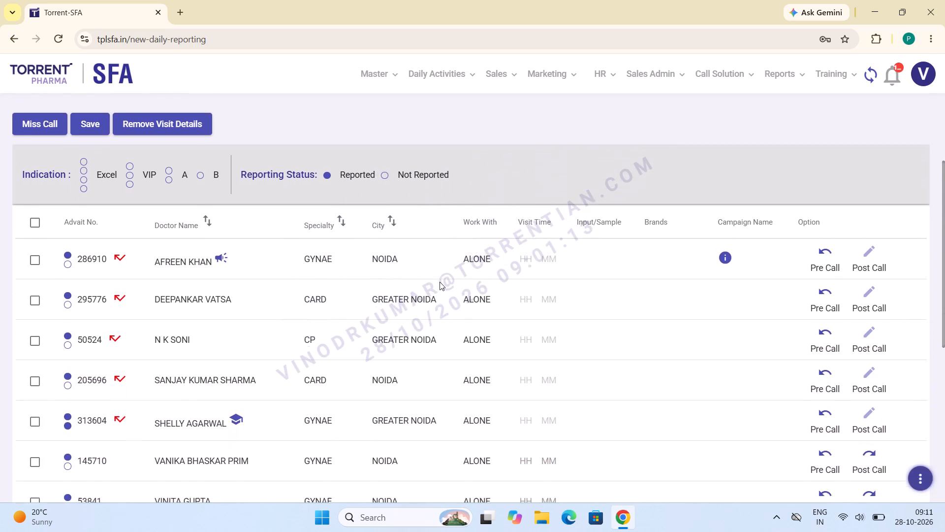
{"action": "key", "text": "Down"}
{"action": "key", "text": "Down"}
{"action": "key", "text": "Down"}
{"action": "key", "text": "Down"}
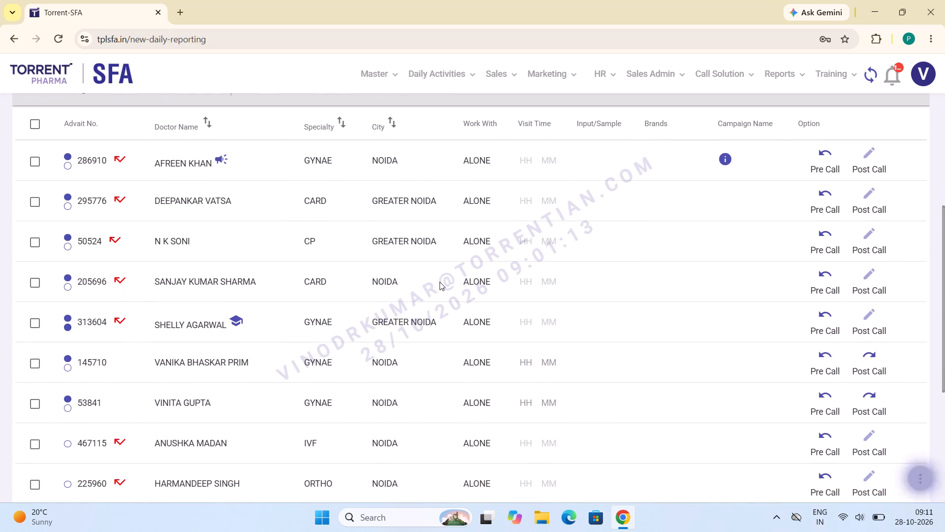
{"action": "key", "text": "Down"}
{"action": "key", "text": "Down"}
{"action": "key", "text": "Down"}
{"action": "key", "text": "Down"}
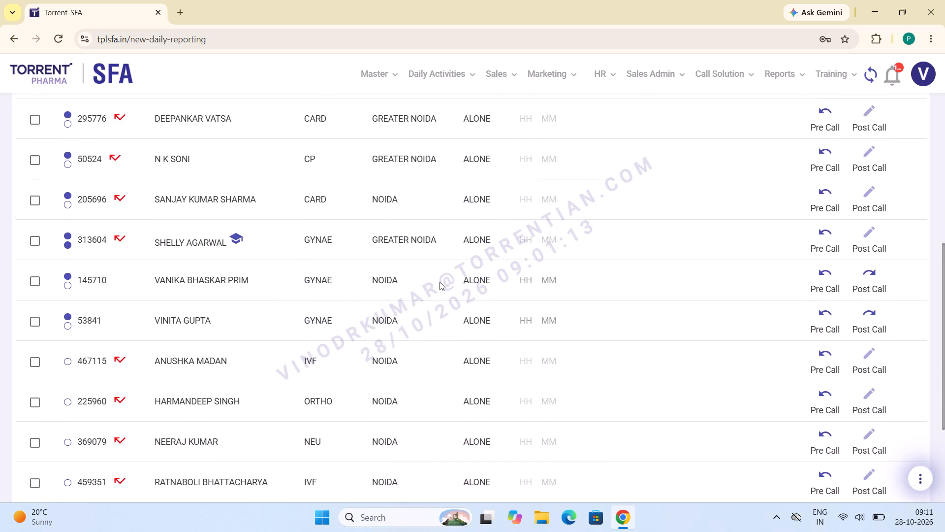
{"action": "key", "text": "Down"}
{"action": "key", "text": "Down"}
{"action": "key", "text": "Down"}
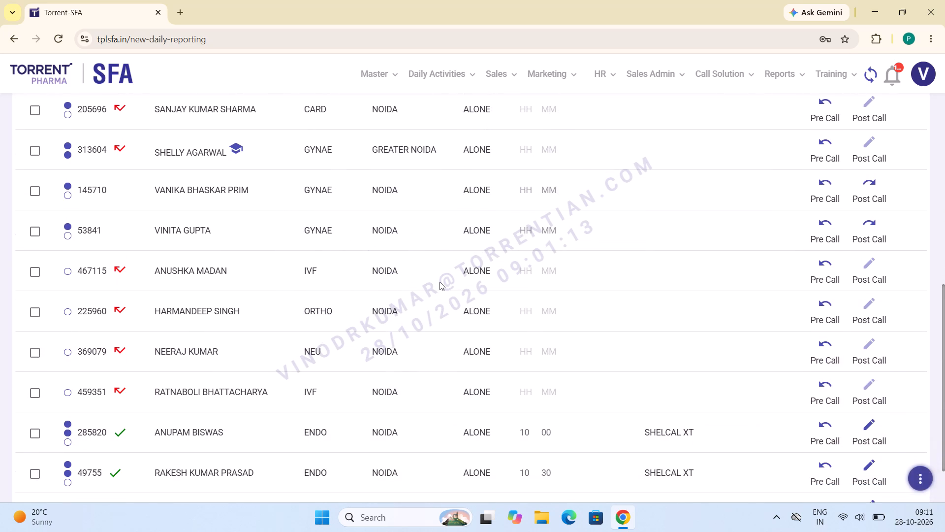
{"action": "key", "text": "Down"}
{"action": "key", "text": "Down"}
{"action": "key", "text": "Down"}
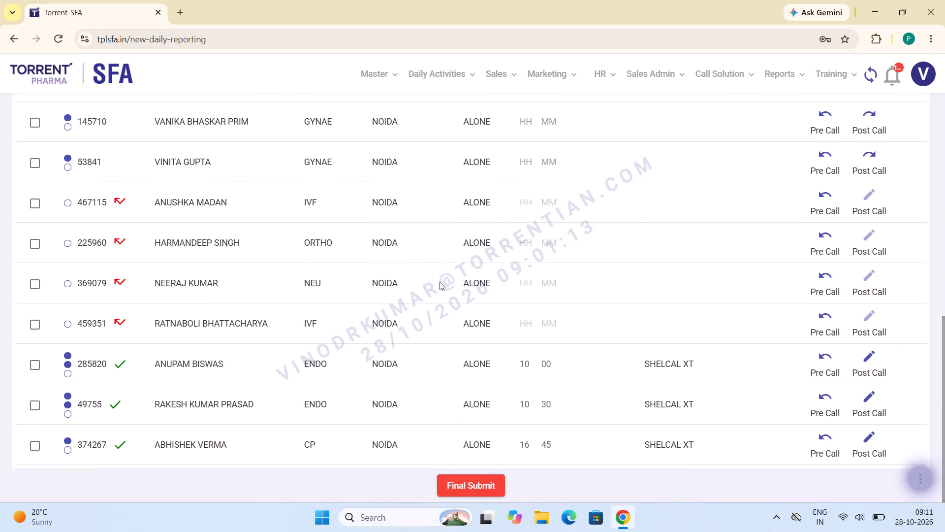
{"action": "key", "text": "Up"}
{"action": "key", "text": "Up"}
{"action": "key", "text": "Up"}
{"action": "key", "text": "Up"}
{"action": "key", "text": "Up"}
{"action": "key", "text": "Up"}
{"action": "key", "text": "Up"}
{"action": "key", "text": "Up"}
{"action": "key", "text": "Up"}
{"action": "key", "text": "Up"}
{"action": "key", "text": "Up"}
{"action": "key", "text": "Up"}
{"action": "key", "text": "Up"}
{"action": "key", "text": "Up"}
{"action": "key", "text": "Up"}
{"action": "key", "text": "Up"}
{"action": "key", "text": "Up"}
{"action": "key", "text": "Up"}
{"action": "key", "text": "Up"}
{"action": "key", "text": "Up"}
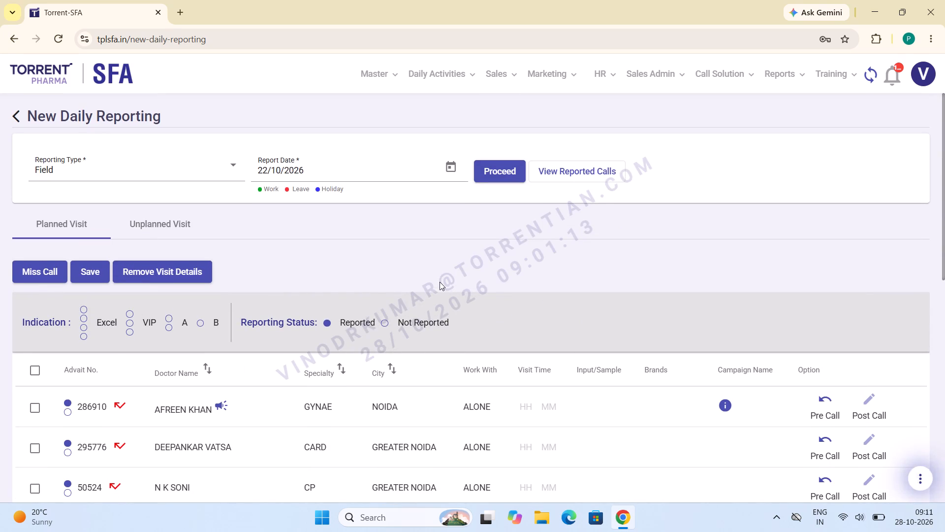
Return to the unplanned visits and review the doctor list through to the last entry.
{"action": "left_click", "coordinate": [164, 225]}
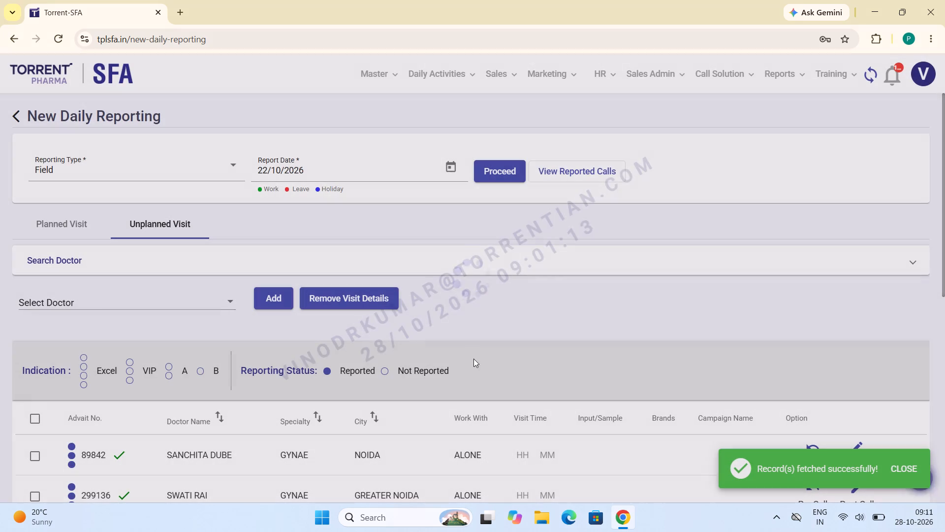
{"action": "left_click", "coordinate": [478, 371]}
{"action": "key", "text": "Down"}
{"action": "key", "text": "Down"}
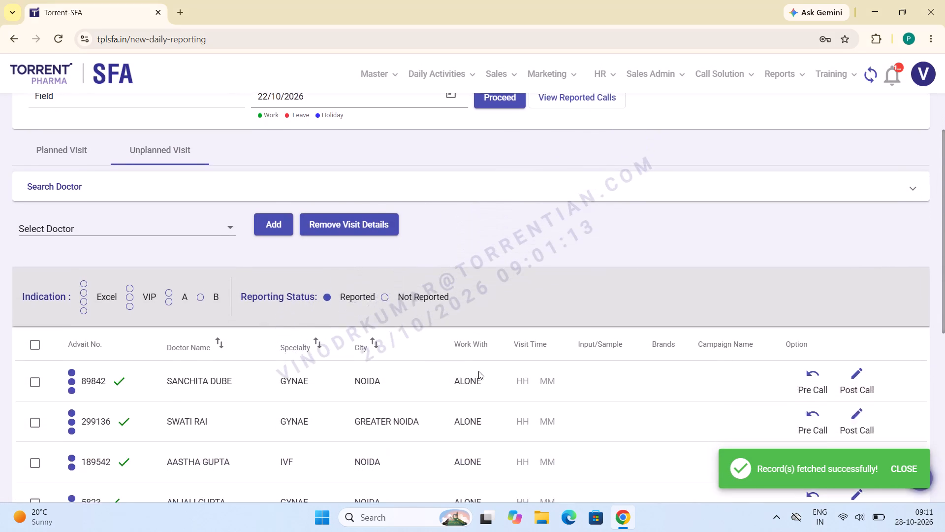
{"action": "key", "text": "Down"}
{"action": "key", "text": "Down"}
{"action": "key", "text": "Down"}
{"action": "key", "text": "Down"}
{"action": "key", "text": "Down"}
{"action": "key", "text": "Down"}
{"action": "key", "text": "Down"}
{"action": "key", "text": "Down"}
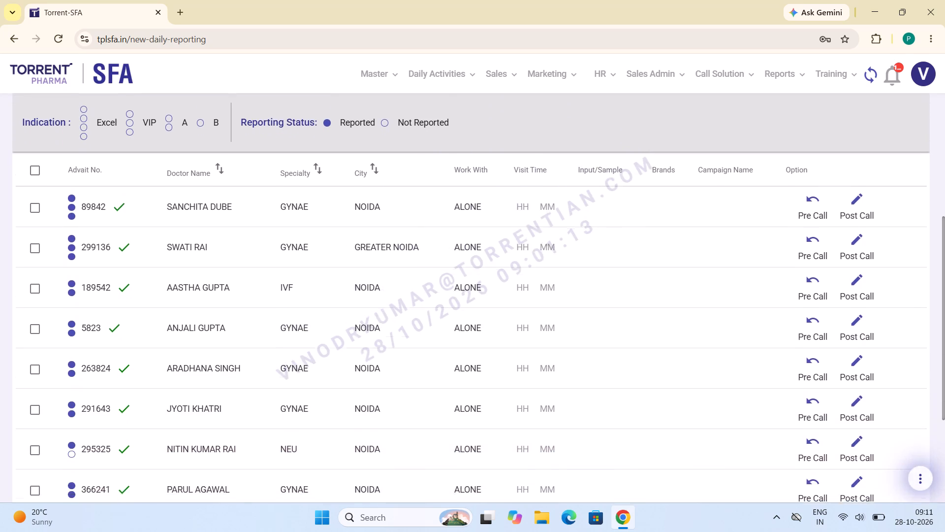
{"action": "key", "text": "Down"}
{"action": "key", "text": "Down"}
{"action": "key", "text": "Down"}
{"action": "key", "text": "Down"}
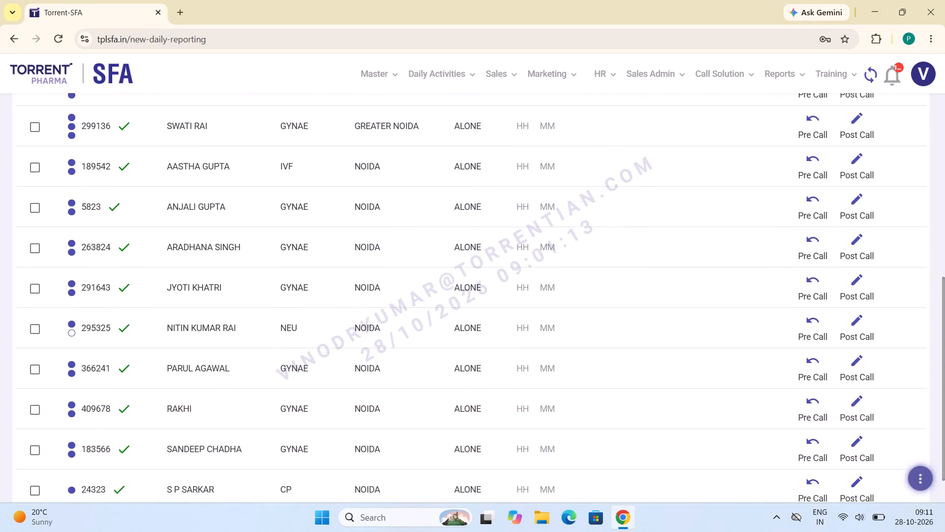
{"action": "key", "text": "Down"}
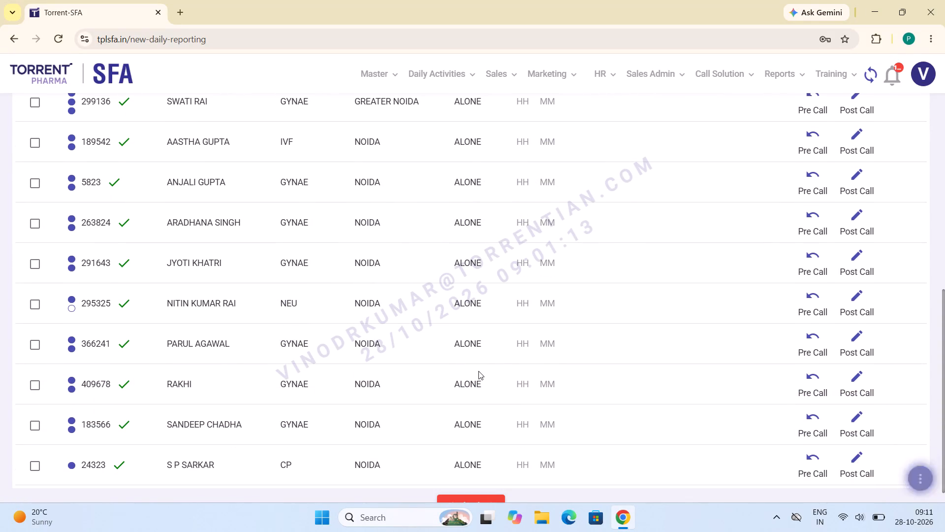
{"action": "key", "text": "Up"}
{"action": "key", "text": "Up"}
{"action": "key", "text": "Down"}
{"action": "key", "text": "Down"}
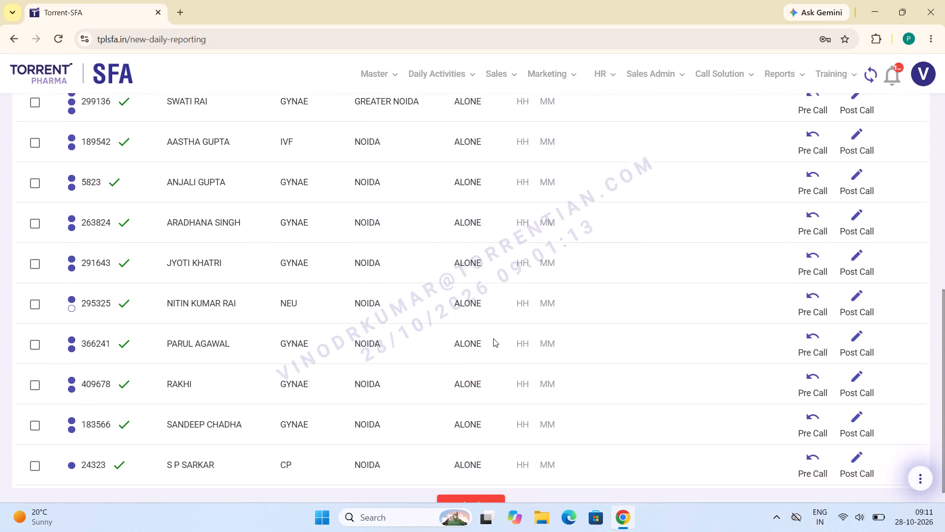
{"action": "key", "text": "Down"}
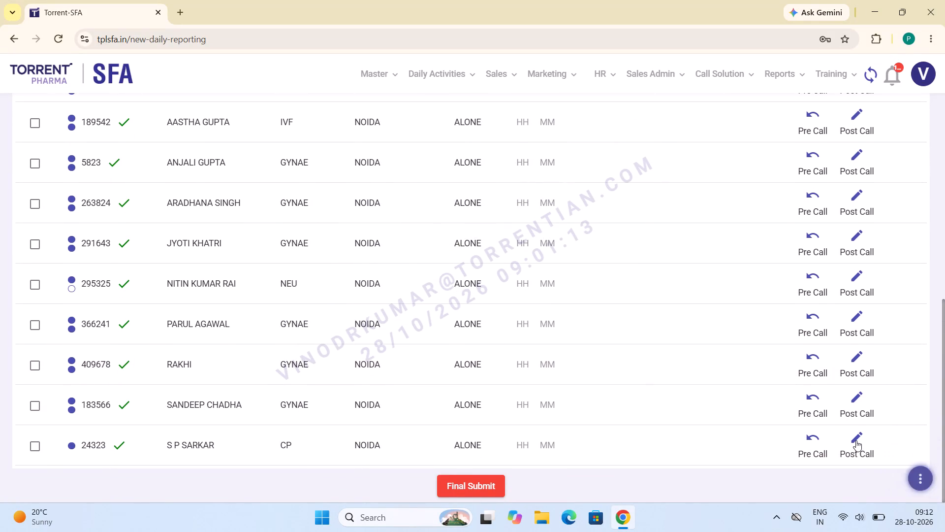
Open the post-call details of the CP-specialty Noida doctor in the unplanned visits and set the visit time to 13:00.
{"action": "left_click", "coordinate": [856, 440]}
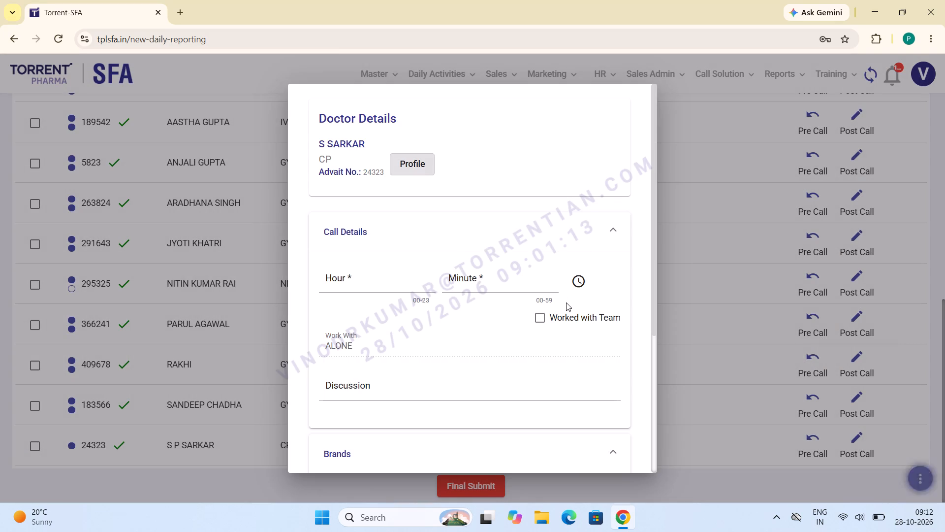
{"action": "left_click", "coordinate": [578, 286]}
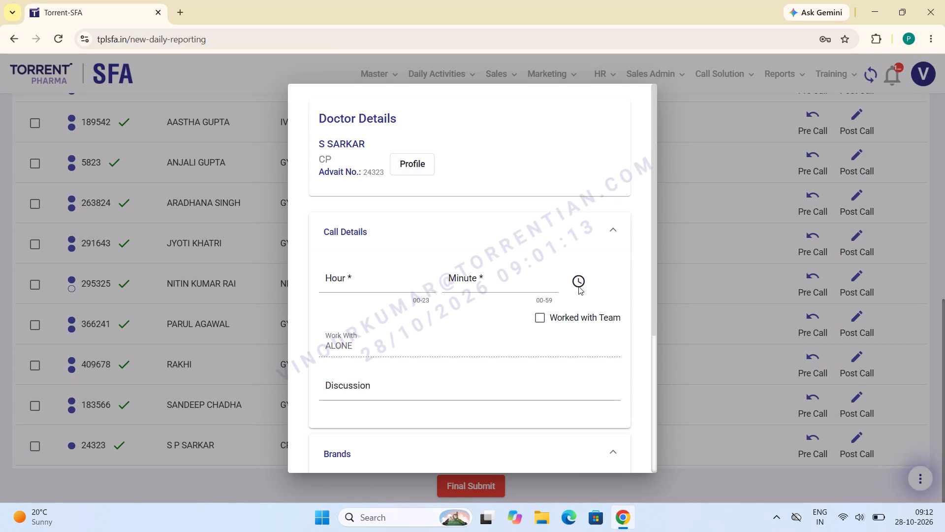
{"action": "left_click", "coordinate": [492, 241]}
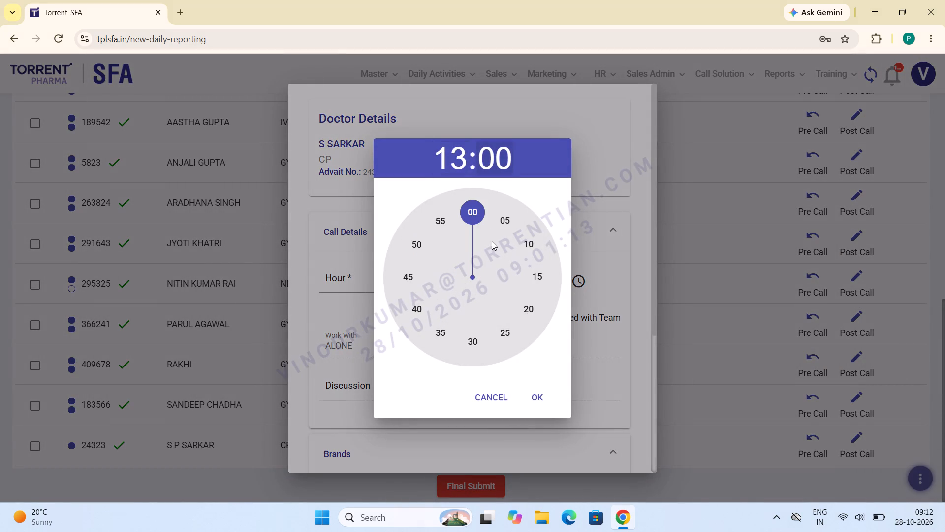
{"action": "left_click", "coordinate": [540, 401]}
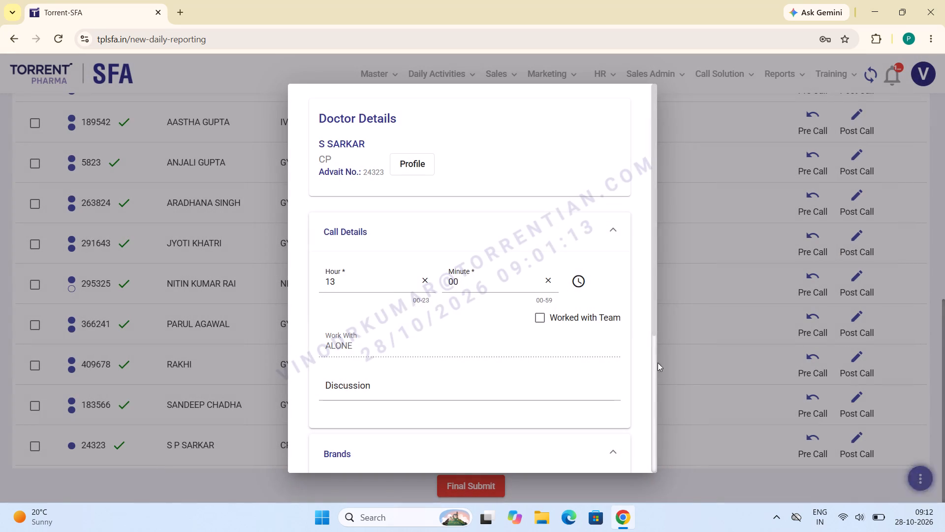
Search the brands for "she" and add SHELCAL XT to the doctor's post-call details.
{"action": "left_click", "coordinate": [655, 373]}
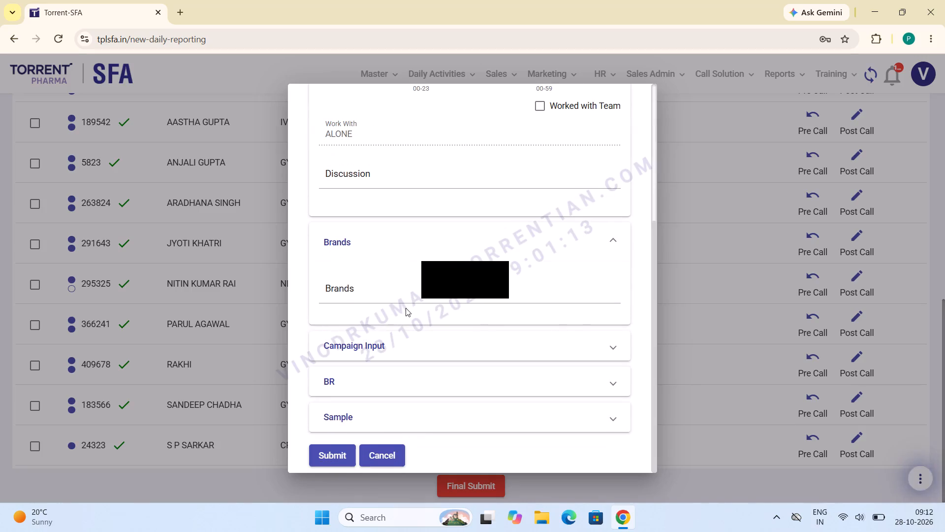
{"action": "left_click", "coordinate": [379, 293]}
{"action": "type", "text": "she"}
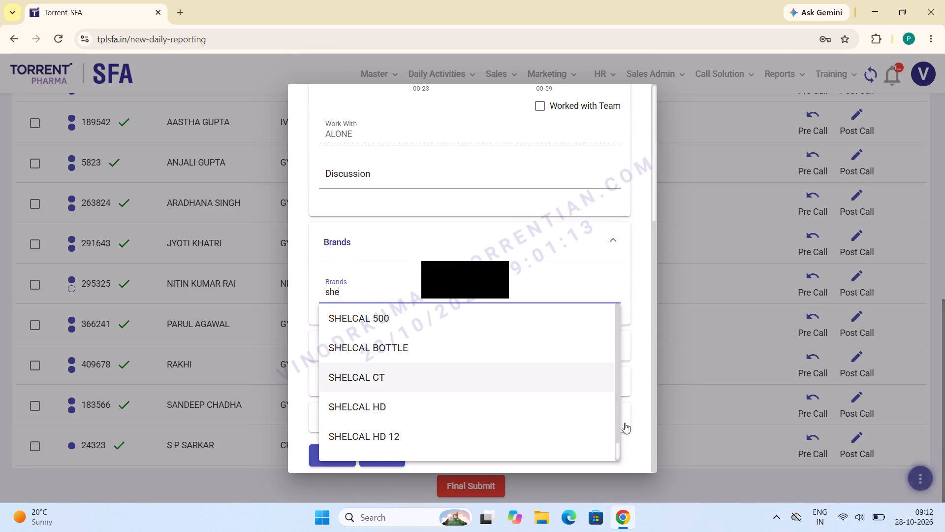
{"action": "left_click", "coordinate": [618, 453]}
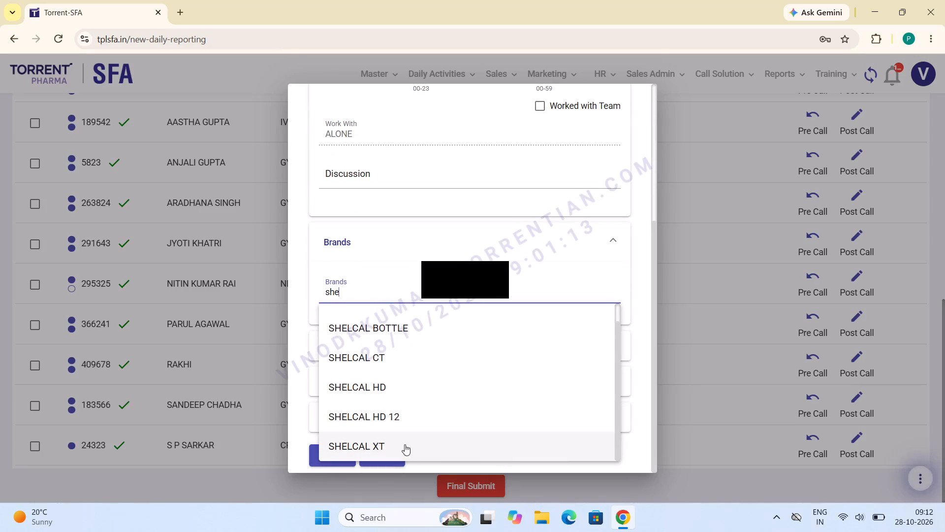
{"action": "left_click", "coordinate": [396, 444]}
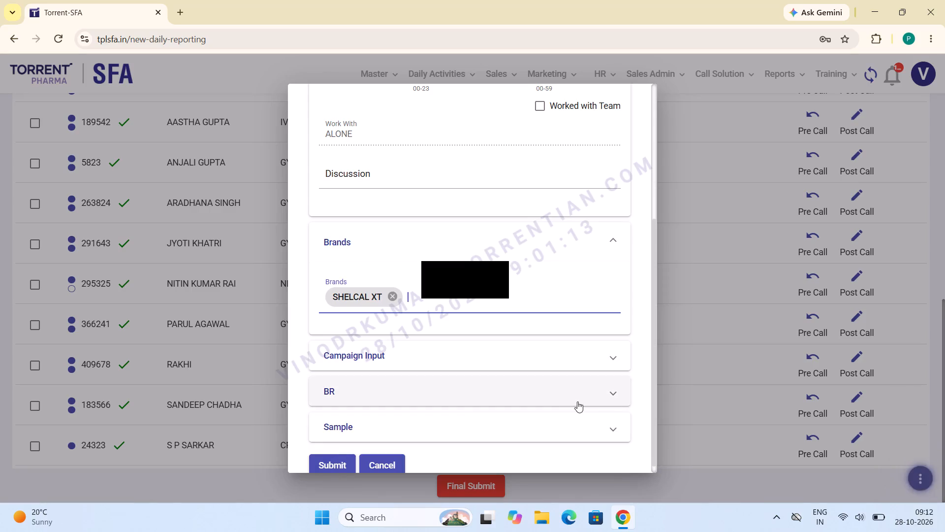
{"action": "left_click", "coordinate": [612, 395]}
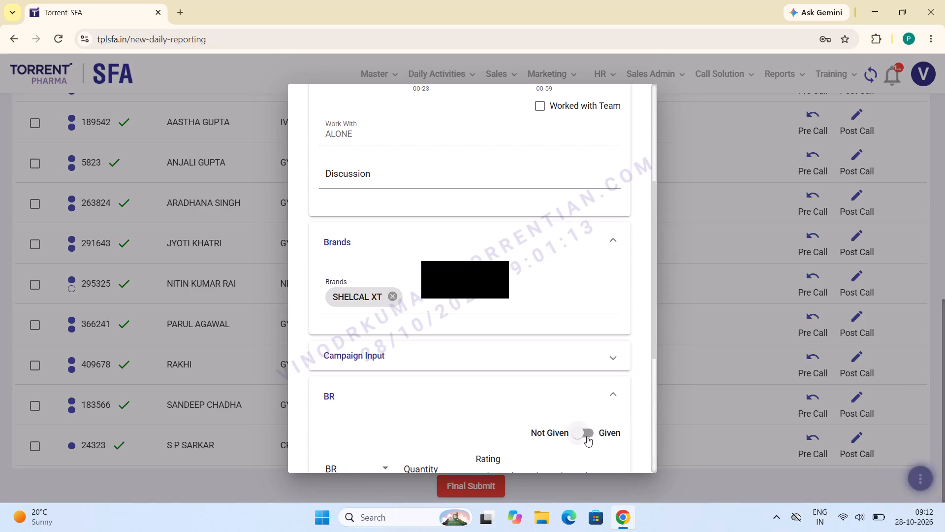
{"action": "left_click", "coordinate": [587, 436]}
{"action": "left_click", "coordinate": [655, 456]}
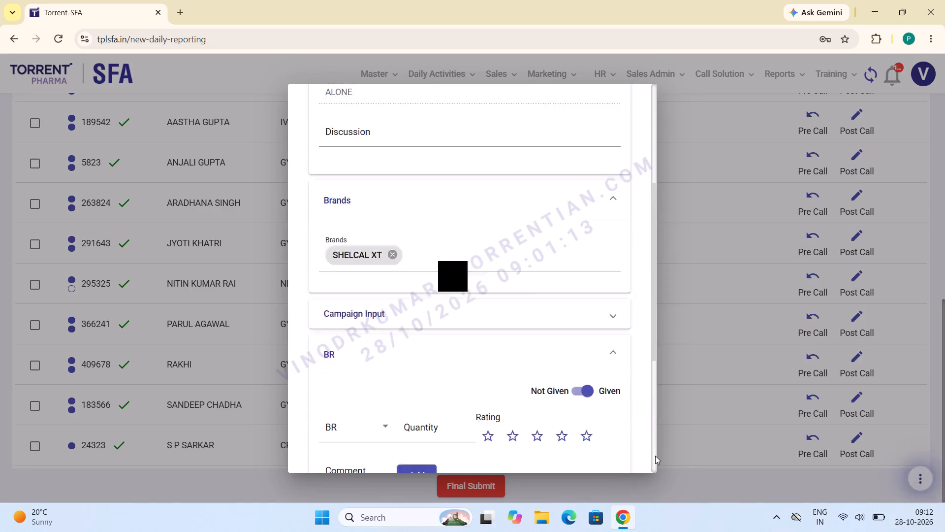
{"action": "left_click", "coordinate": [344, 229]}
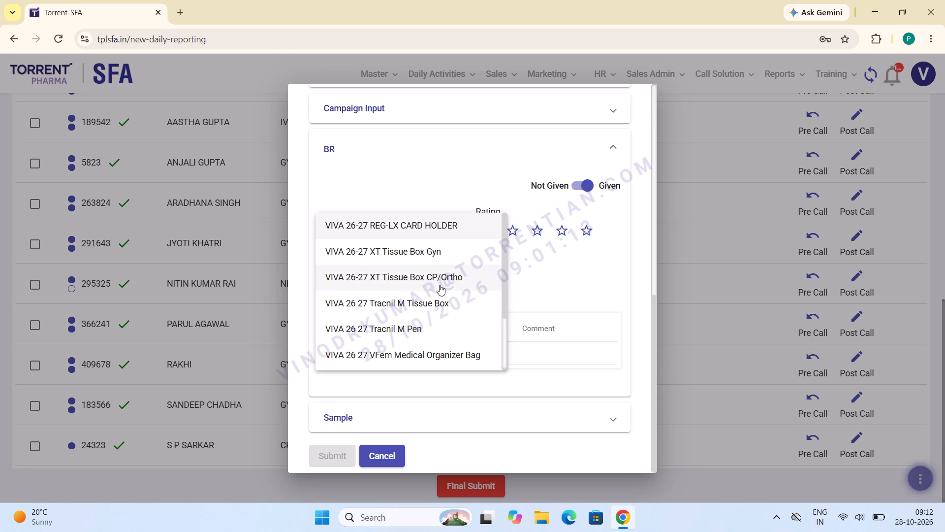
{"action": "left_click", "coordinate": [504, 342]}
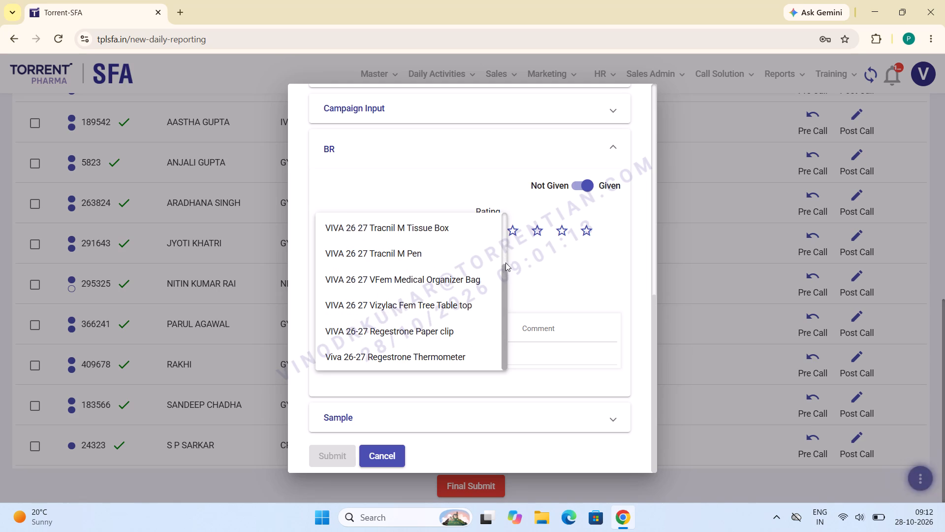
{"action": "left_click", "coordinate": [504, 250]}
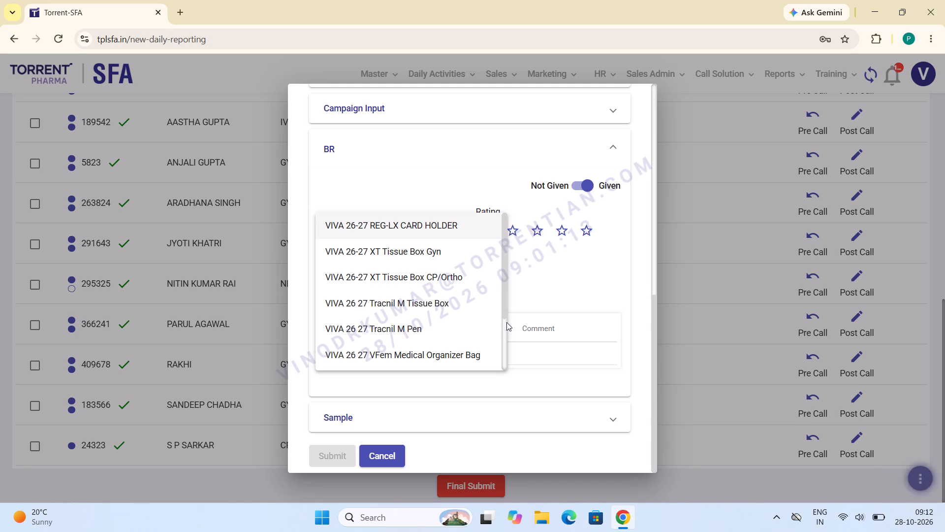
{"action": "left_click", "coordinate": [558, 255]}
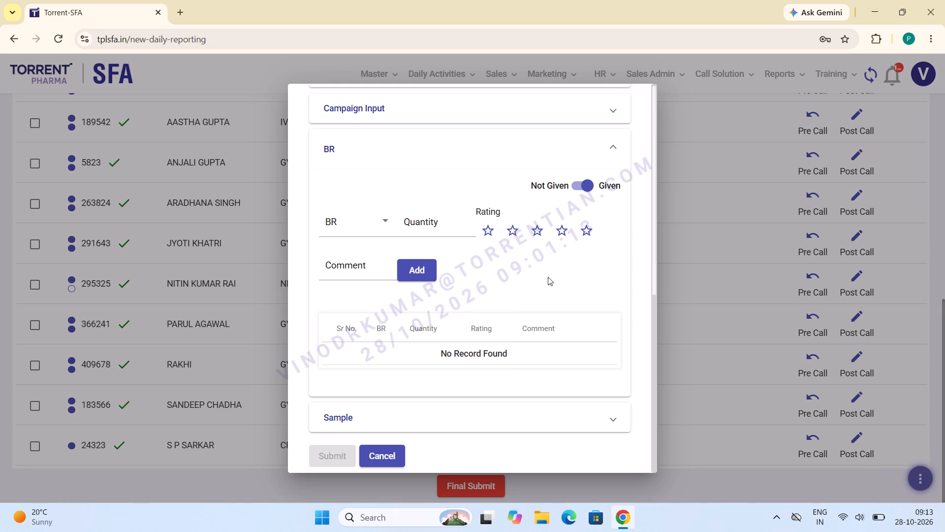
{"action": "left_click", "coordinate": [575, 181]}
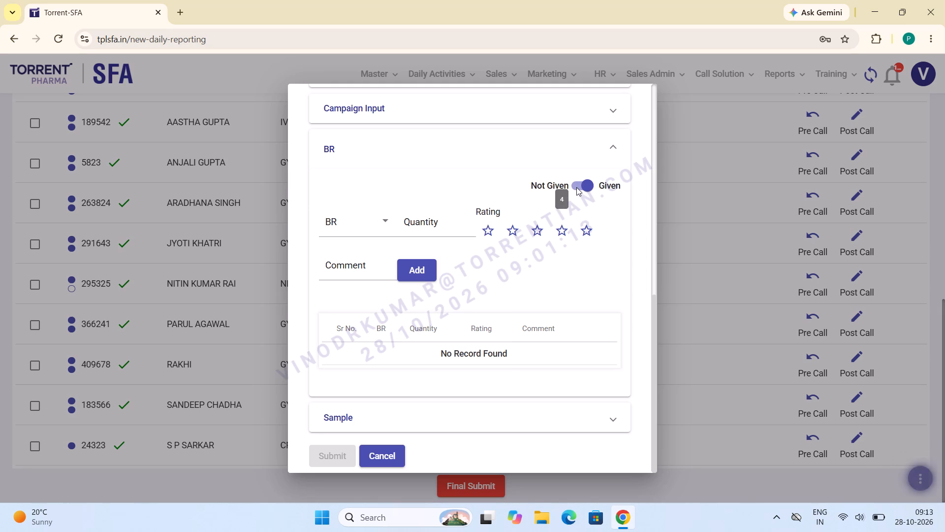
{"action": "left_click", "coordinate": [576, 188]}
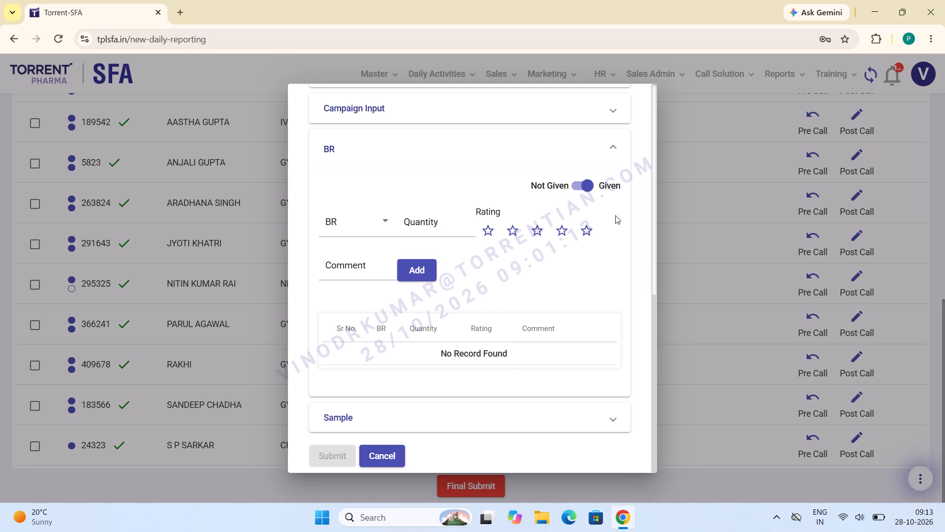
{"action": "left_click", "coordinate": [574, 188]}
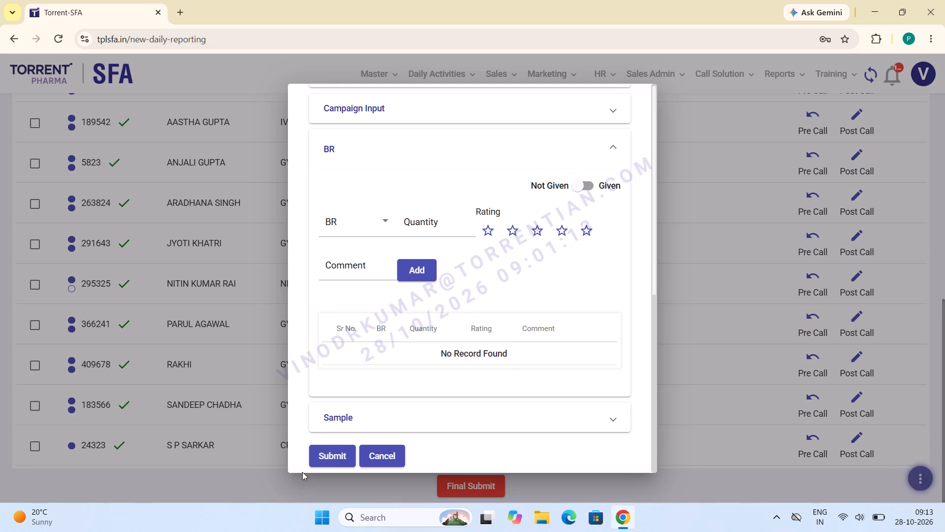
Submit the CP-specialty Noida doctor's post-call details without any BR item.
{"action": "left_click", "coordinate": [334, 451]}
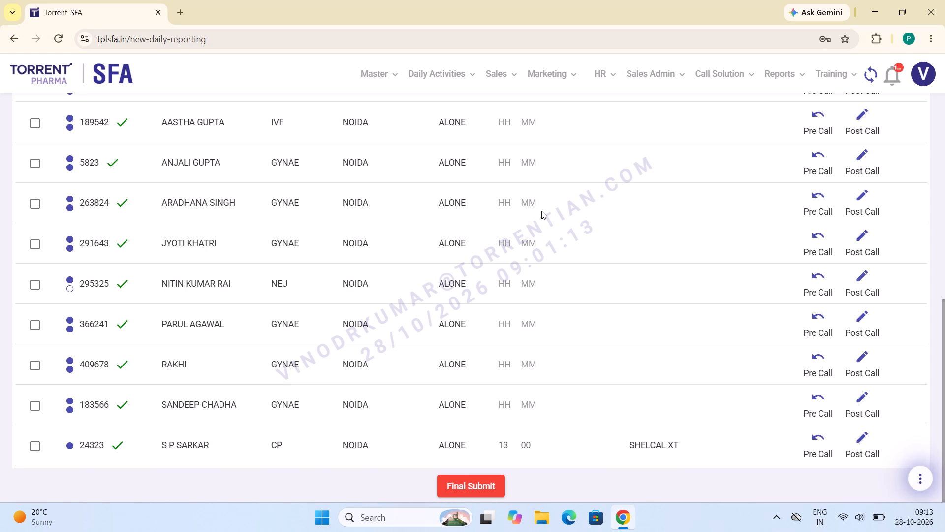
Open the post-call details of the first-listed GYNAE doctor from Noida and set the visit time to 13:30.
{"action": "left_click", "coordinate": [639, 166]}
{"action": "key", "text": "Up"}
{"action": "key", "text": "Up"}
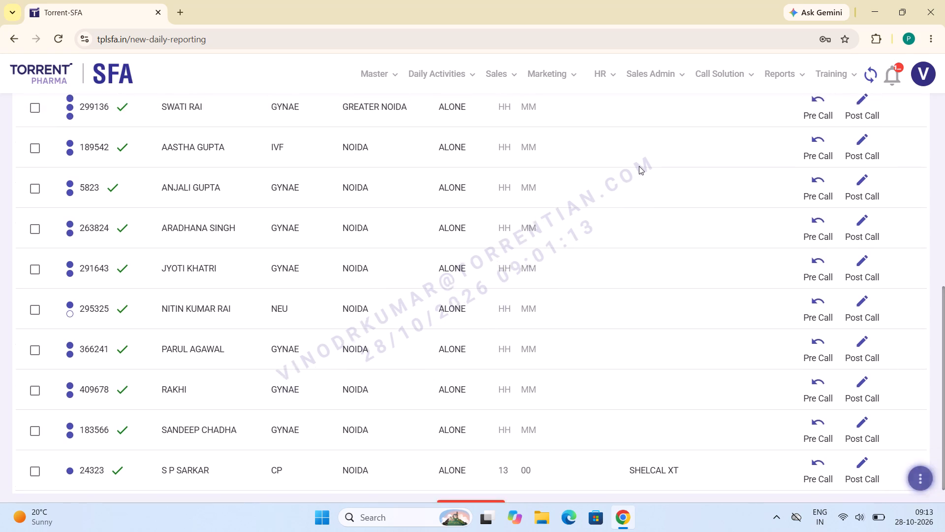
{"action": "key", "text": "Up"}
{"action": "key", "text": "Up"}
{"action": "key", "text": "Up"}
{"action": "key", "text": "Up"}
{"action": "left_click", "coordinate": [639, 166]}
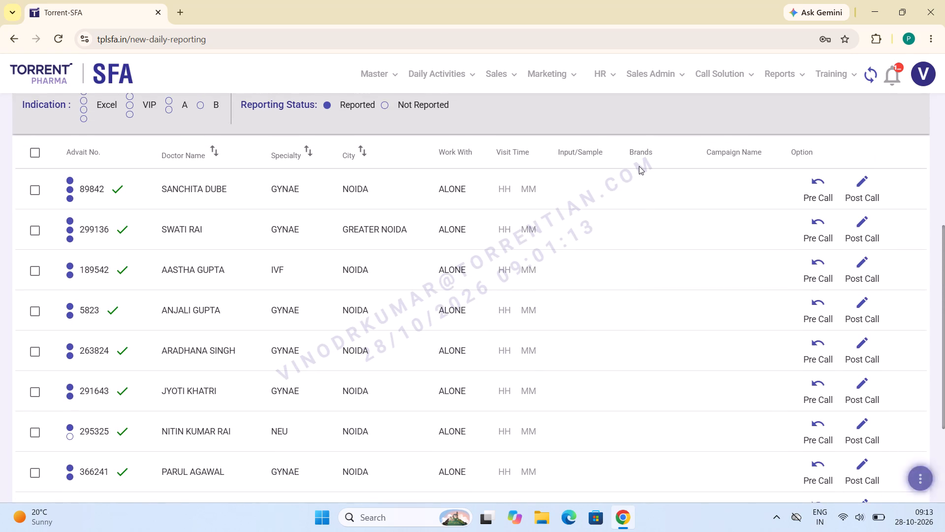
{"action": "left_click", "coordinate": [863, 181]}
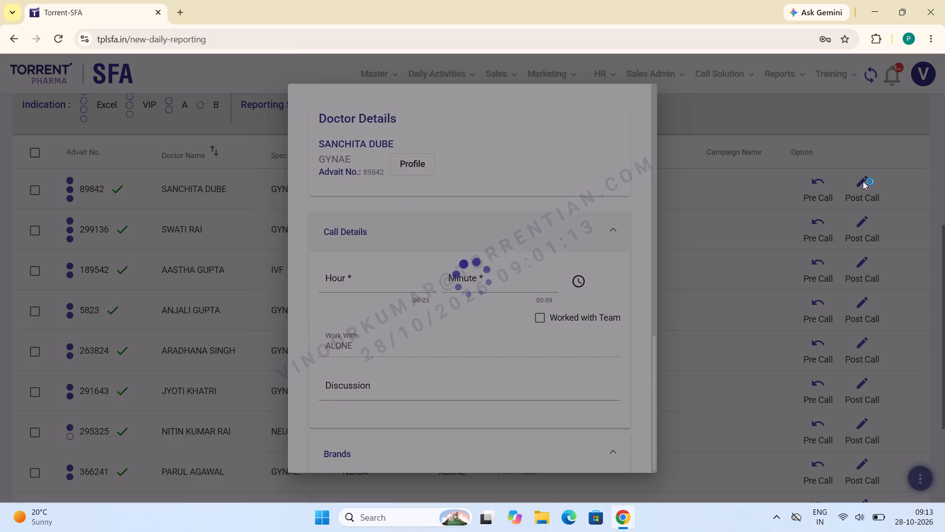
{"action": "left_click", "coordinate": [579, 282]}
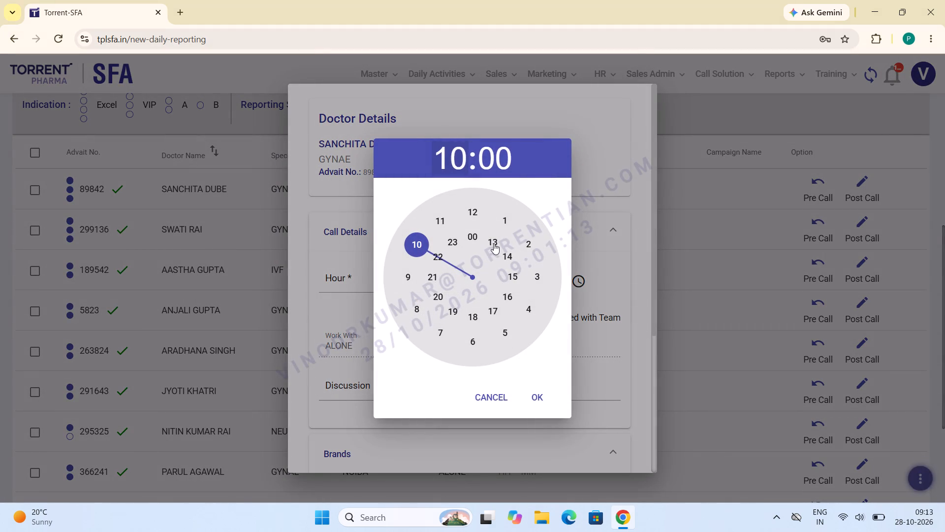
{"action": "left_click", "coordinate": [494, 243]}
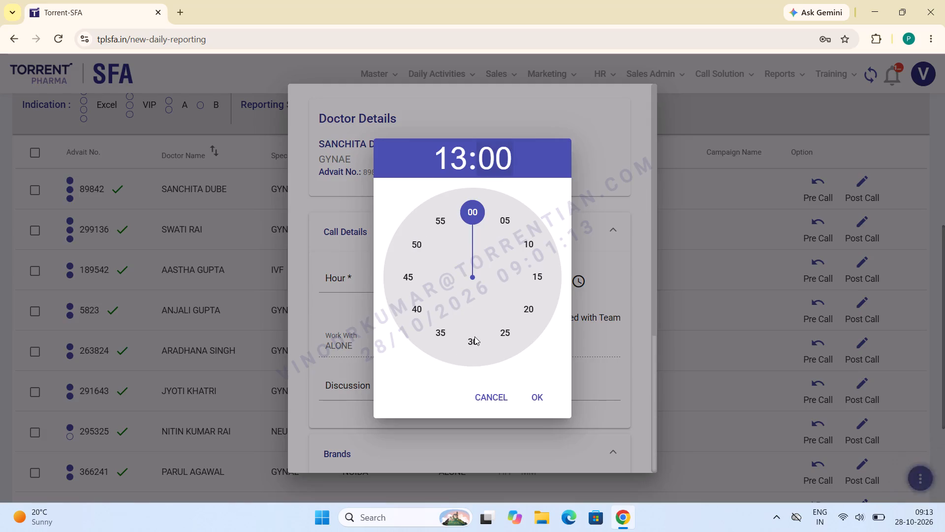
{"action": "left_click", "coordinate": [472, 343]}
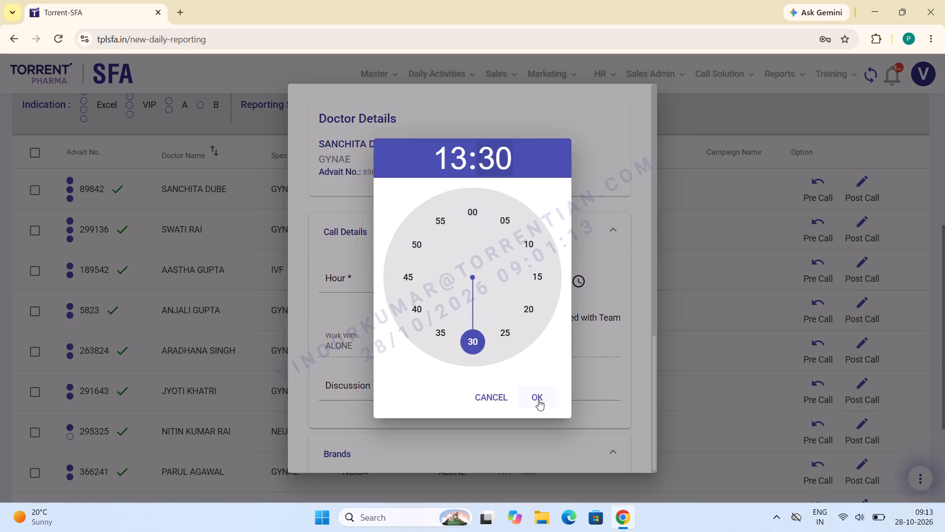
{"action": "left_click", "coordinate": [538, 399]}
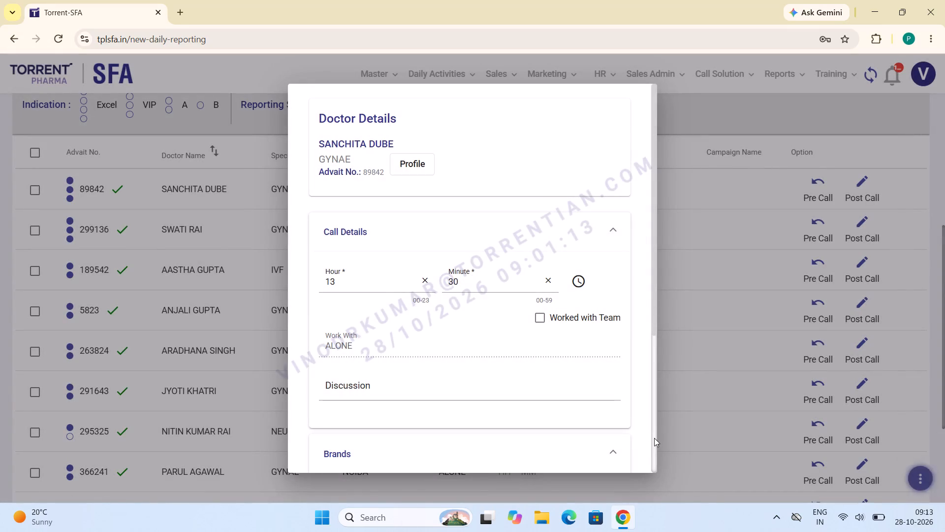
Search the brands for "she" and add SHELCAL XT to the GYNAE doctor's post-call details.
{"action": "left_click", "coordinate": [654, 438]}
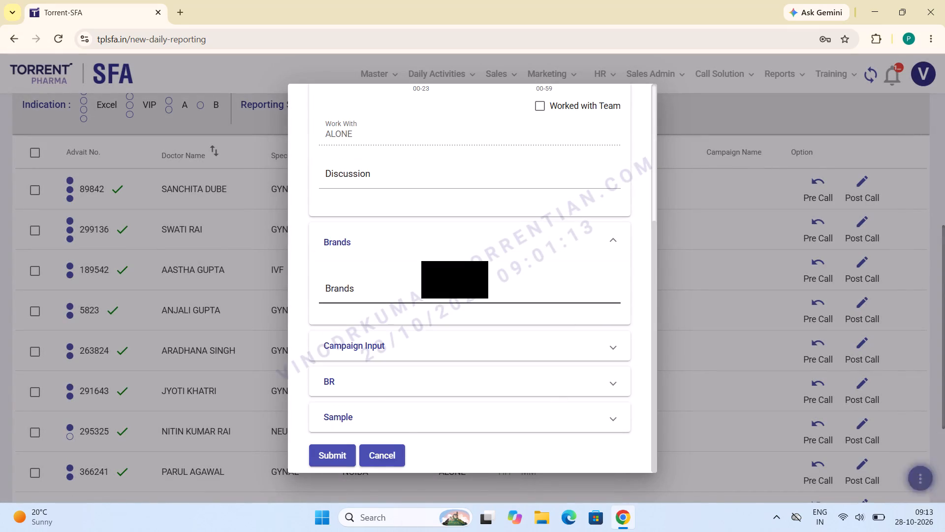
{"action": "left_click", "coordinate": [361, 297]}
{"action": "type", "text": "she"}
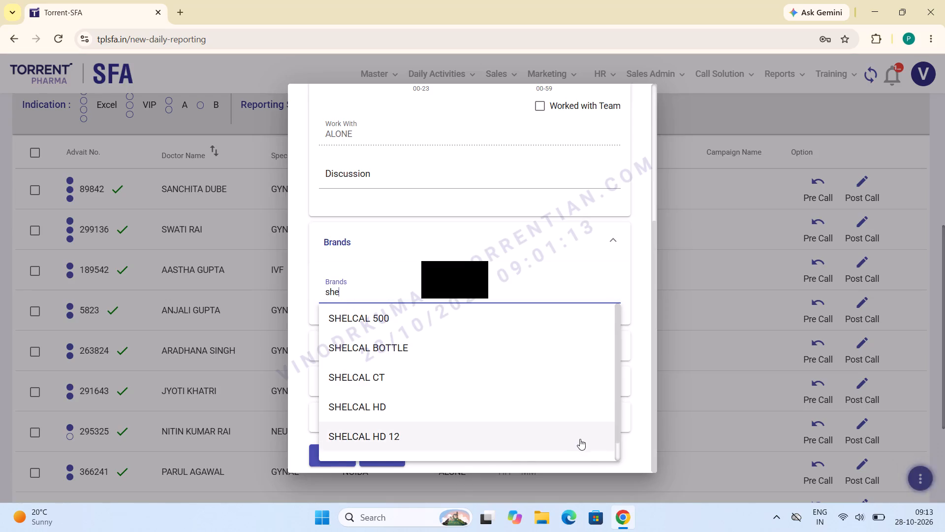
{"action": "left_click", "coordinate": [618, 458]}
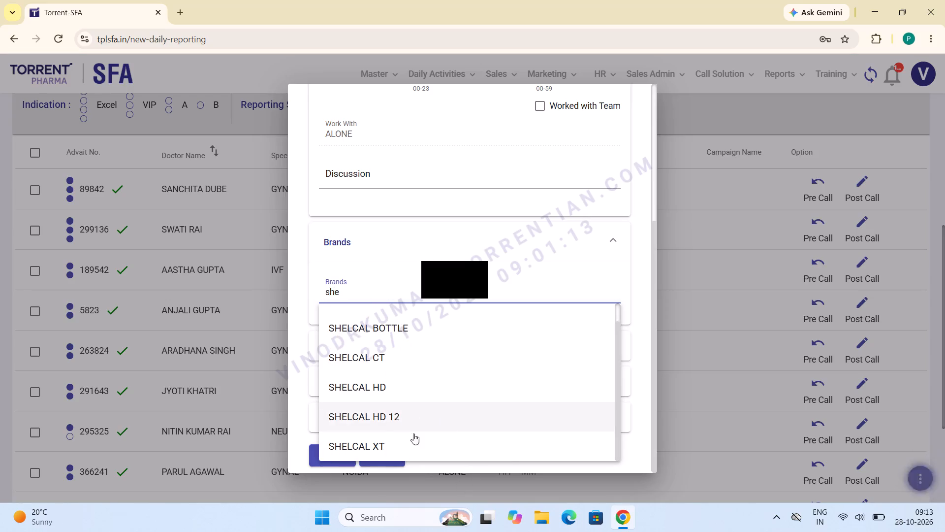
{"action": "left_click", "coordinate": [388, 451]}
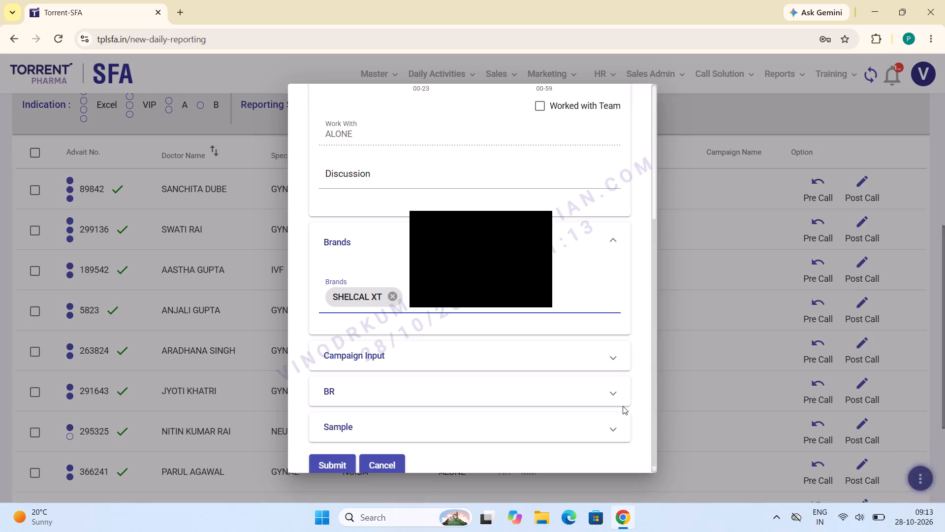
Mark BR as given, add VIVA 26 27 VFem Medical Organizer Bag with quantity 1, and submit the doctor's post-call details.
{"action": "left_click", "coordinate": [612, 393]}
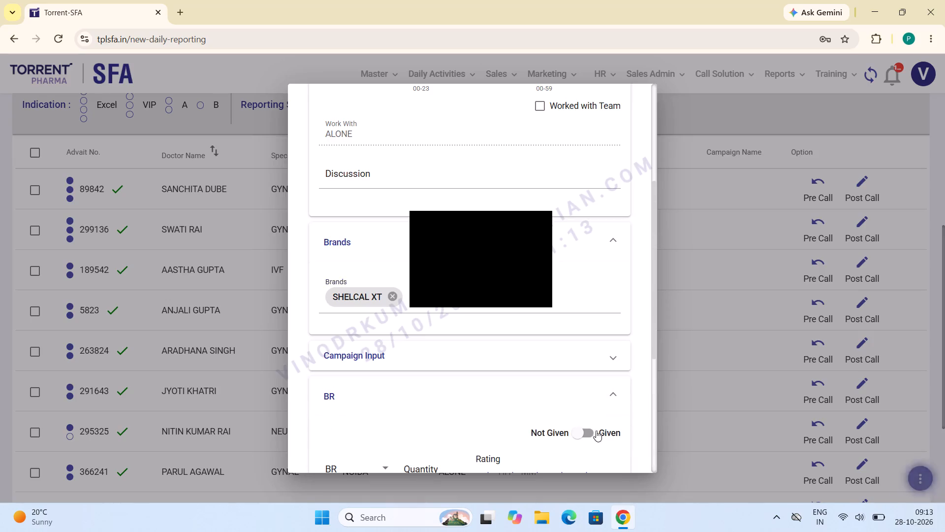
{"action": "left_click", "coordinate": [591, 433]}
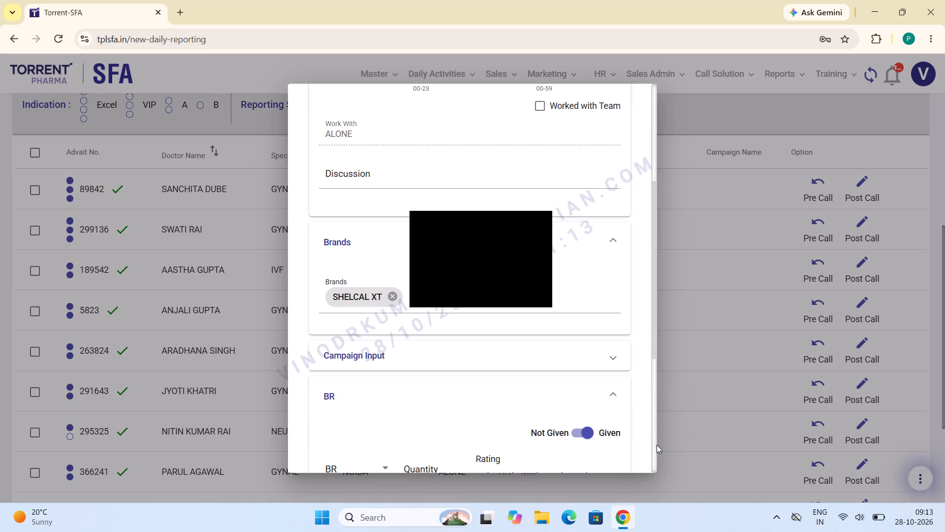
{"action": "left_click", "coordinate": [656, 448]}
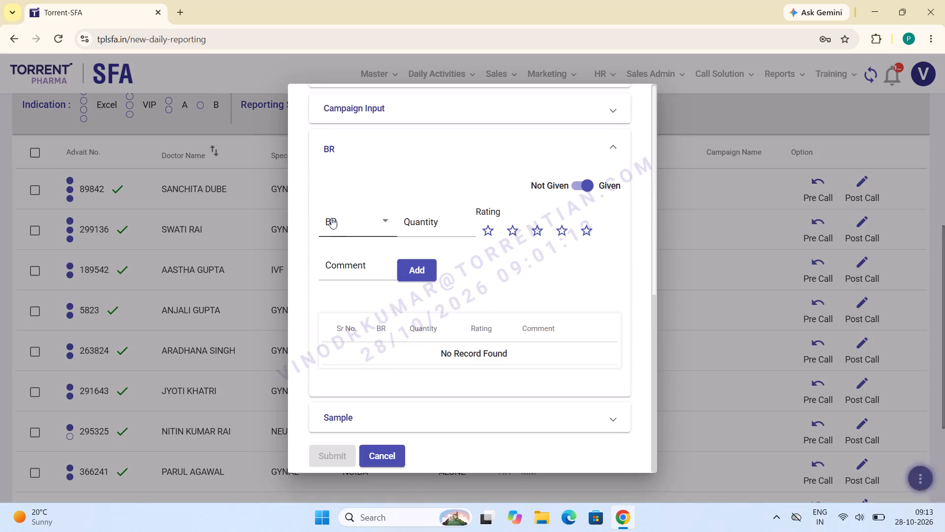
{"action": "left_click", "coordinate": [344, 226]}
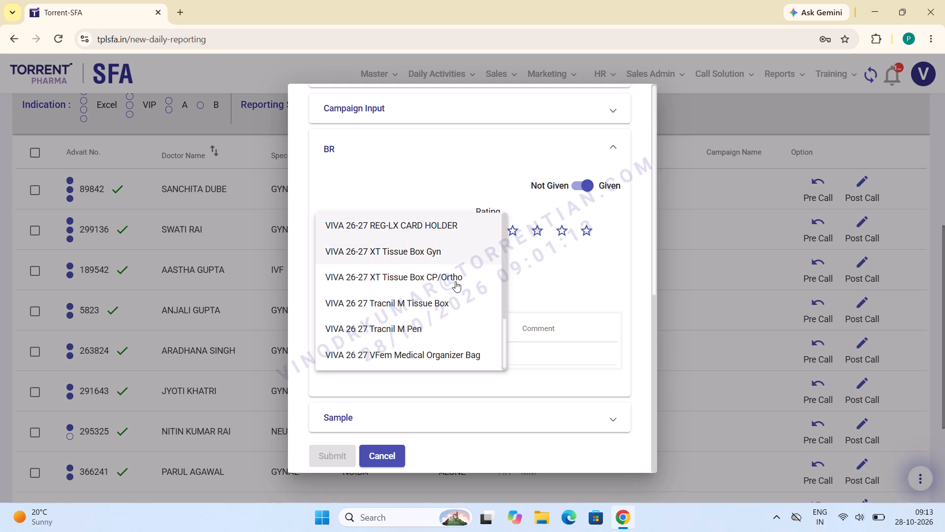
{"action": "left_click", "coordinate": [436, 354]}
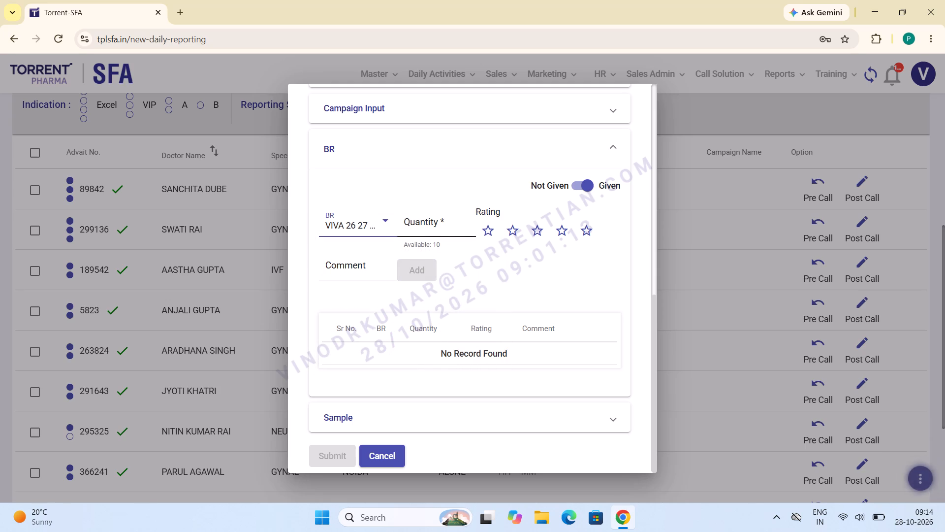
{"action": "left_click", "coordinate": [450, 230]}
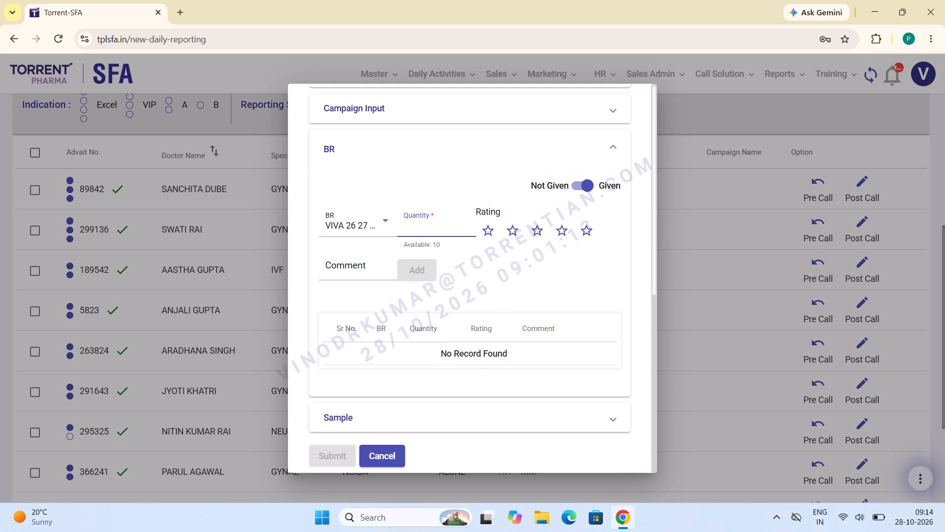
{"action": "key", "text": "1"}
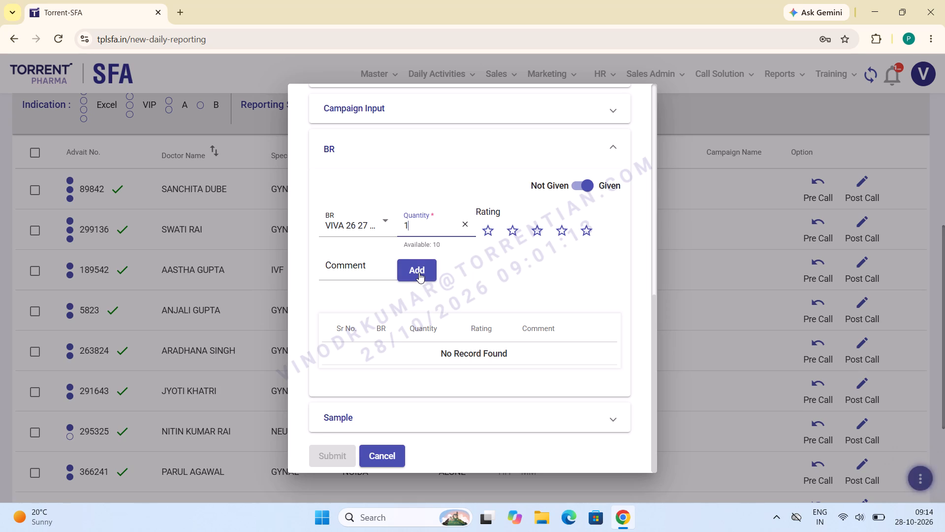
{"action": "left_click", "coordinate": [419, 272]}
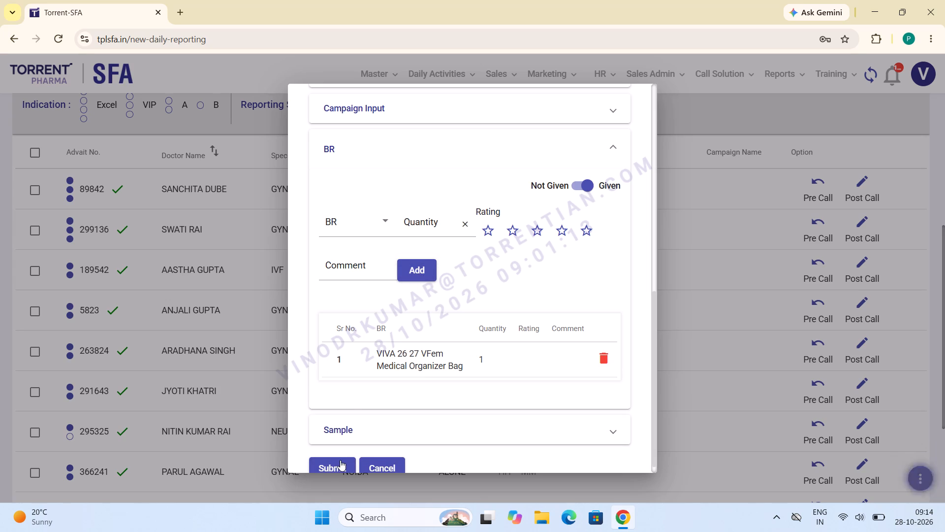
{"action": "left_click", "coordinate": [340, 462]}
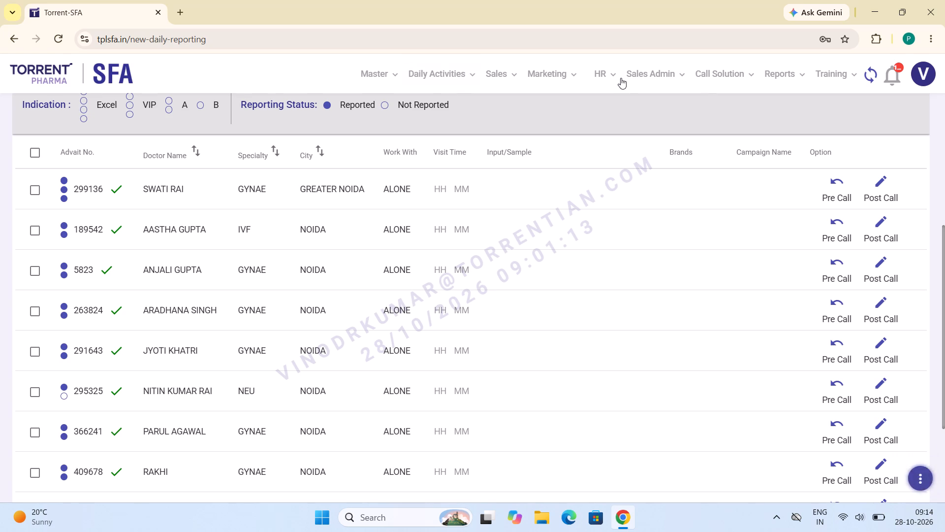
Open the Doctor Selection Status of the campaign activities and examine the activity list back up to its first entry.
{"action": "left_click", "coordinate": [563, 71]}
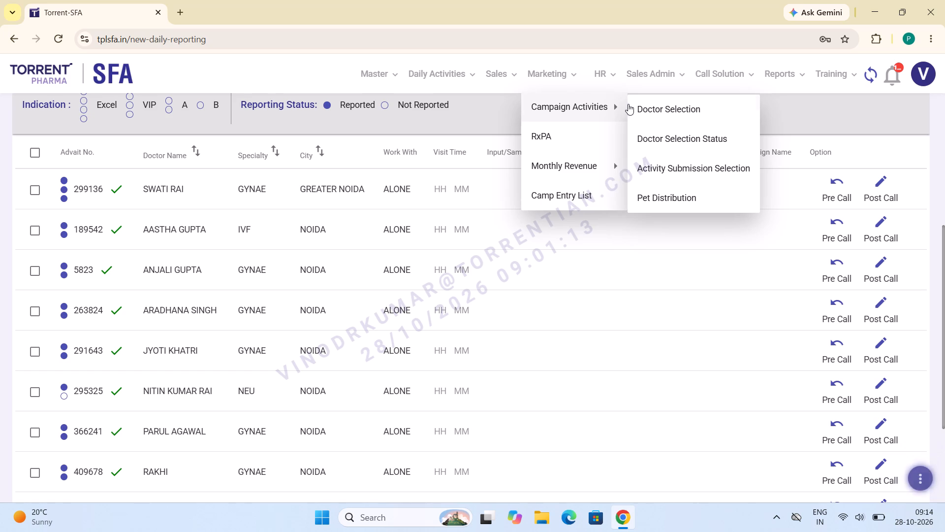
{"action": "left_click", "coordinate": [665, 140]}
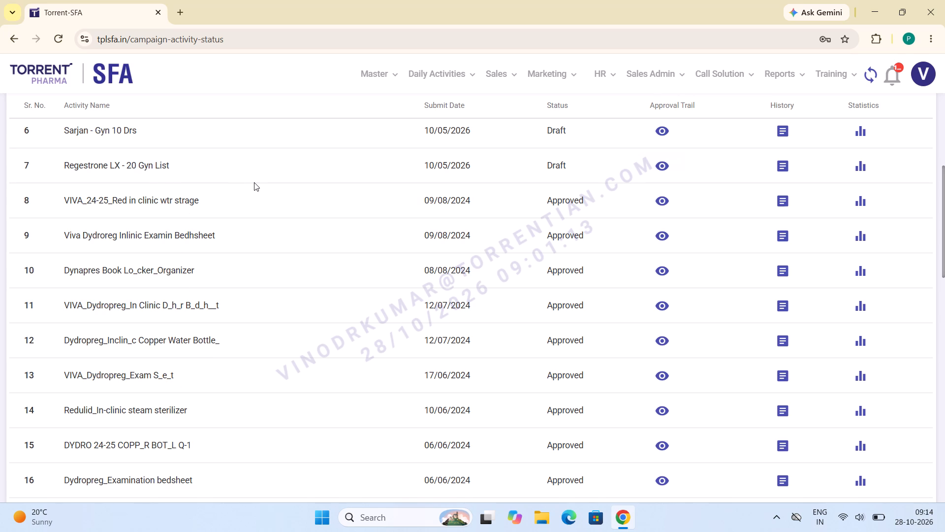
{"action": "key", "text": "Up"}
{"action": "key", "text": "Up"}
{"action": "key", "text": "Up"}
{"action": "left_click", "coordinate": [305, 155]}
{"action": "key", "text": "Up"}
{"action": "key", "text": "Up"}
{"action": "key", "text": "Up"}
{"action": "key", "text": "Up"}
{"action": "key", "text": "Up"}
{"action": "key", "text": "Up"}
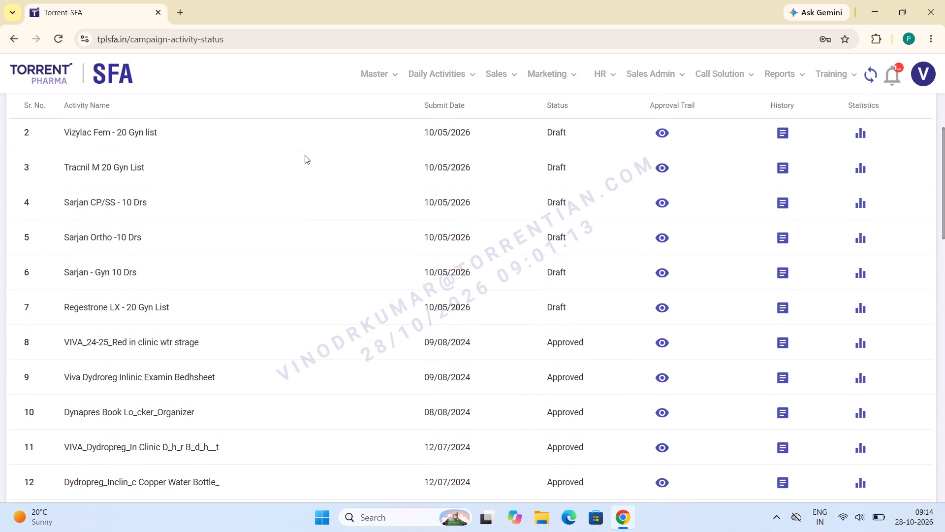
{"action": "key", "text": "Up"}
{"action": "key", "text": "Up"}
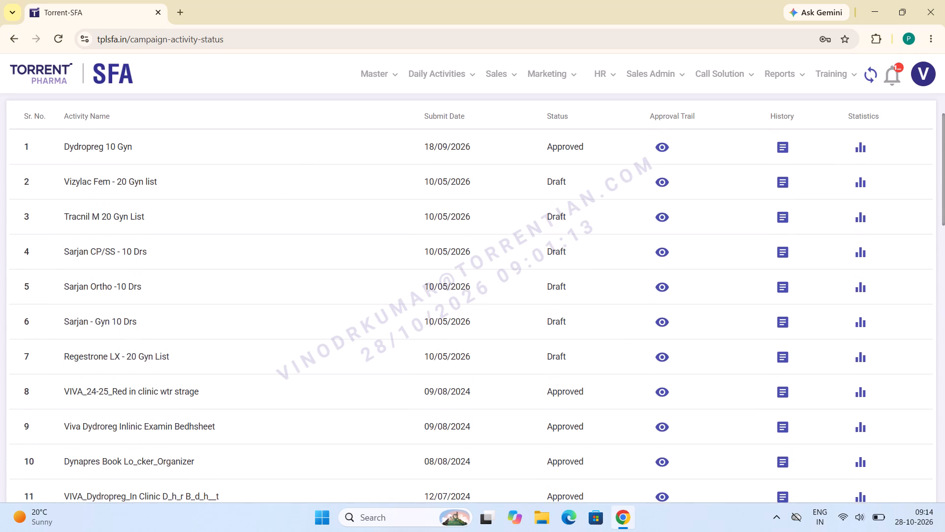
Open the statistics of the Vizylac Fem - 20 Gyn list activity, examine its whole doctor list, and close it.
{"action": "left_click", "coordinate": [861, 190]}
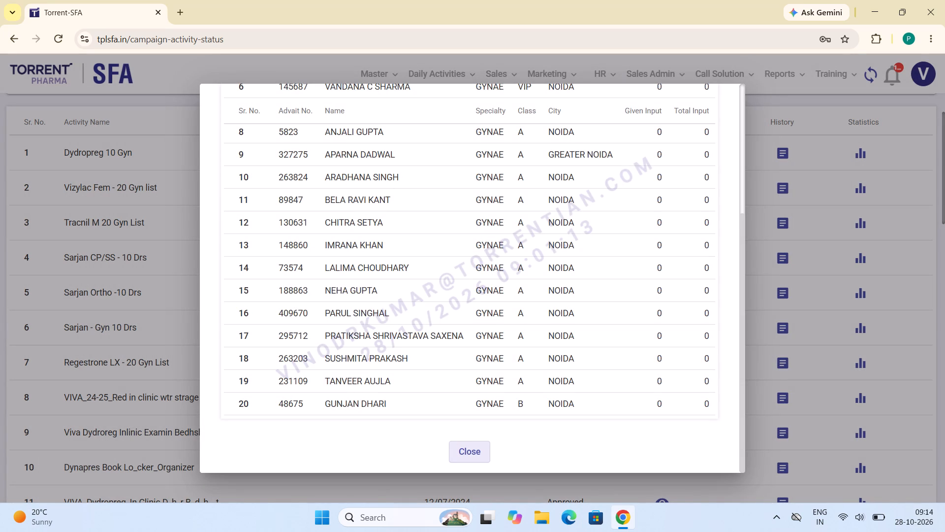
{"action": "key", "text": "Up"}
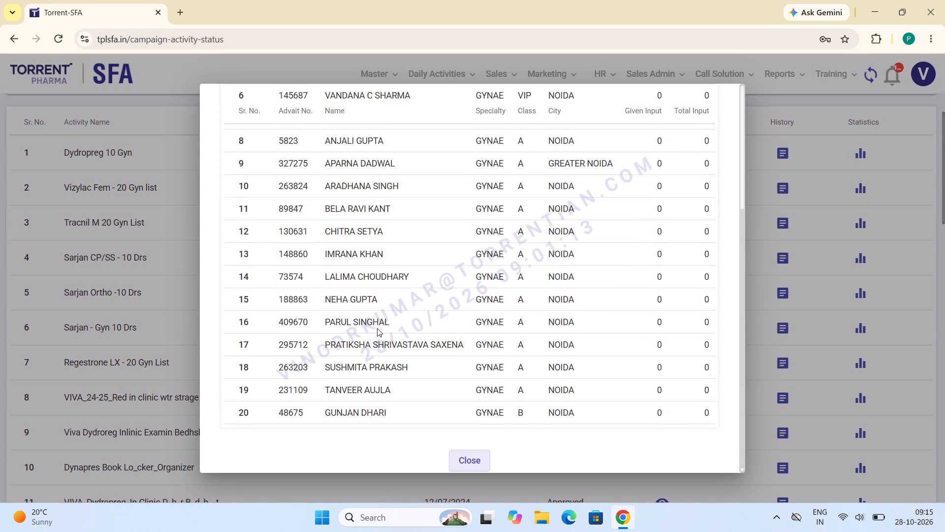
{"action": "key", "text": "Up"}
{"action": "key", "text": "Up"}
{"action": "key", "text": "Up"}
{"action": "key", "text": "Up"}
{"action": "key", "text": "Up"}
{"action": "key", "text": "Up"}
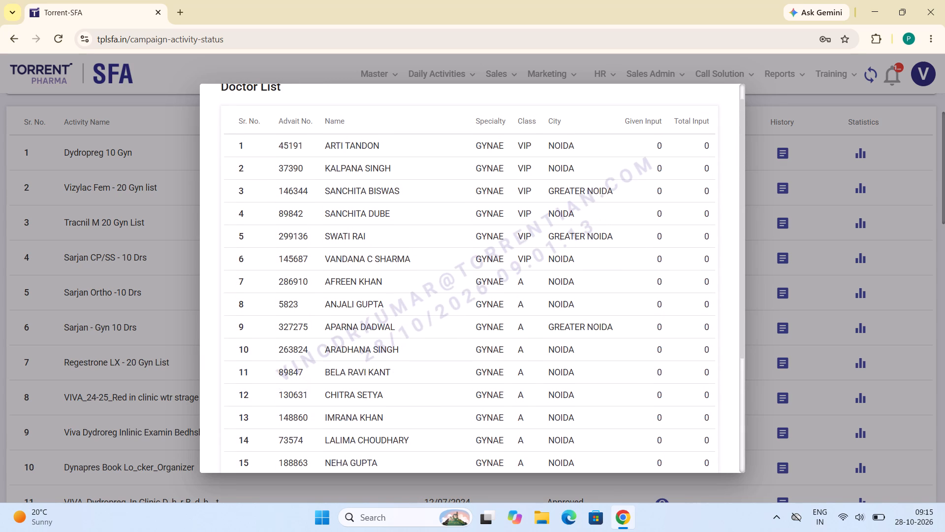
{"action": "key", "text": "Down"}
{"action": "key", "text": "Down"}
{"action": "key", "text": "Down"}
{"action": "key", "text": "Down"}
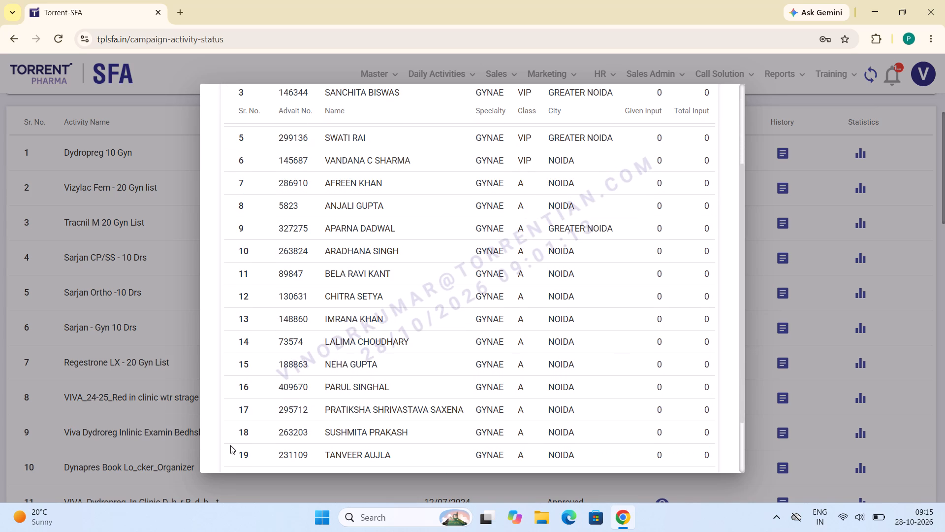
{"action": "left_click", "coordinate": [272, 392]}
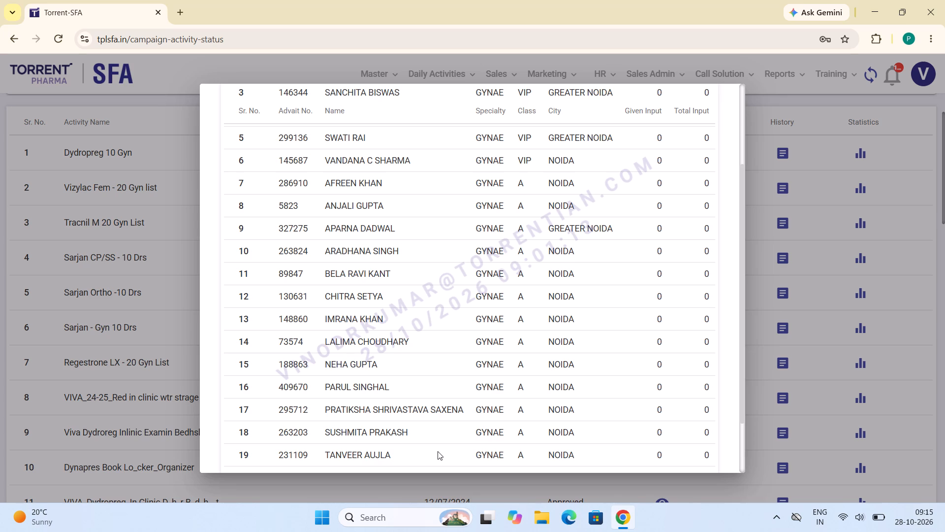
{"action": "left_click", "coordinate": [740, 462]}
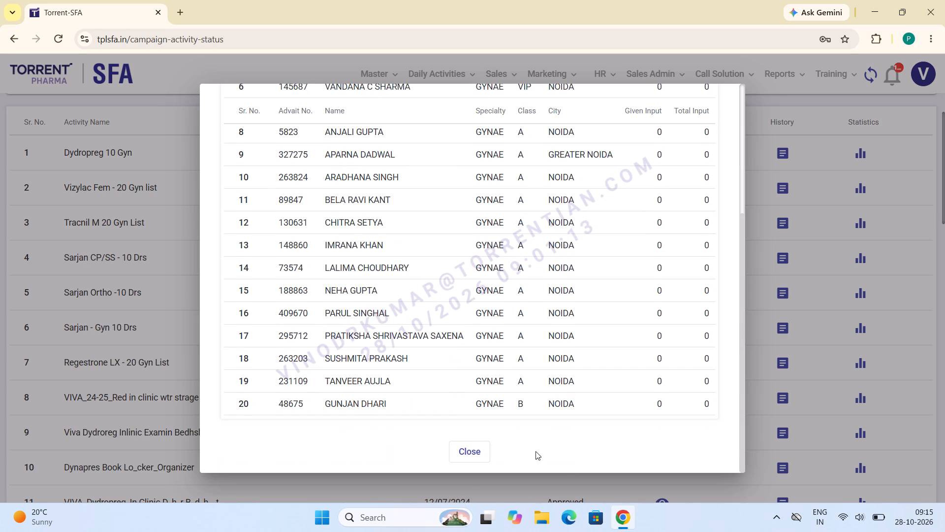
{"action": "left_click", "coordinate": [476, 449]}
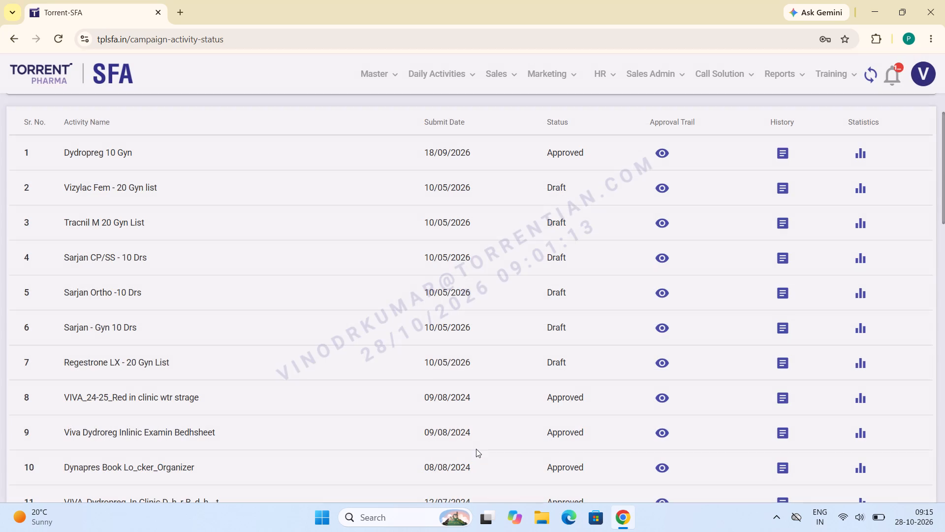
Leave the Doctor Selection Status and open New Daily Reporting.
{"action": "left_click", "coordinate": [370, 194]}
{"action": "key", "text": "Up"}
{"action": "key", "text": "Up"}
{"action": "key", "text": "Up"}
{"action": "key", "text": "Up"}
{"action": "key", "text": "Up"}
{"action": "key", "text": "Up"}
{"action": "key", "text": "Up"}
{"action": "key", "text": "Up"}
{"action": "key", "text": "Up"}
{"action": "key", "text": "Up"}
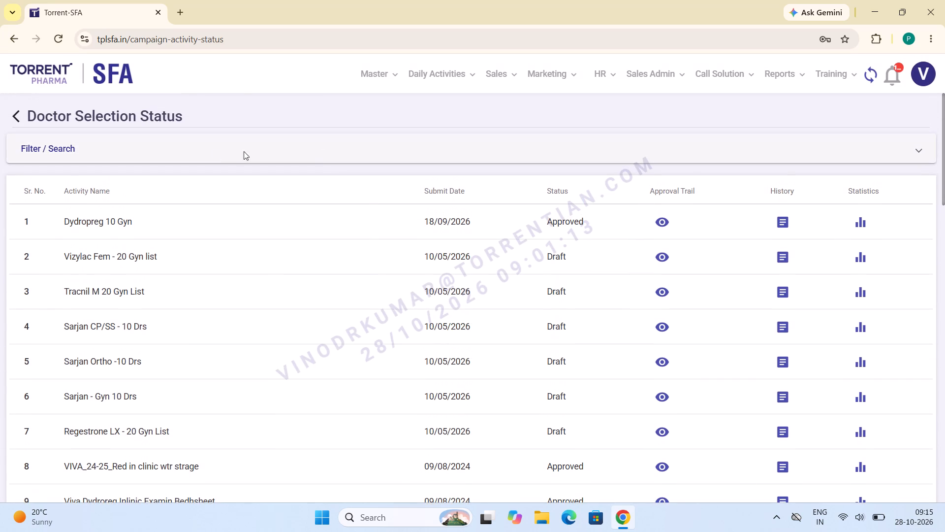
{"action": "left_click", "coordinate": [782, 77]}
{"action": "left_click", "coordinate": [446, 74]}
{"action": "left_click", "coordinate": [446, 74]}
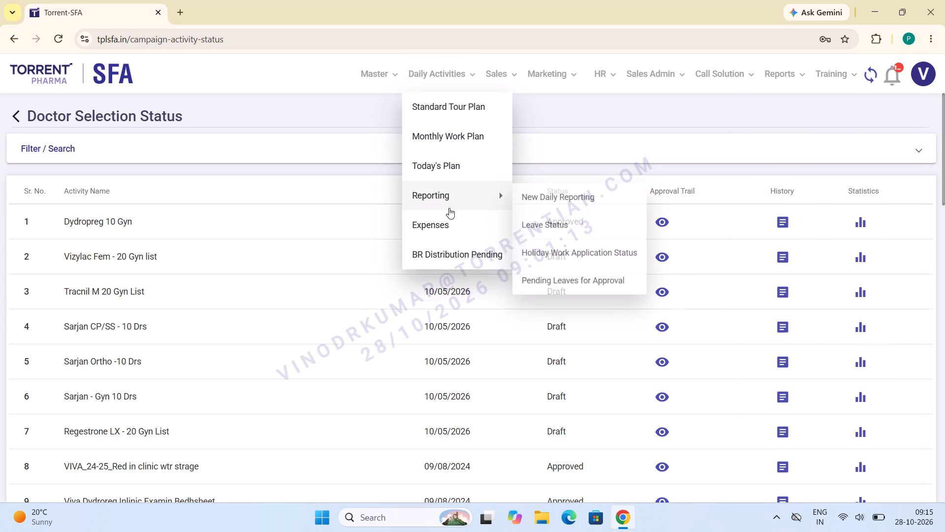
{"action": "left_click", "coordinate": [550, 201]}
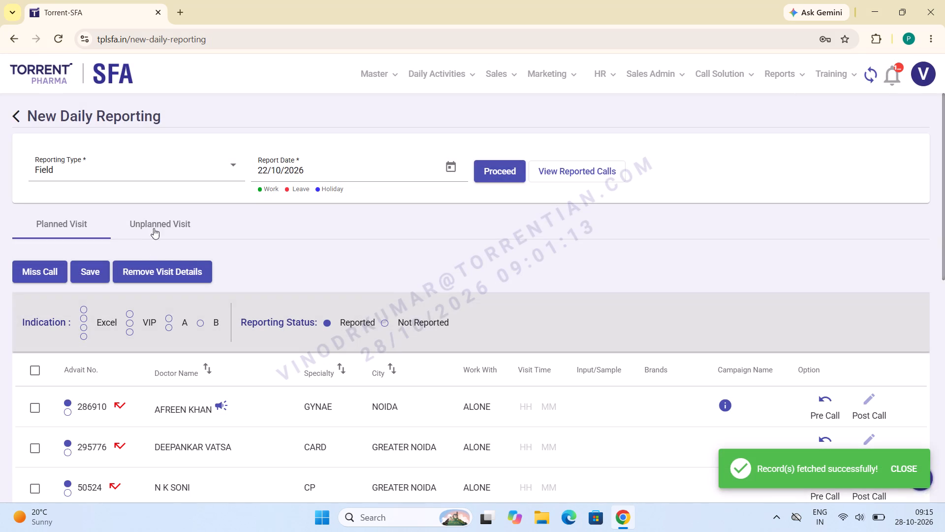
Show the unplanned visits for 22/10/2026 and examine the doctors listed for reporting.
{"action": "left_click", "coordinate": [160, 222]}
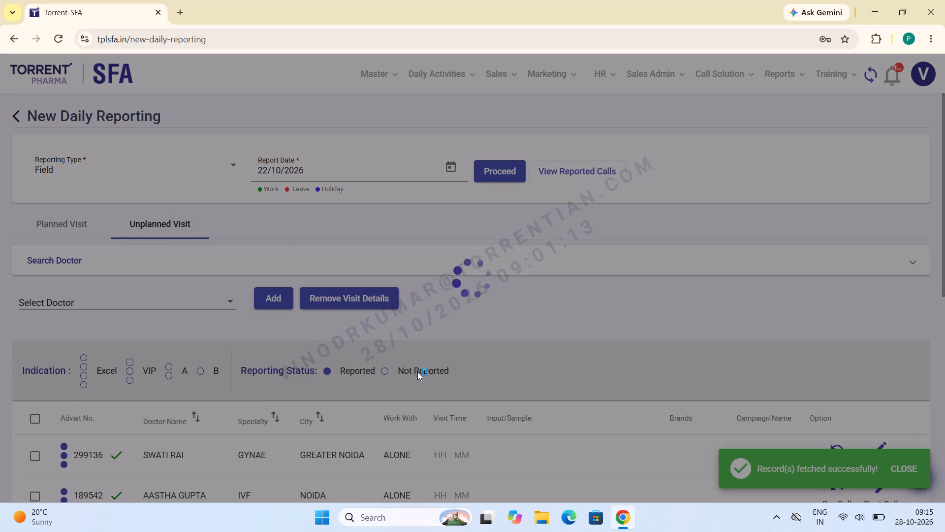
{"action": "left_click", "coordinate": [493, 341]}
{"action": "key", "text": "Down"}
{"action": "key", "text": "Down"}
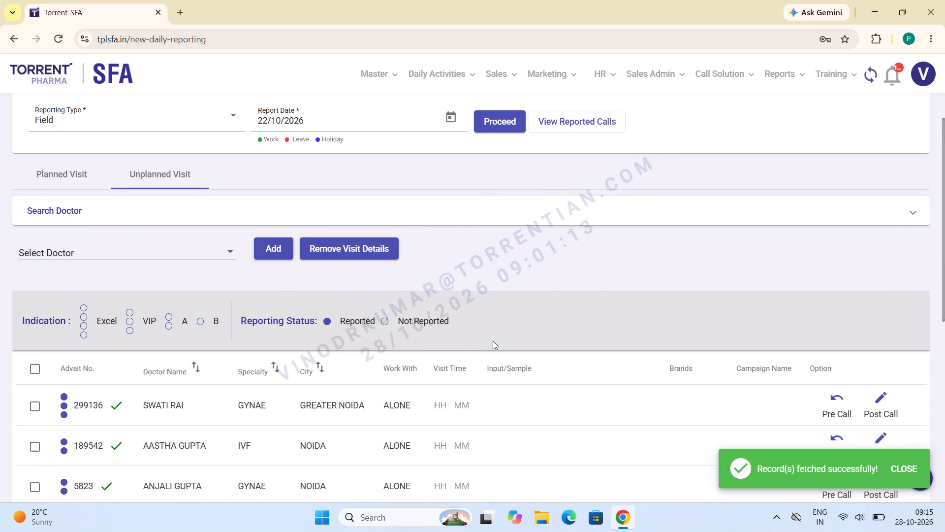
{"action": "key", "text": "Down"}
{"action": "key", "text": "Down"}
{"action": "key", "text": "Down"}
{"action": "key", "text": "Down"}
{"action": "key", "text": "Down"}
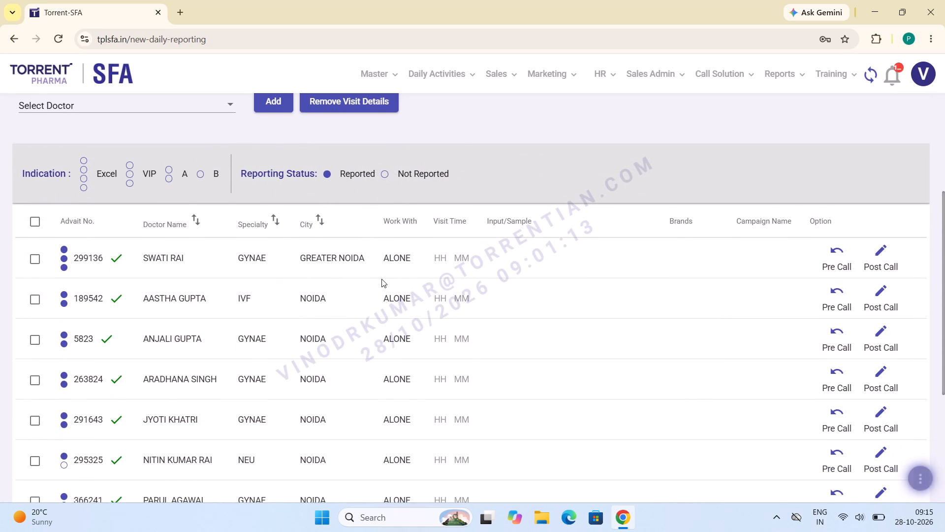
{"action": "left_click", "coordinate": [224, 149]}
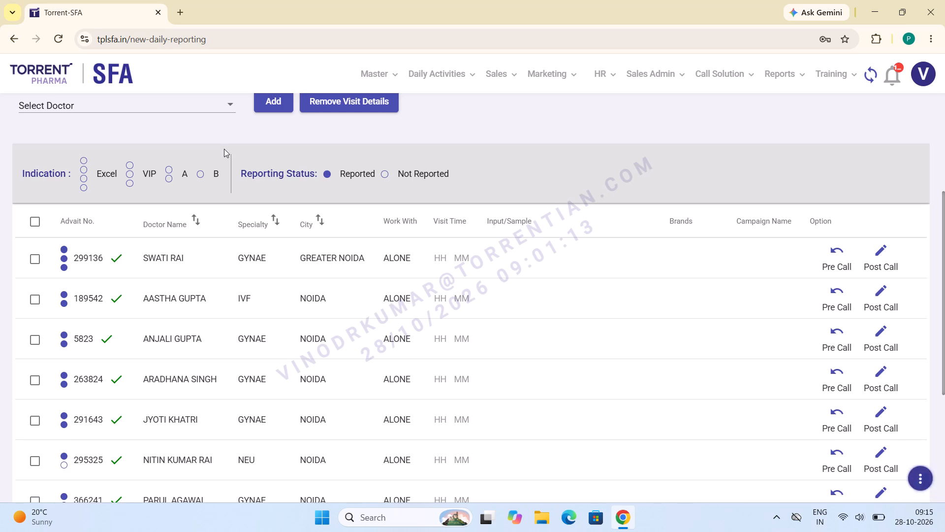
{"action": "key", "text": "Up"}
{"action": "key", "text": "Up"}
{"action": "key", "text": "Up"}
{"action": "key", "text": "Up"}
{"action": "key", "text": "Up"}
{"action": "key", "text": "Up"}
{"action": "key", "text": "Up"}
{"action": "key", "text": "Up"}
{"action": "key", "text": "Up"}
{"action": "key", "text": "Up"}
{"action": "key", "text": "Up"}
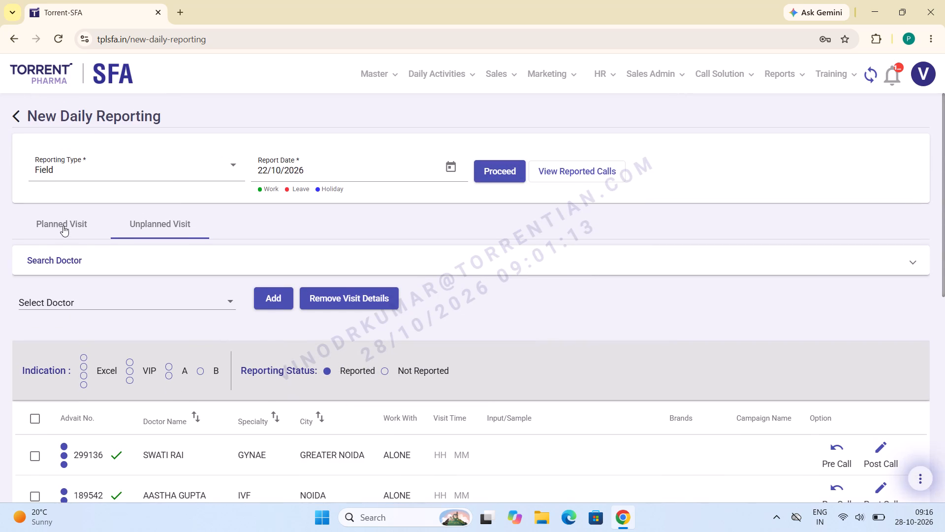
Switch to the planned visits for 22/10/2026 and examine the doctors' reporting status down to the last entry.
{"action": "left_click", "coordinate": [63, 226]}
{"action": "left_click", "coordinate": [261, 270]}
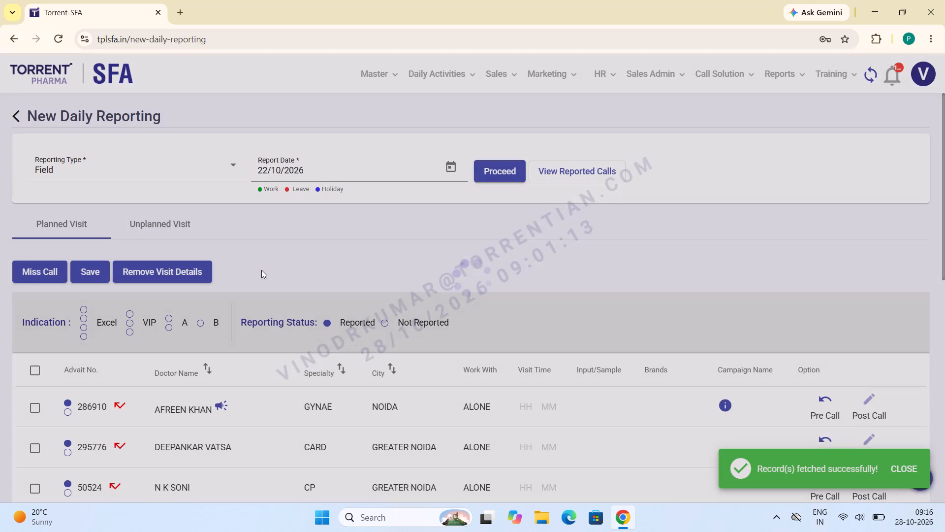
{"action": "key", "text": "Down"}
{"action": "key", "text": "Down"}
{"action": "key", "text": "Down"}
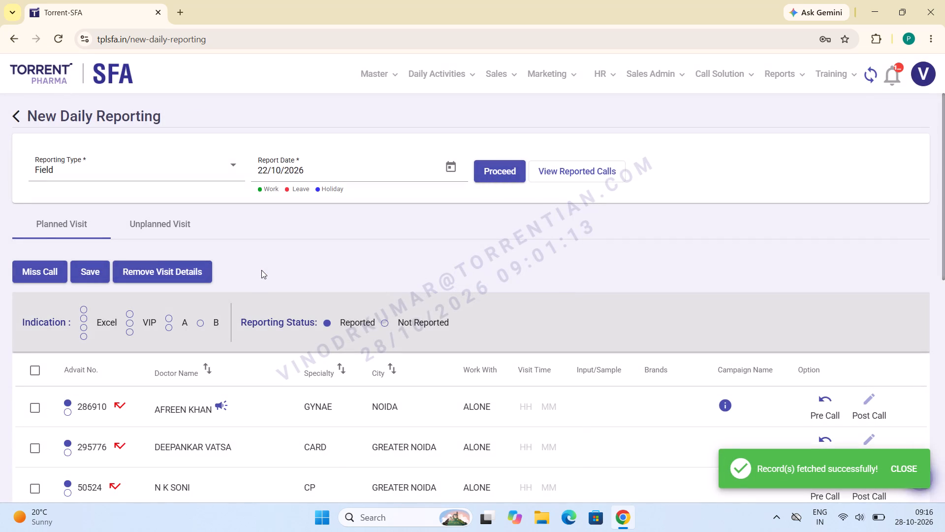
{"action": "left_click", "coordinate": [251, 299]}
{"action": "key", "text": "Down"}
{"action": "key", "text": "Down"}
{"action": "key", "text": "Down"}
{"action": "key", "text": "Down"}
{"action": "key", "text": "Down"}
{"action": "key", "text": "Down"}
{"action": "key", "text": "Down"}
{"action": "key", "text": "Down"}
{"action": "key", "text": "Down"}
{"action": "key", "text": "Down"}
{"action": "key", "text": "Down"}
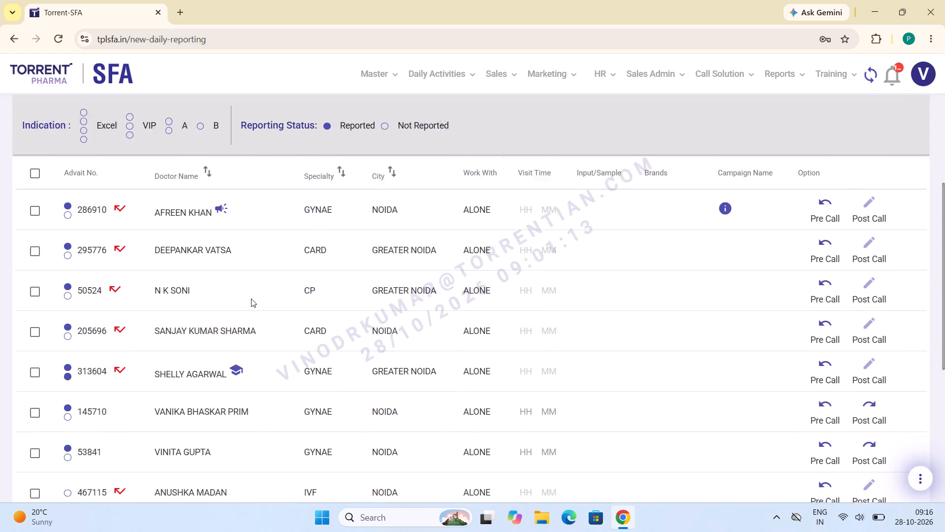
{"action": "key", "text": "Down"}
{"action": "key", "text": "Down"}
{"action": "key", "text": "Down"}
{"action": "key", "text": "Down"}
{"action": "key", "text": "Down"}
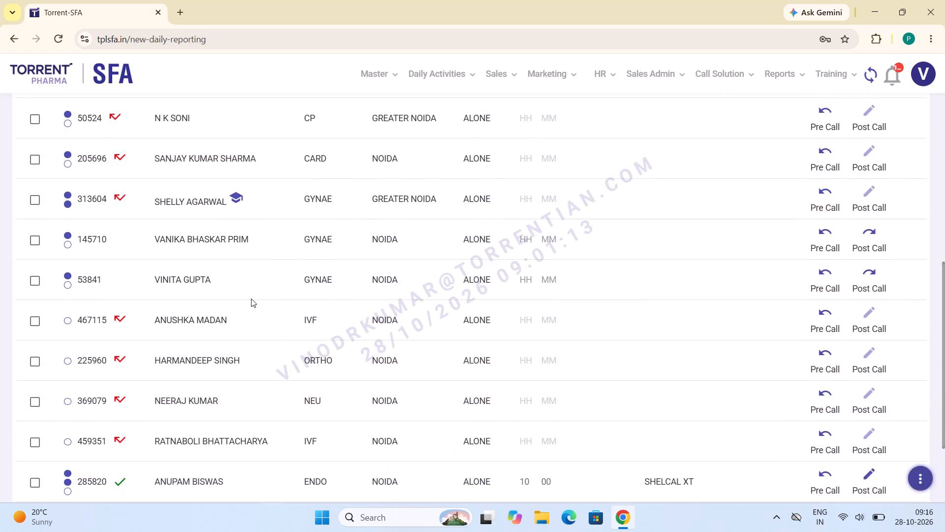
{"action": "key", "text": "Down"}
{"action": "key", "text": "Down"}
{"action": "key", "text": "Down"}
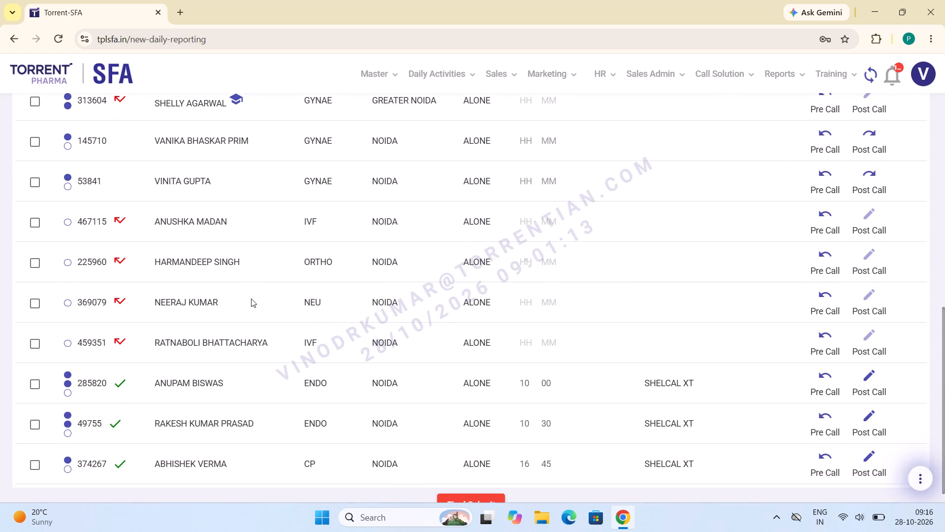
Recheck the planned-visit doctors and their visit details, ending back at the start of the list.
{"action": "key", "text": "Up"}
{"action": "key", "text": "Up"}
{"action": "key", "text": "Up"}
{"action": "key", "text": "Up"}
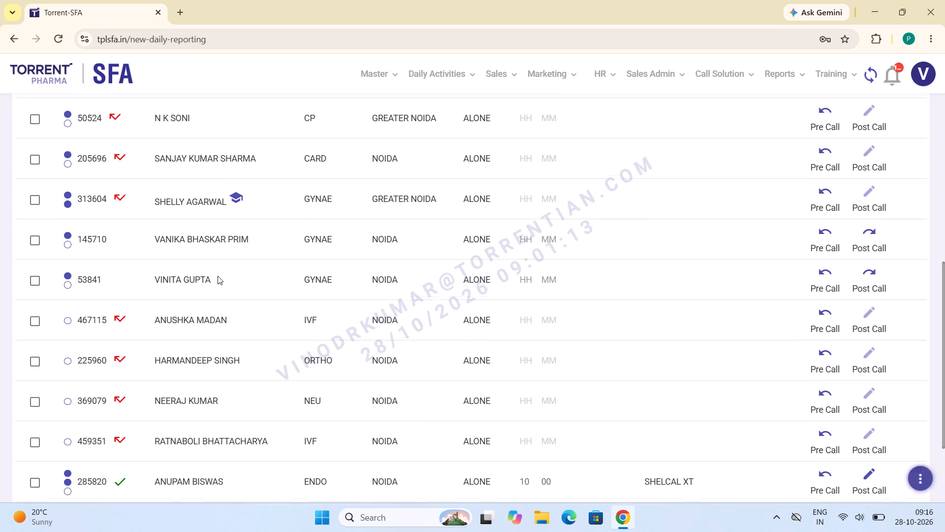
{"action": "key", "text": "Up"}
{"action": "key", "text": "Up"}
{"action": "key", "text": "Up"}
{"action": "key", "text": "Up"}
{"action": "key", "text": "Up"}
{"action": "key", "text": "Up"}
{"action": "key", "text": "Up"}
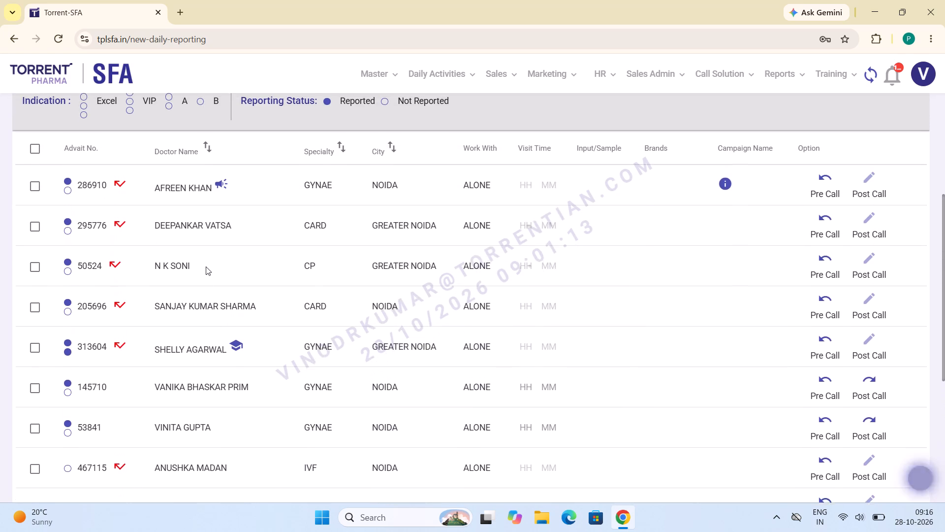
{"action": "key", "text": "Up"}
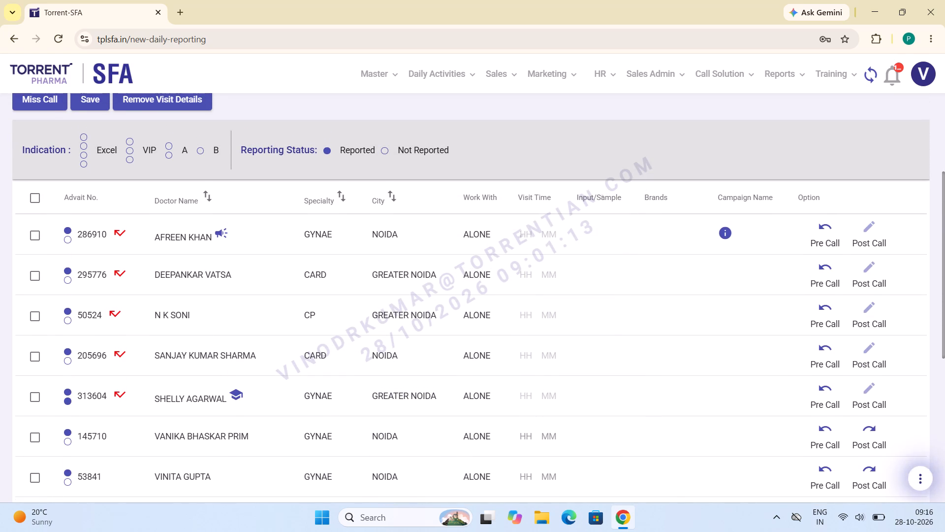
{"action": "key", "text": "Down"}
{"action": "key", "text": "Down"}
{"action": "key", "text": "Down"}
{"action": "key", "text": "Down"}
{"action": "key", "text": "Down"}
{"action": "key", "text": "Down"}
{"action": "key", "text": "Down"}
{"action": "key", "text": "Down"}
{"action": "key", "text": "Down"}
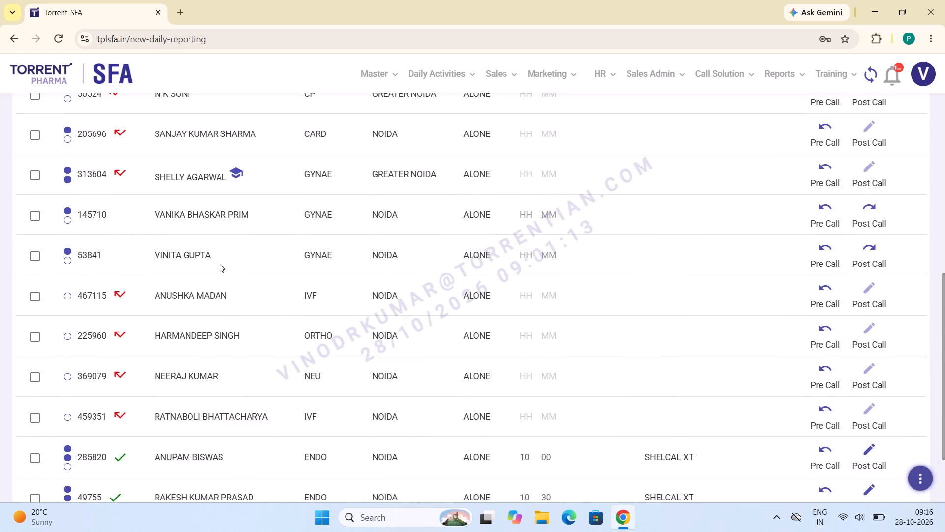
{"action": "key", "text": "Up"}
{"action": "key", "text": "Up"}
{"action": "key", "text": "Up"}
{"action": "key", "text": "Up"}
{"action": "key", "text": "Up"}
{"action": "key", "text": "Up"}
{"action": "key", "text": "Up"}
{"action": "key", "text": "Up"}
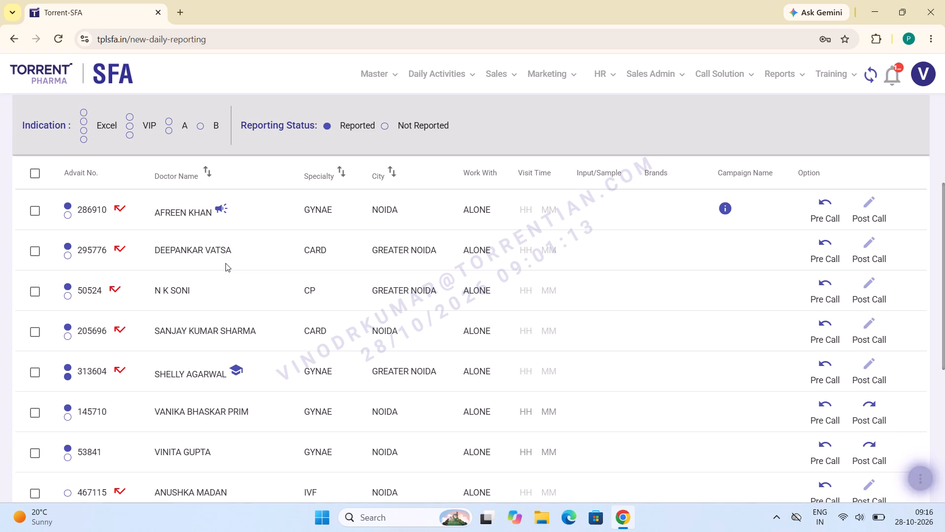
{"action": "key", "text": "Up"}
{"action": "key", "text": "Up"}
{"action": "key", "text": "Up"}
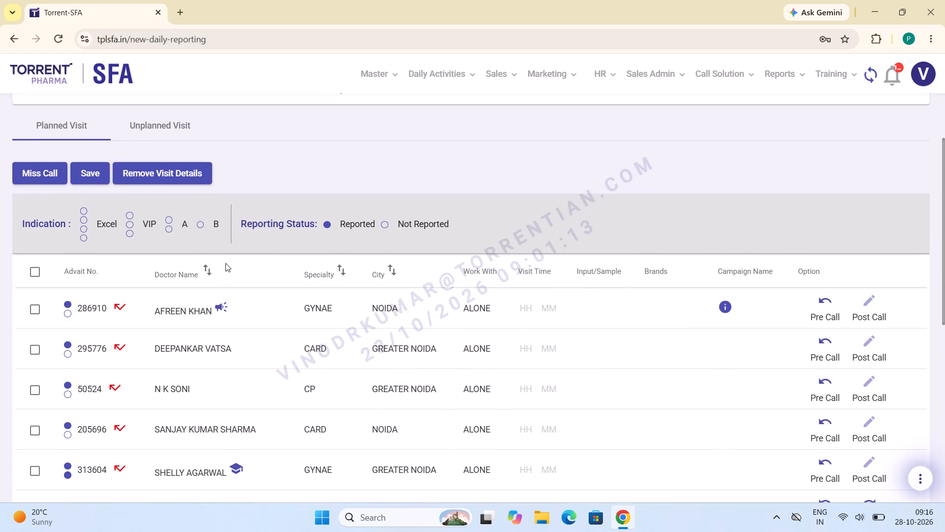
{"action": "key", "text": "Up"}
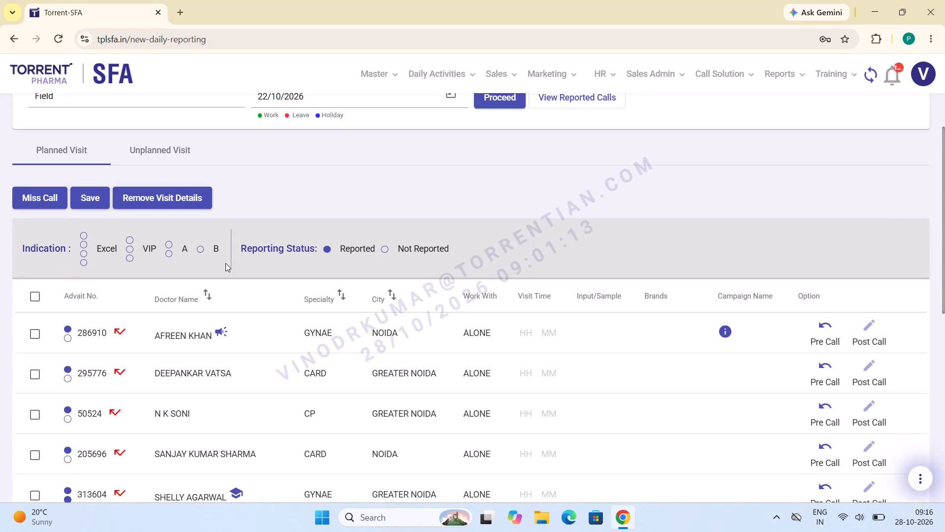
Show the unplanned visits for 22/10/2026 and examine the listed doctors and which of them still lack visit details.
{"action": "left_click", "coordinate": [172, 152]}
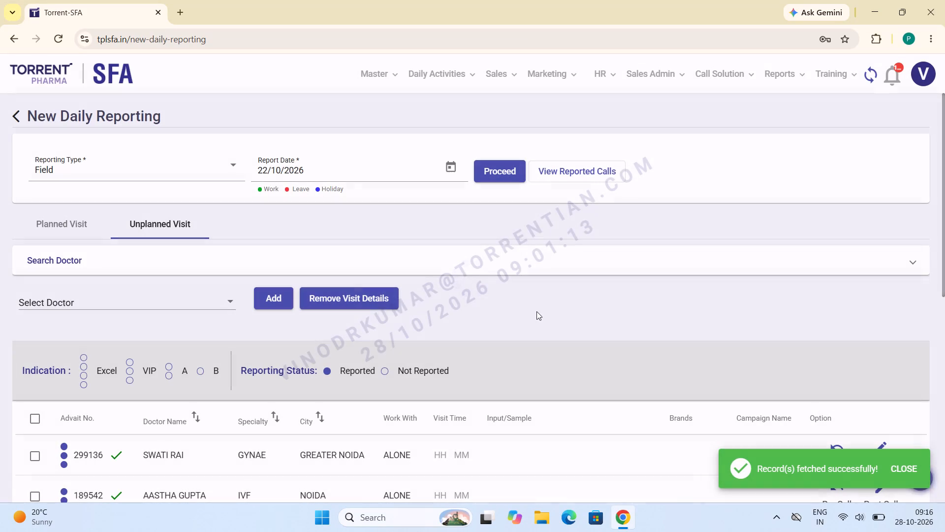
{"action": "left_click", "coordinate": [539, 312]}
{"action": "key", "text": "Down"}
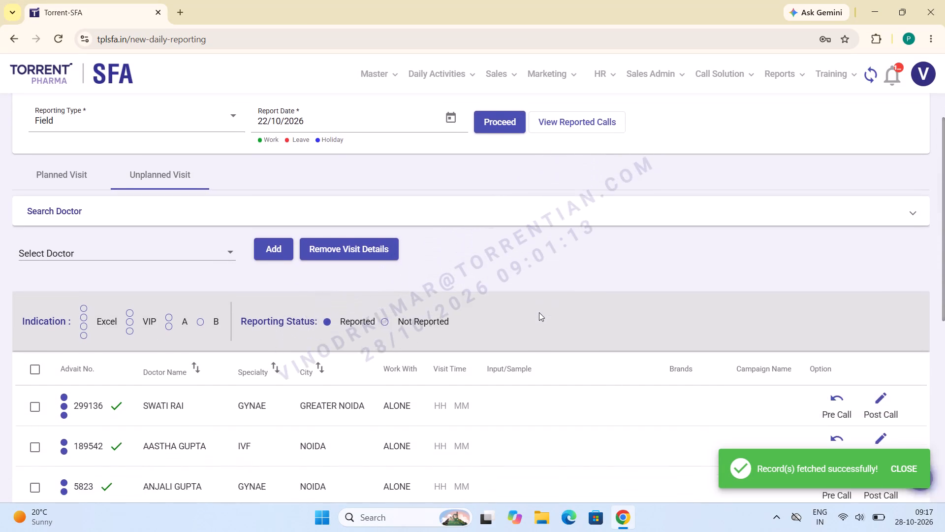
{"action": "key", "text": "Down"}
{"action": "key", "text": "Down"}
{"action": "key", "text": "Down"}
{"action": "key", "text": "Down"}
{"action": "key", "text": "Down"}
{"action": "key", "text": "Down"}
{"action": "key", "text": "Down"}
{"action": "key", "text": "Down"}
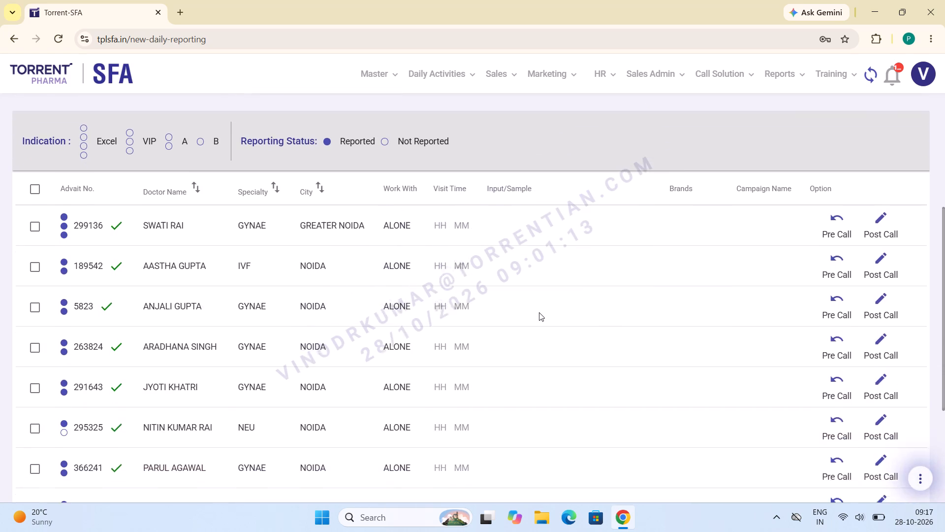
{"action": "key", "text": "Down"}
{"action": "key", "text": "Down"}
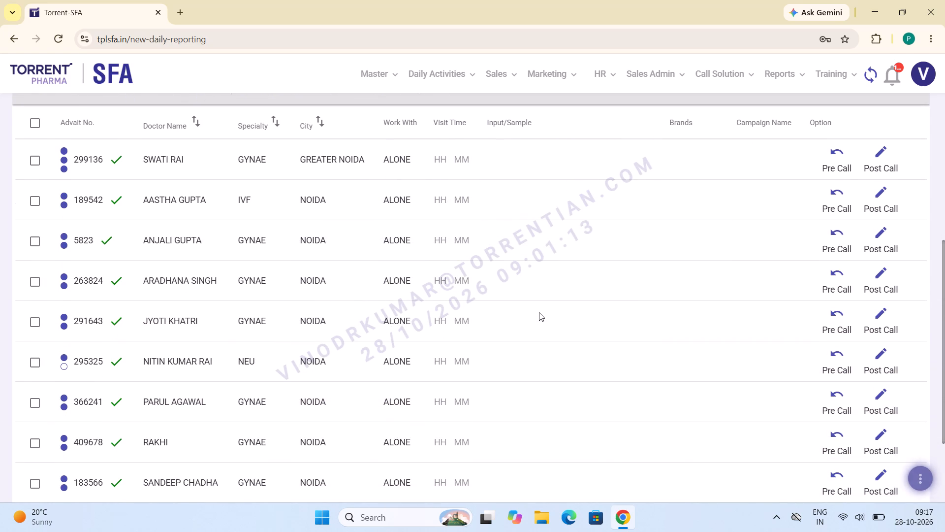
{"action": "key", "text": "Down"}
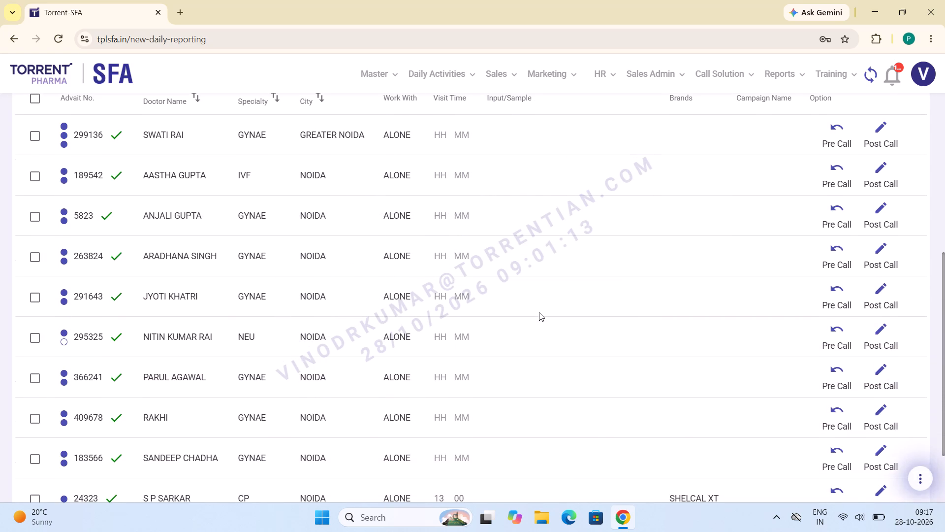
{"action": "key", "text": "Down"}
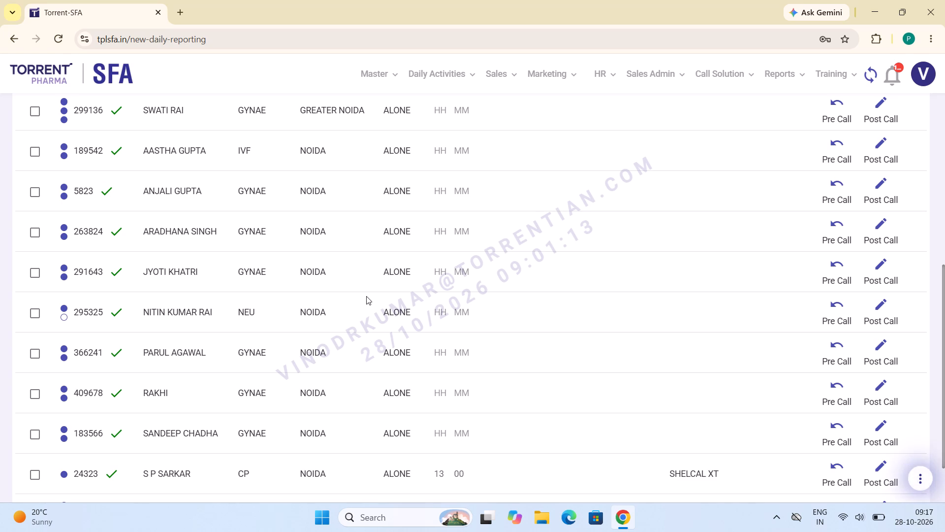
Remove the visit details of the Greater Noida GYNAE doctor and the NEU doctor from the unplanned visits.
{"action": "left_click", "coordinate": [33, 313]}
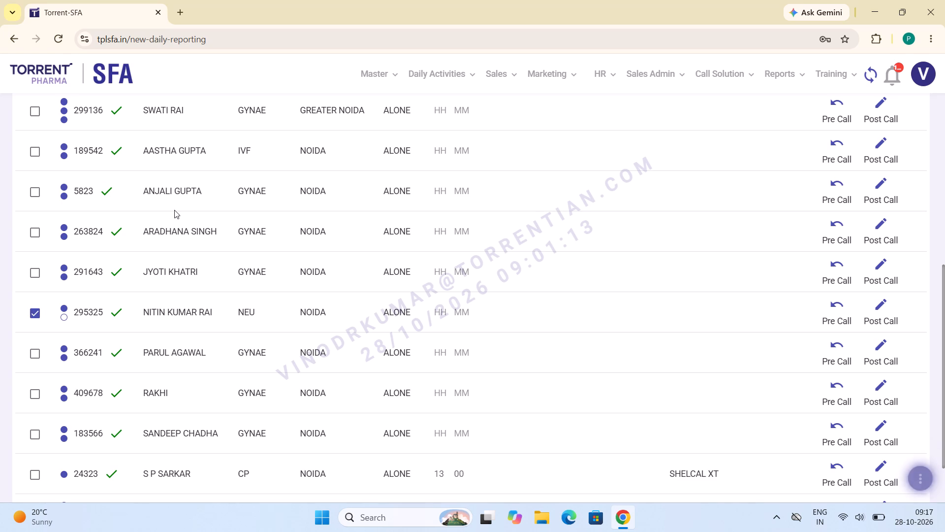
{"action": "left_click", "coordinate": [35, 111]}
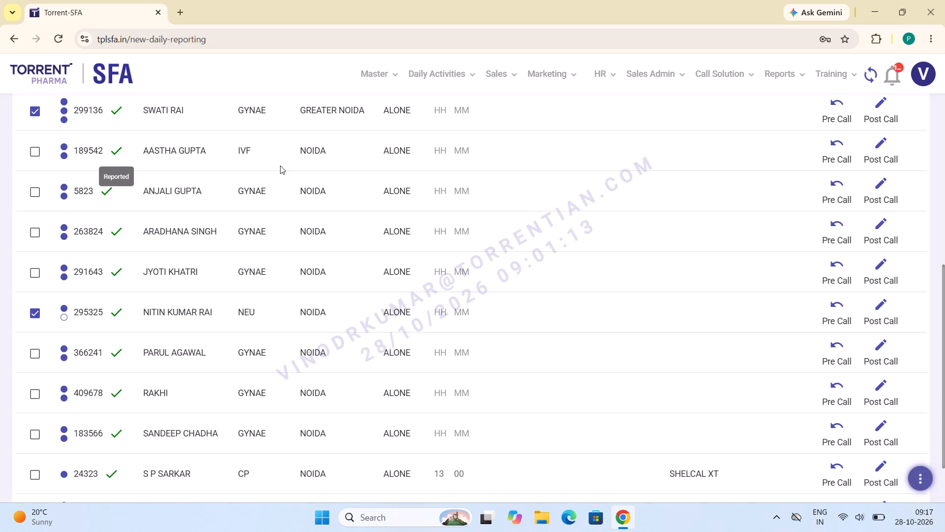
{"action": "key", "text": "Up"}
{"action": "key", "text": "Up"}
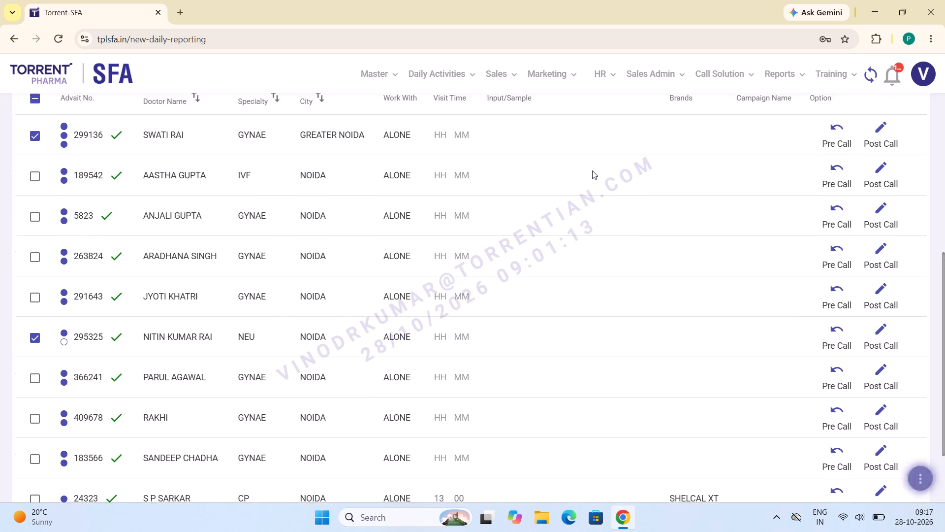
{"action": "key", "text": "Up"}
{"action": "key", "text": "Up"}
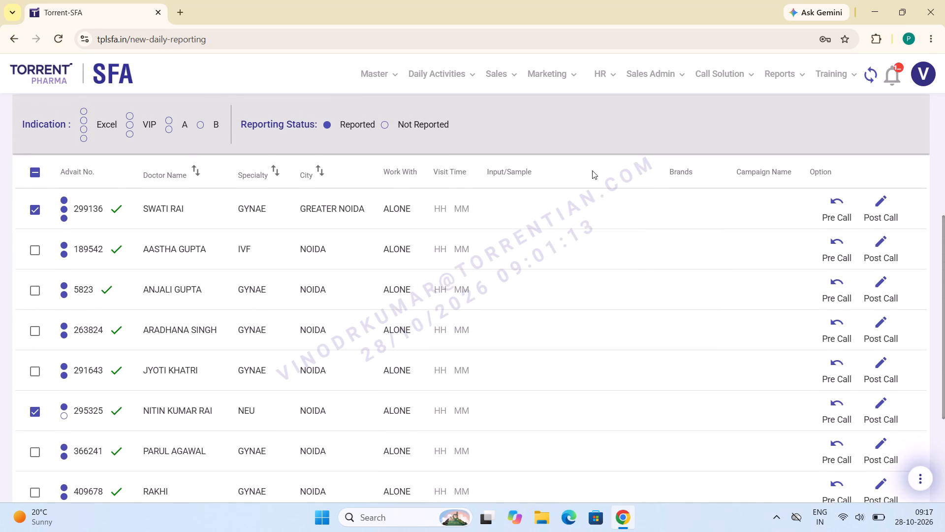
{"action": "key", "text": "Up"}
{"action": "key", "text": "Up"}
{"action": "key", "text": "Up"}
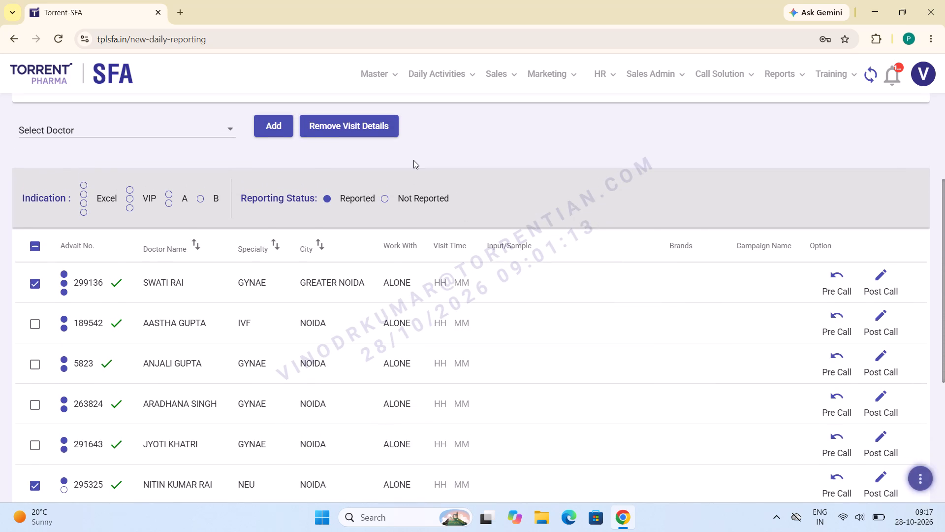
{"action": "left_click", "coordinate": [363, 128]}
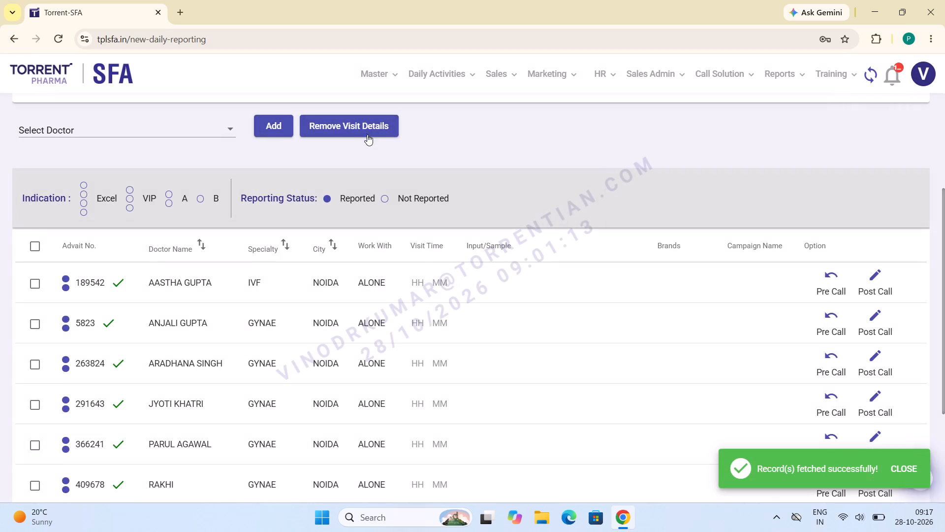
Open the post-call details of the third listed unplanned doctor, a Noida GYNAE, and set the visit time to 11:10.
{"action": "left_click", "coordinate": [559, 352]}
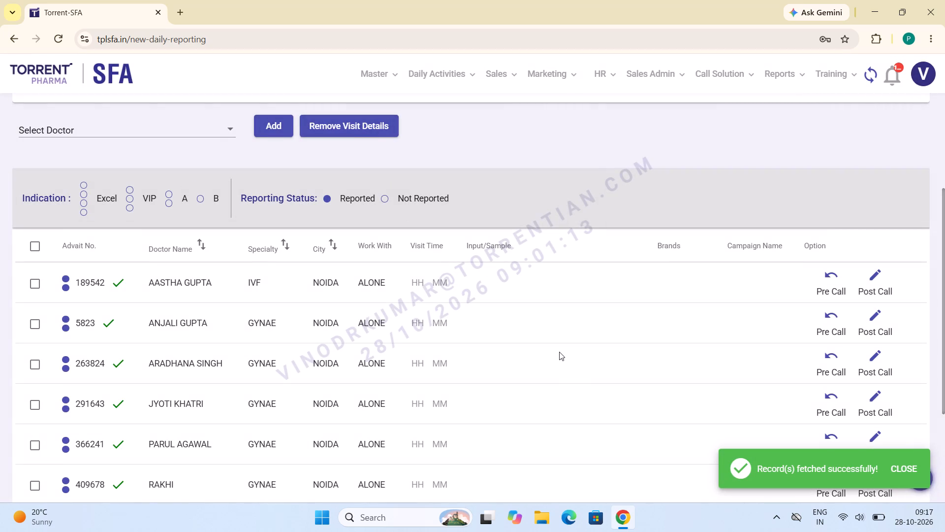
{"action": "key", "text": "Down"}
{"action": "key", "text": "Down"}
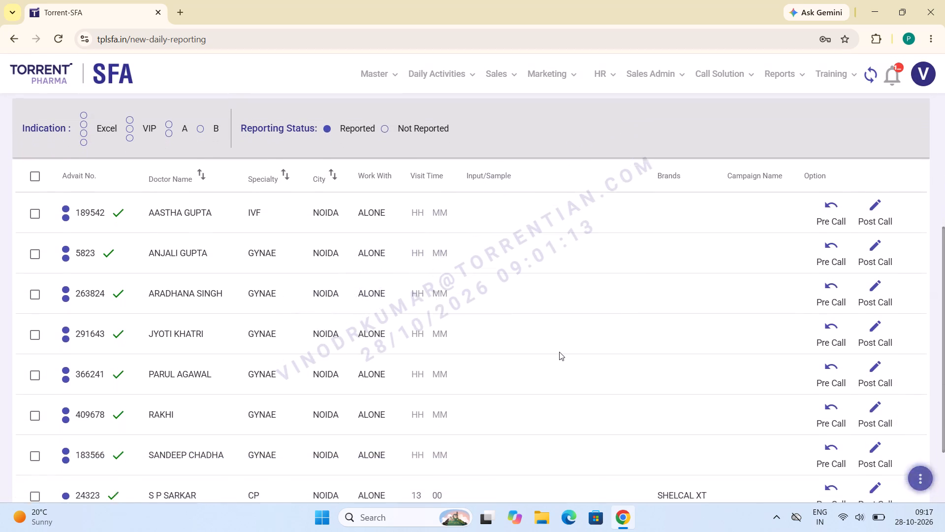
{"action": "key", "text": "Down"}
{"action": "key", "text": "Down"}
{"action": "key", "text": "Down"}
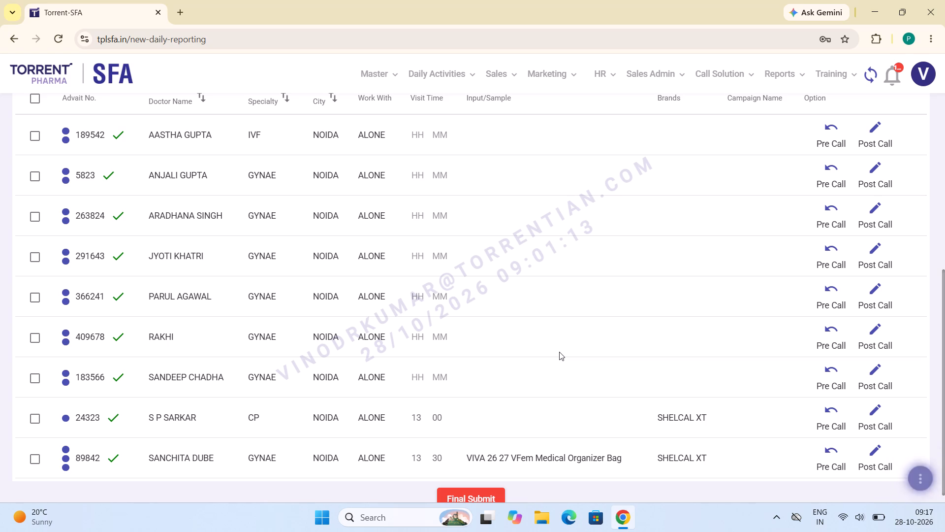
{"action": "key", "text": "Down"}
{"action": "key", "text": "Up"}
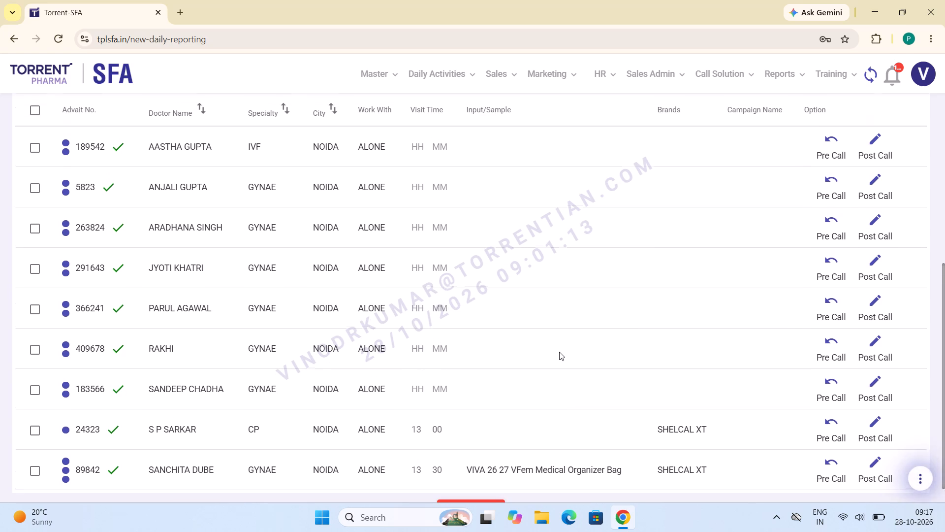
{"action": "left_click", "coordinate": [874, 220]}
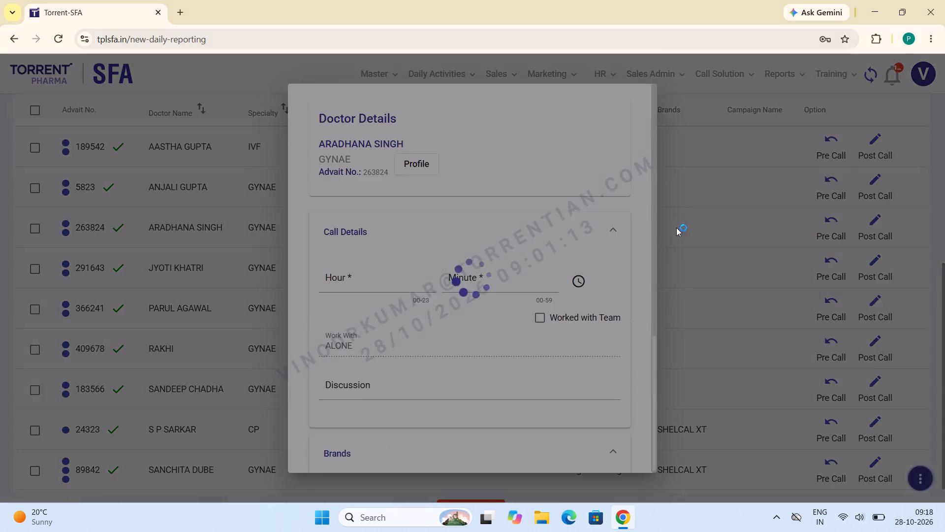
{"action": "left_click", "coordinate": [583, 281]}
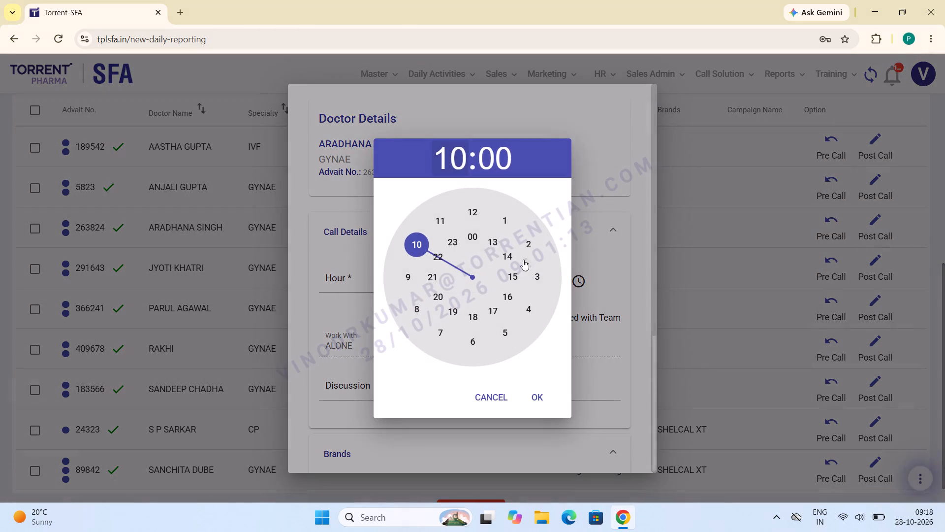
{"action": "left_click", "coordinate": [441, 224]}
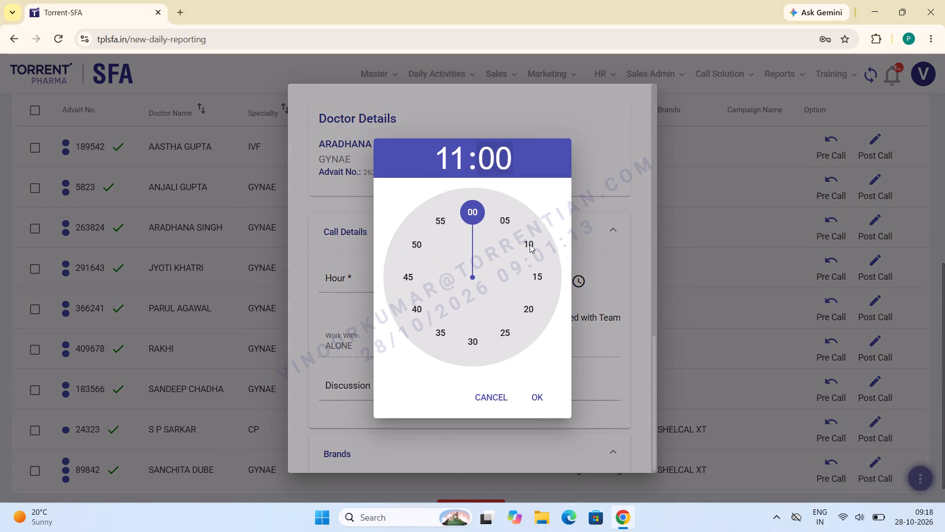
{"action": "left_click", "coordinate": [530, 242]}
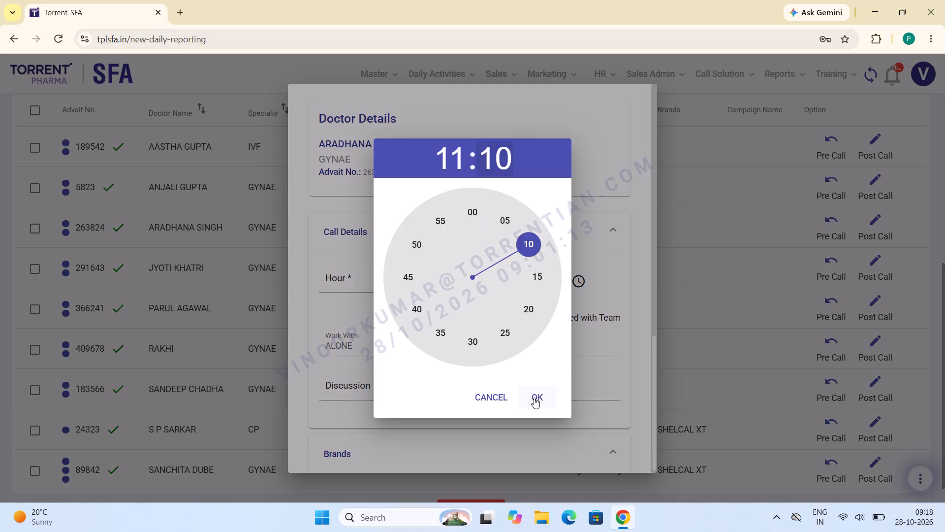
{"action": "left_click", "coordinate": [535, 397]}
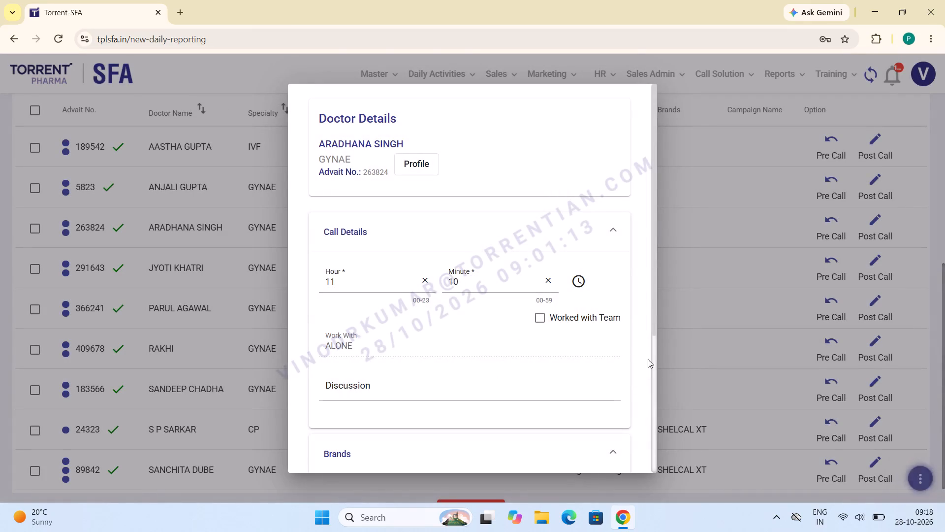
Add SHELCAL XT as the brand for this doctor's visit.
{"action": "left_click", "coordinate": [653, 424]}
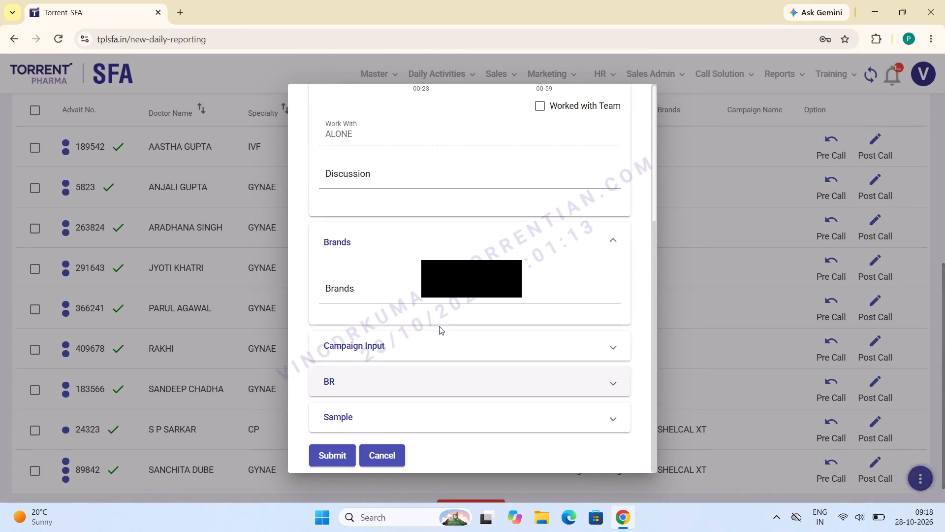
{"action": "left_click", "coordinate": [384, 295]}
{"action": "type", "text": "she"}
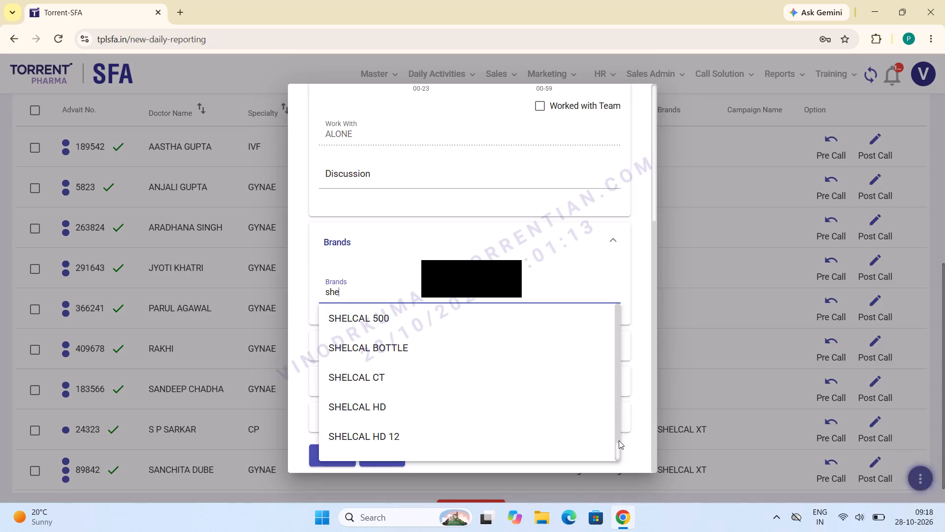
{"action": "left_click", "coordinate": [619, 457]}
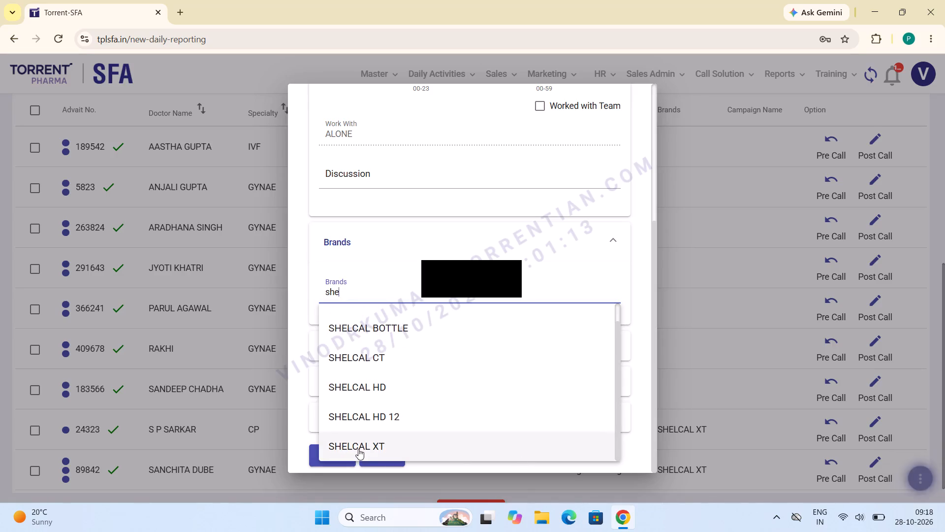
{"action": "left_click", "coordinate": [358, 449]}
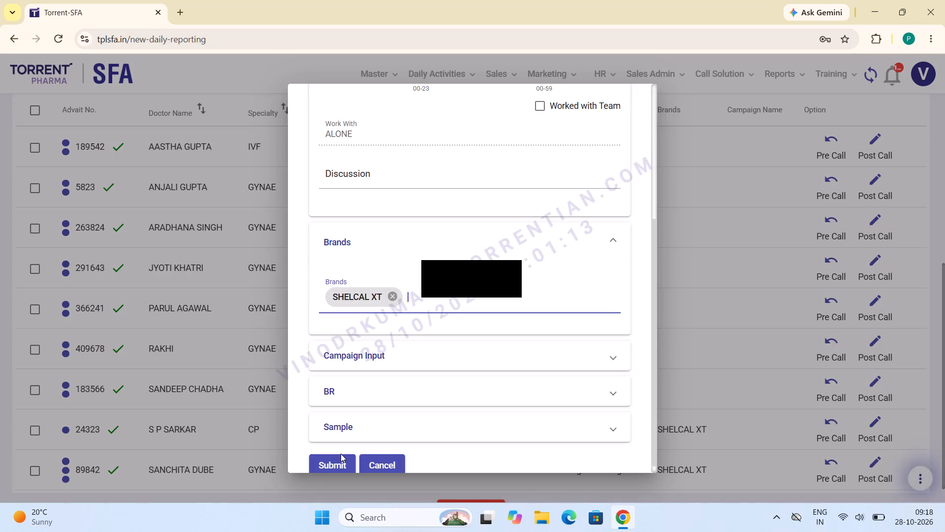
Mark BR as given, add one VIVA 26 27 VFem Medical Organizer Bag, and submit the doctor's visit details.
{"action": "left_click", "coordinate": [611, 392]}
{"action": "left_click", "coordinate": [588, 436]}
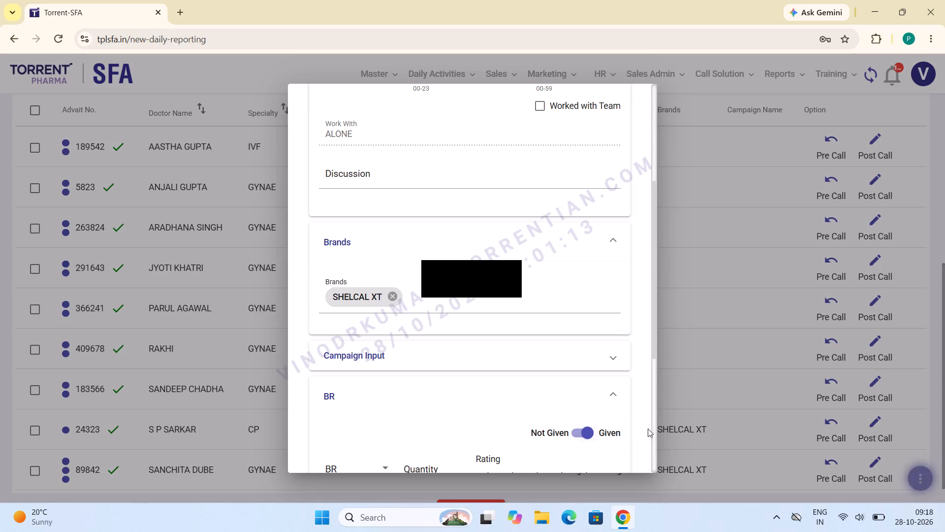
{"action": "left_click", "coordinate": [654, 448]}
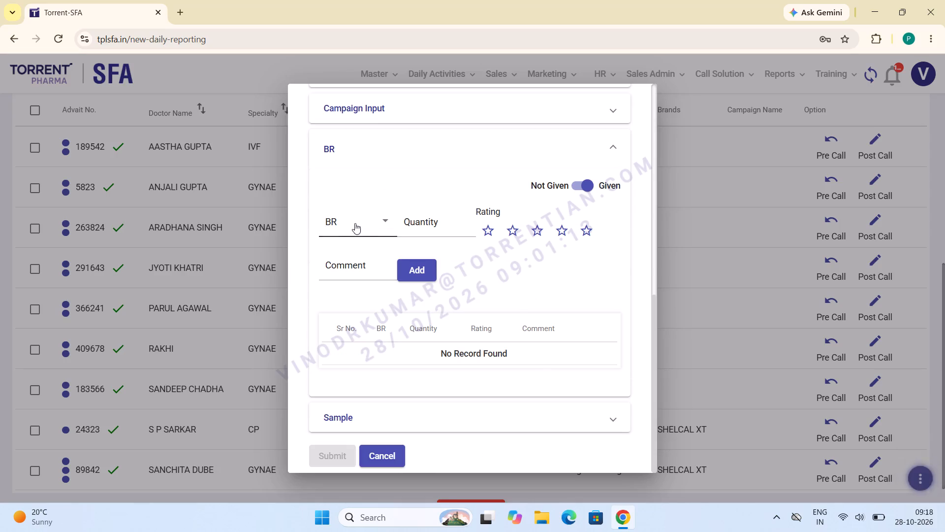
{"action": "left_click", "coordinate": [355, 223]}
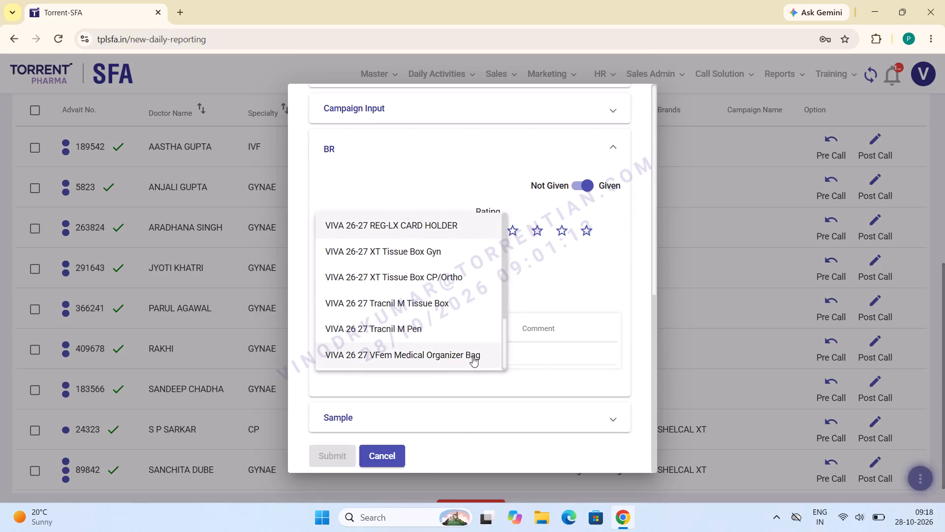
{"action": "left_click", "coordinate": [472, 356]}
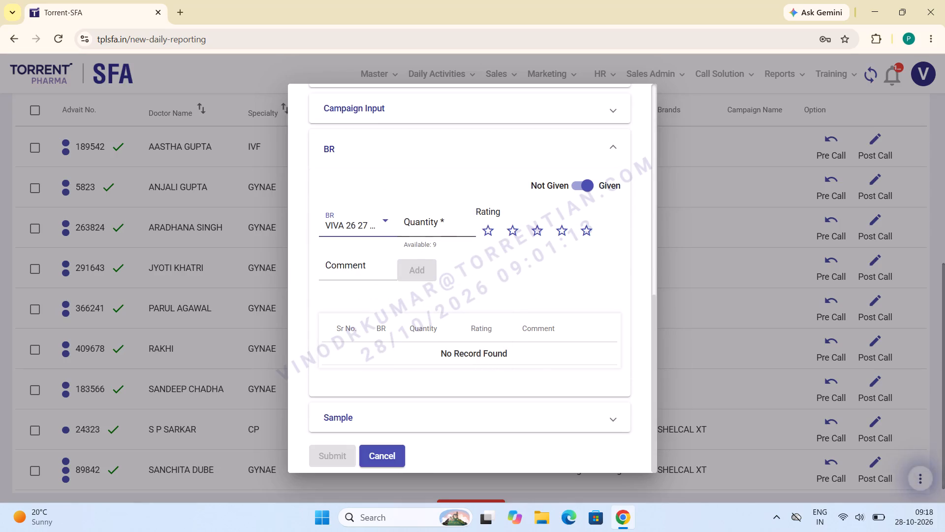
{"action": "left_click", "coordinate": [447, 230]}
{"action": "key", "text": "1"}
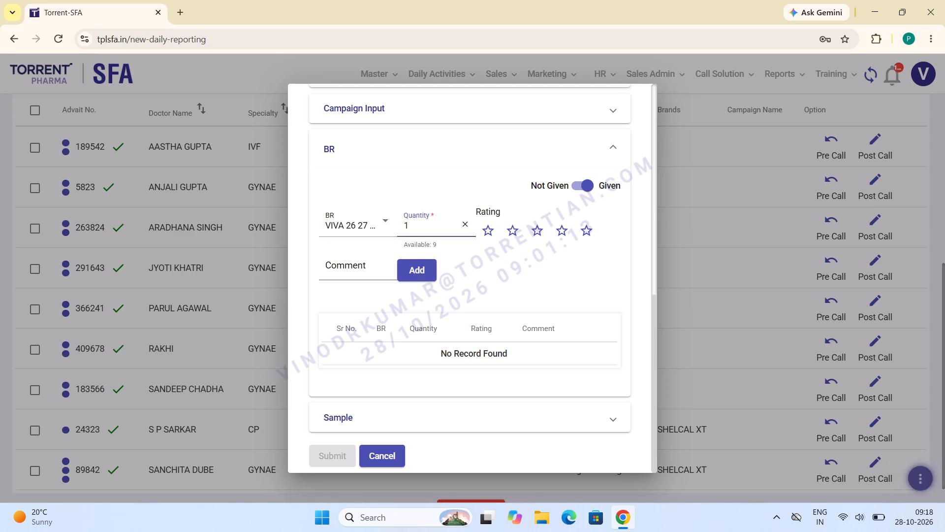
{"action": "left_click", "coordinate": [403, 275]}
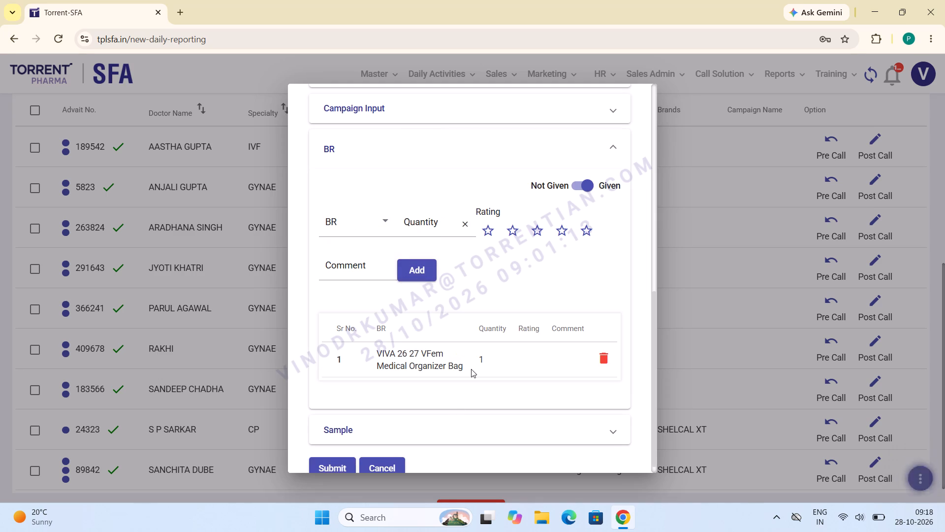
{"action": "left_click", "coordinate": [325, 469]}
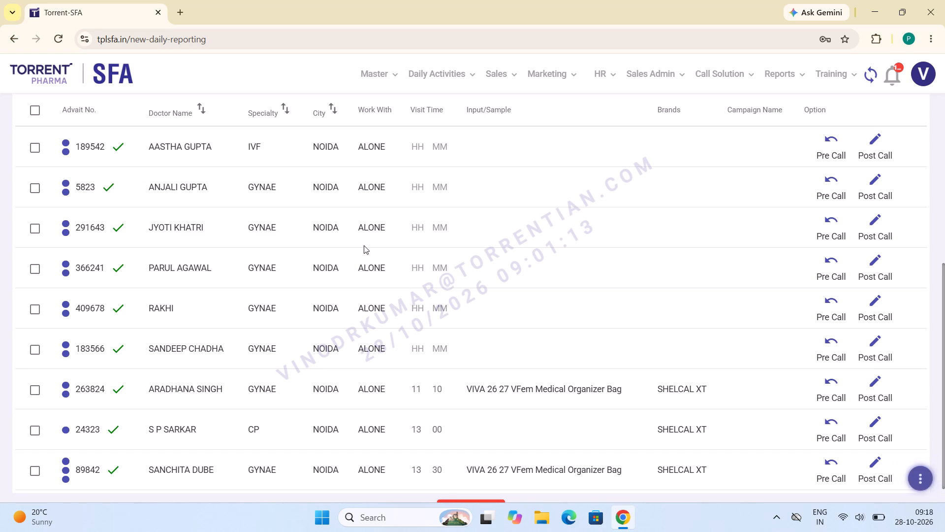
Open the post-call details of the first listed unplanned doctor, a Noida IVF, and set the visit time to 14:10.
{"action": "left_click", "coordinate": [875, 139]}
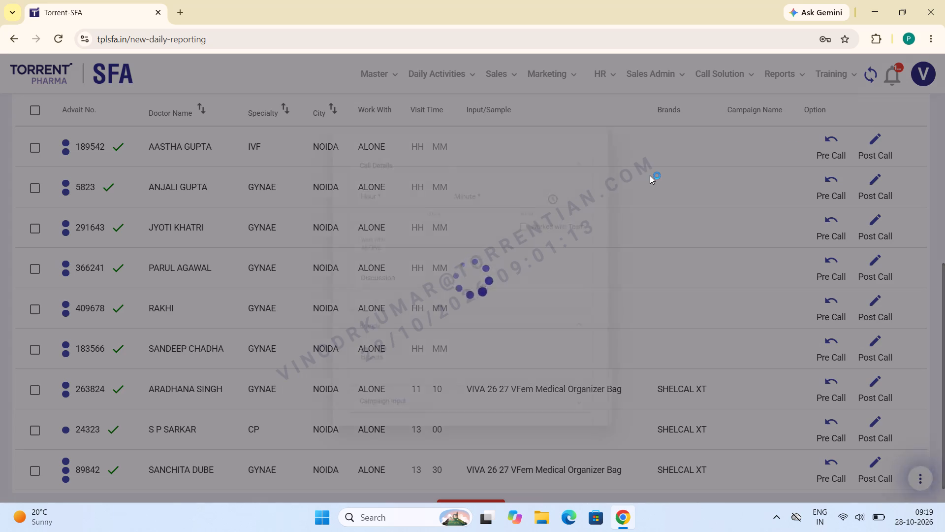
{"action": "left_click", "coordinate": [576, 283]}
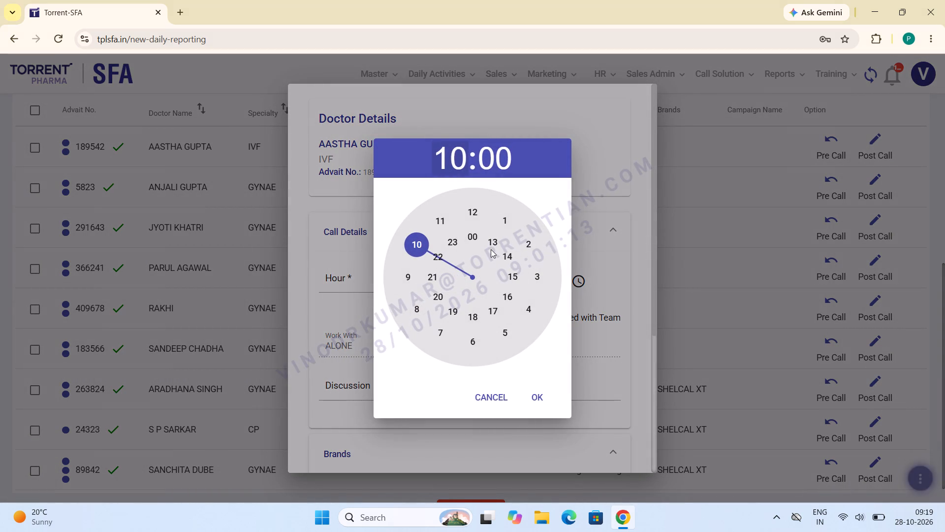
{"action": "left_click", "coordinate": [508, 255]}
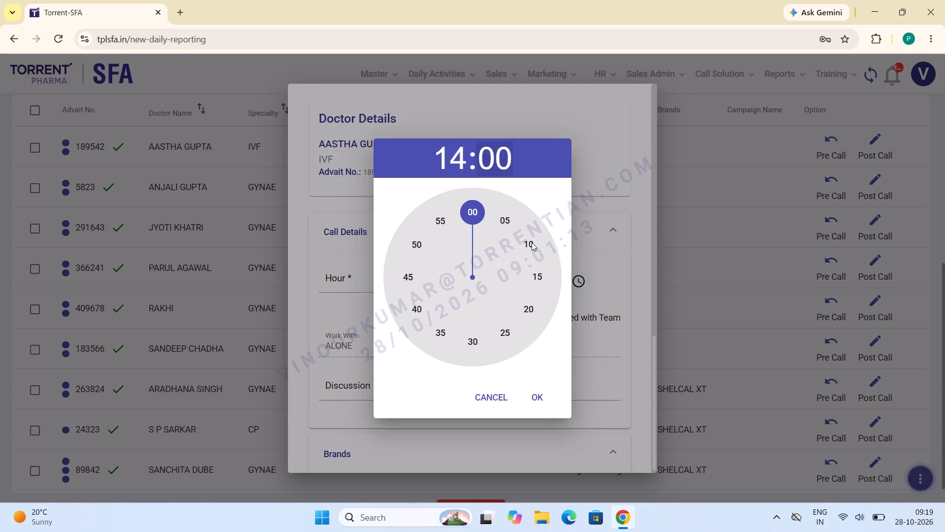
{"action": "left_click", "coordinate": [532, 242]}
{"action": "left_click", "coordinate": [535, 395]}
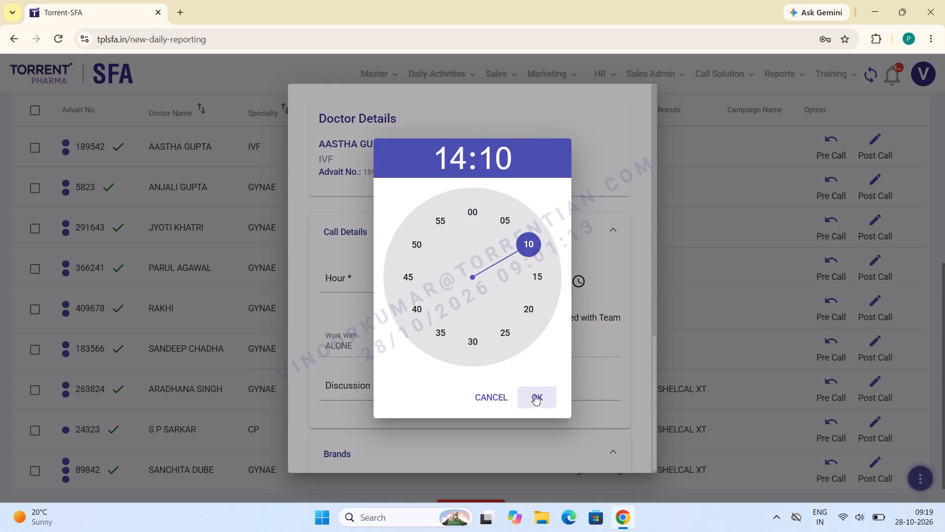
Add SHELCAL XT as the brand for the IVF doctor and submit the visit details.
{"action": "left_click", "coordinate": [654, 459]}
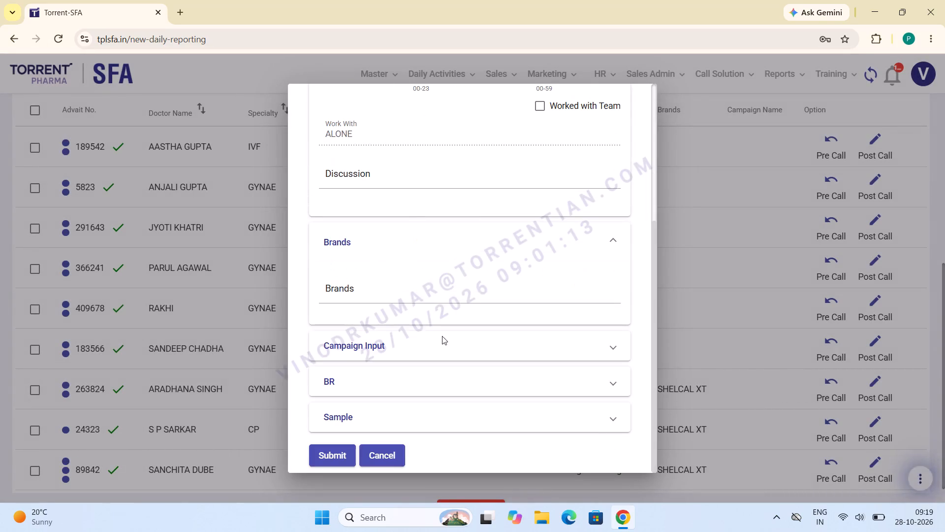
{"action": "left_click", "coordinate": [366, 290]}
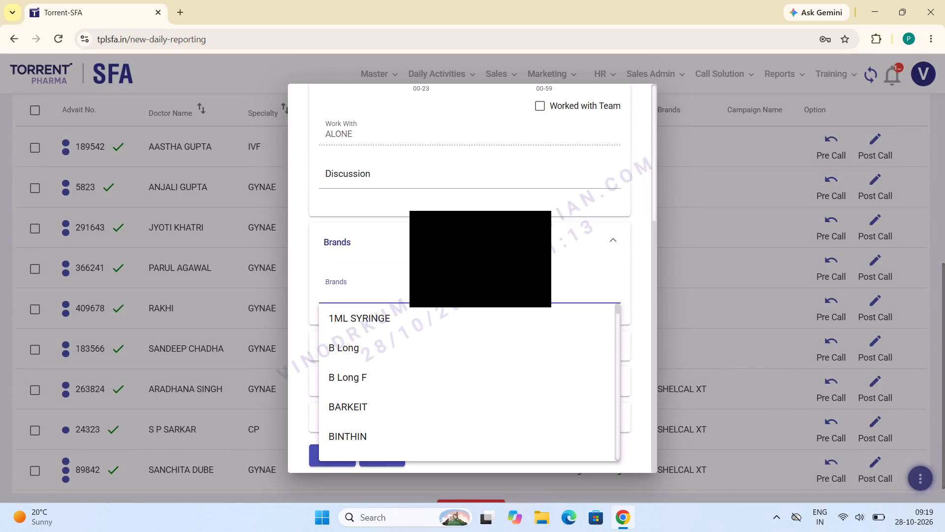
{"action": "type", "text": "she"}
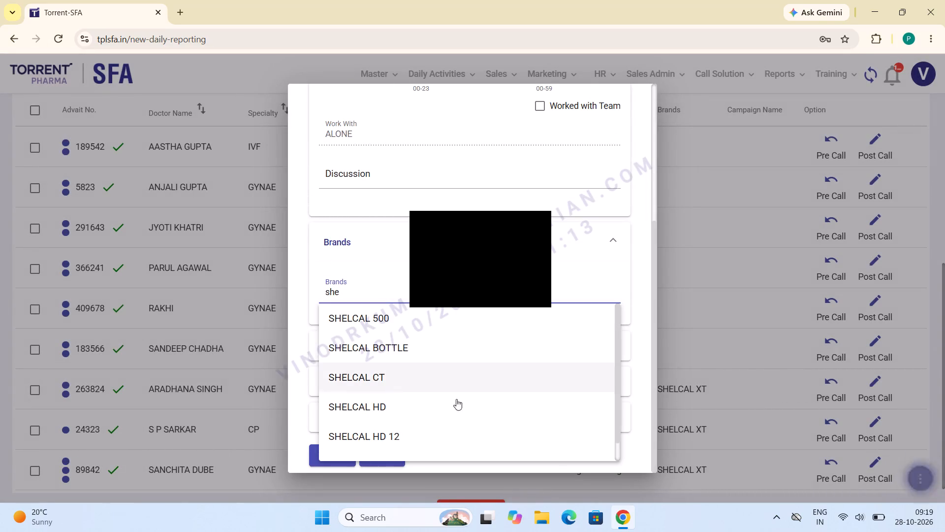
{"action": "left_click", "coordinate": [617, 457]}
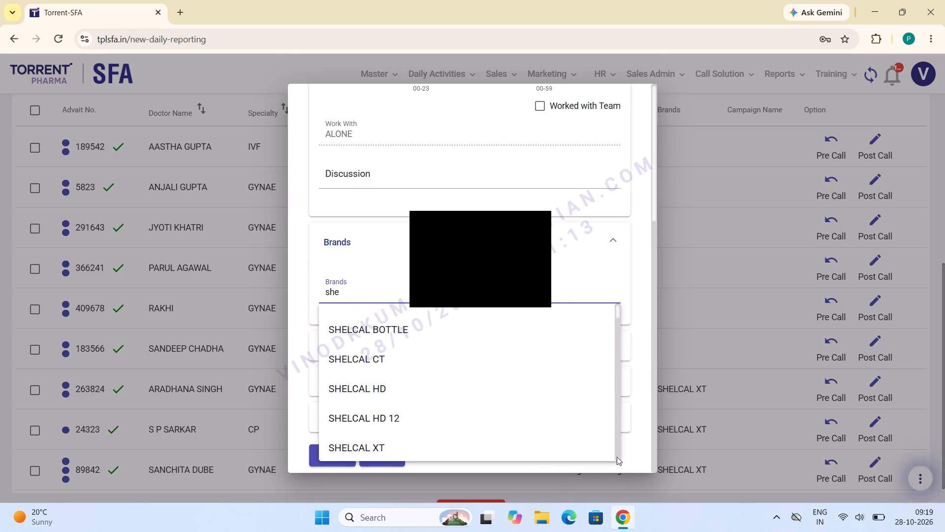
{"action": "left_click", "coordinate": [388, 439]}
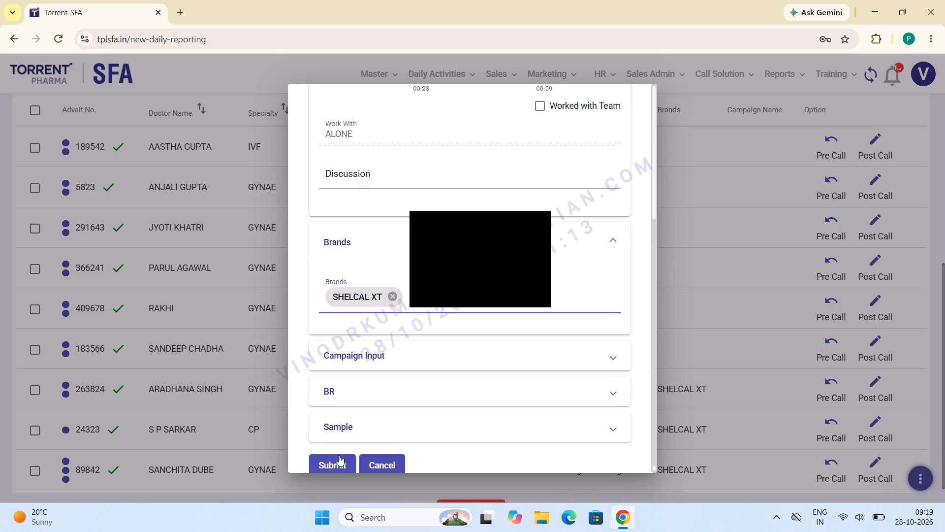
{"action": "left_click", "coordinate": [339, 455]}
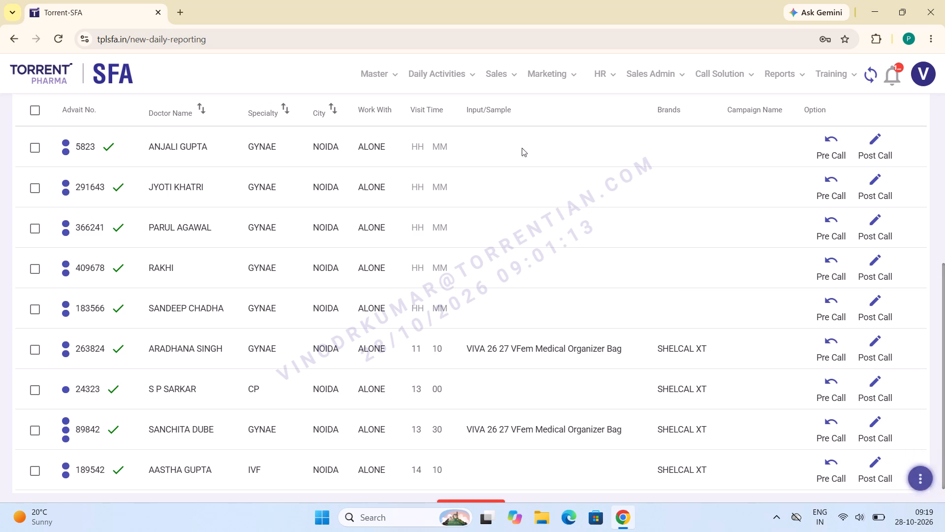
Switch from the unplanned visits to the planned visits for 22/10/2026.
{"action": "left_click", "coordinate": [507, 138]}
{"action": "left_click", "coordinate": [374, 112]}
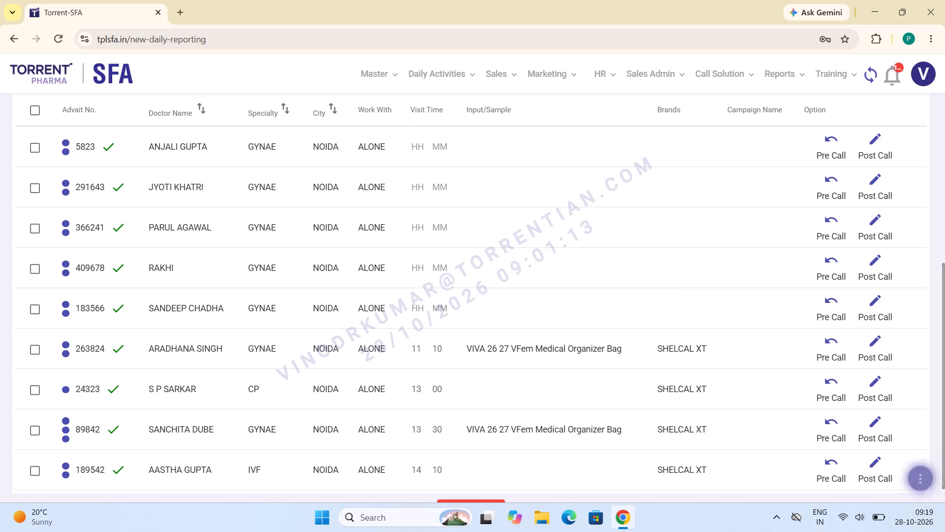
{"action": "key", "text": "Up"}
{"action": "key", "text": "Up"}
{"action": "key", "text": "Up"}
{"action": "key", "text": "Up"}
{"action": "key", "text": "Up"}
{"action": "key", "text": "Up"}
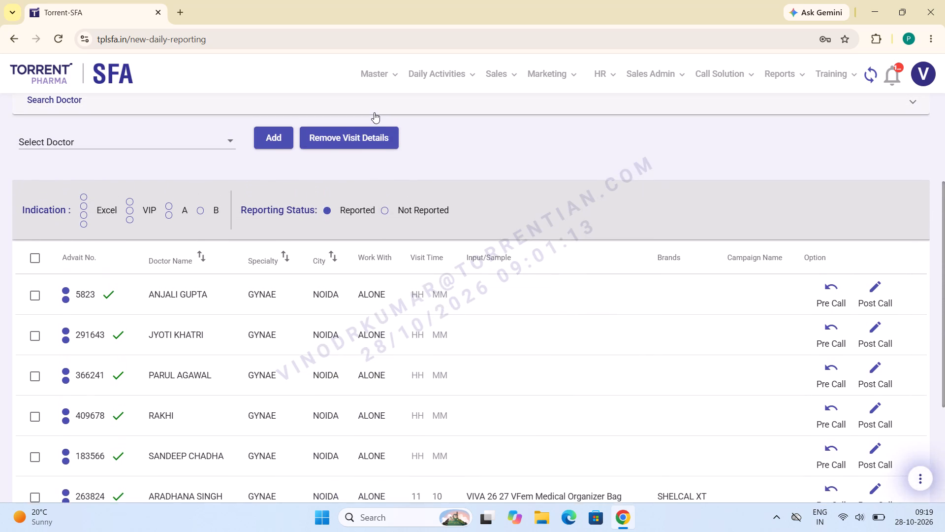
{"action": "key", "text": "Up"}
{"action": "key", "text": "Up"}
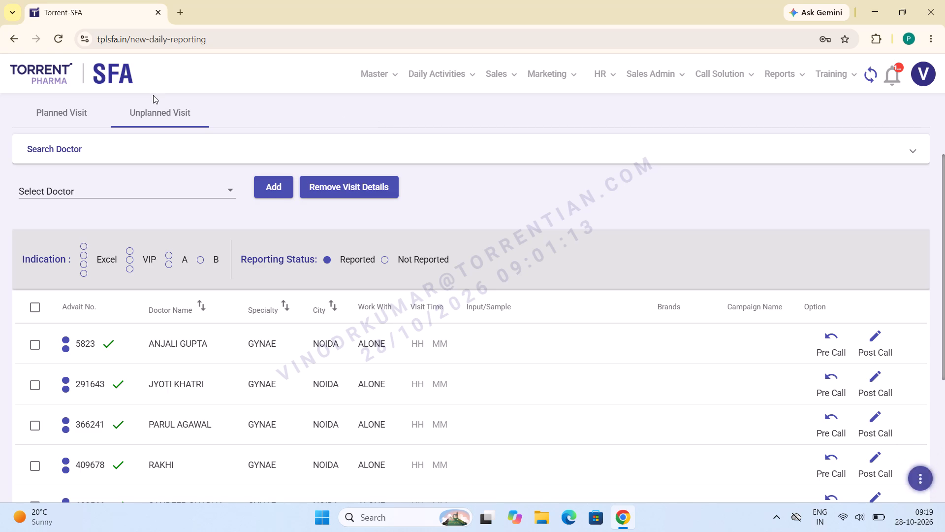
{"action": "left_click", "coordinate": [80, 112]}
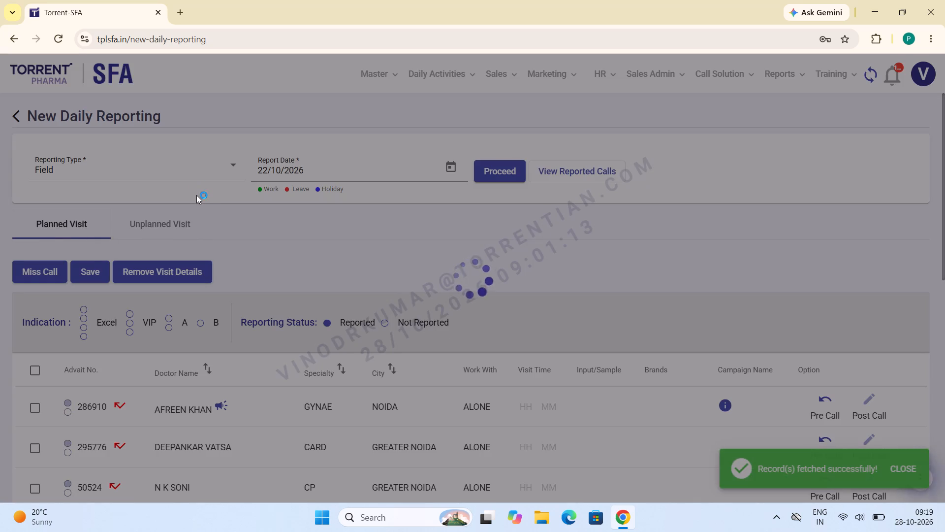
Open the post-call details of the second planned Noida GYNAE doctor without a missed-call mark and set the visit time to 14:20.
{"action": "left_click", "coordinate": [269, 438]}
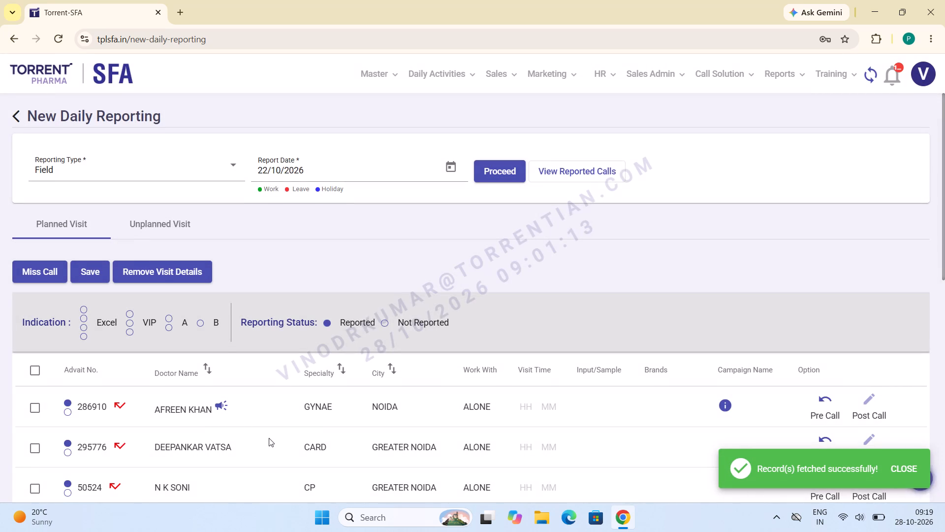
{"action": "key", "text": "Down"}
{"action": "key", "text": "Down"}
{"action": "key", "text": "Down"}
{"action": "key", "text": "Down"}
{"action": "key", "text": "Down"}
{"action": "key", "text": "Down"}
{"action": "key", "text": "Down"}
{"action": "key", "text": "Down"}
{"action": "key", "text": "Down"}
{"action": "key", "text": "Down"}
{"action": "key", "text": "Down"}
{"action": "key", "text": "Down"}
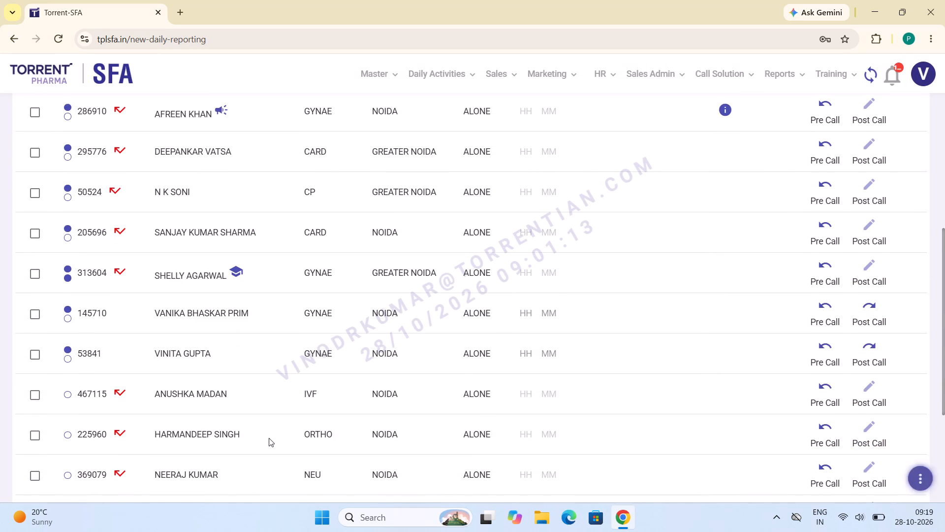
{"action": "left_click", "coordinate": [874, 348]}
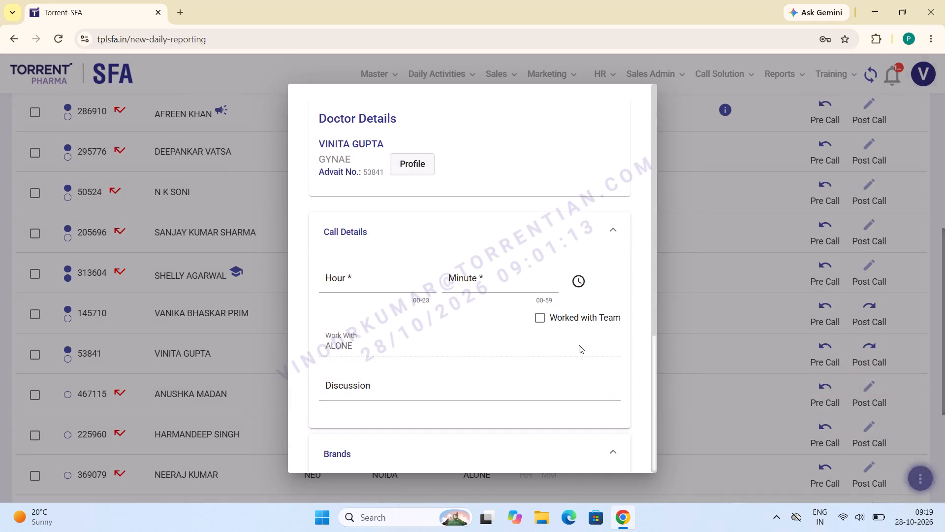
{"action": "left_click", "coordinate": [580, 283]}
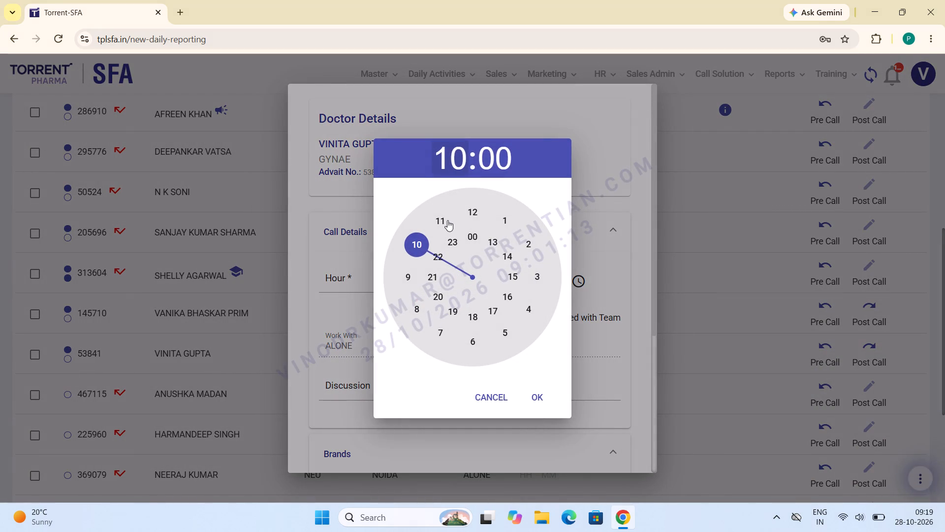
{"action": "left_click", "coordinate": [508, 257]}
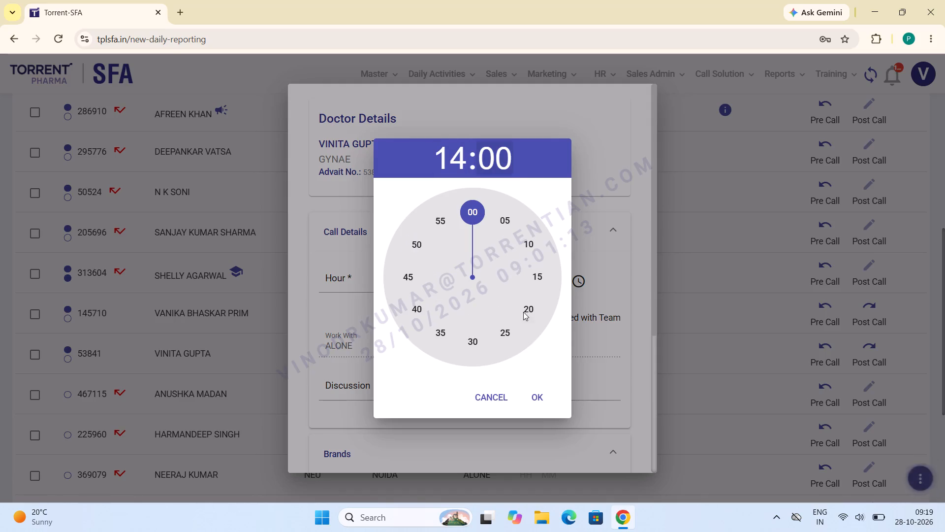
{"action": "left_click", "coordinate": [526, 310]}
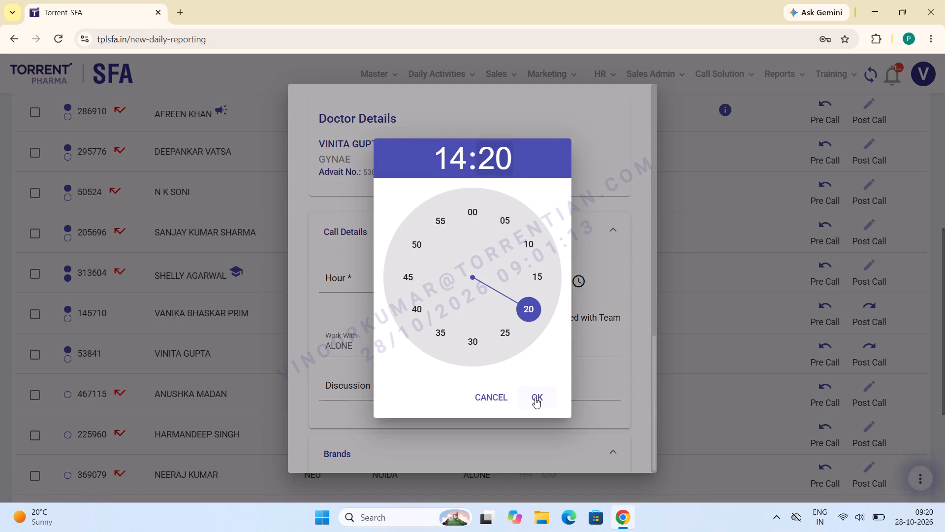
{"action": "left_click", "coordinate": [535, 398]}
Add SHELCAL XT as the brand for this planned GYNAE doctor and submit the visit details.
{"action": "left_click", "coordinate": [656, 458]}
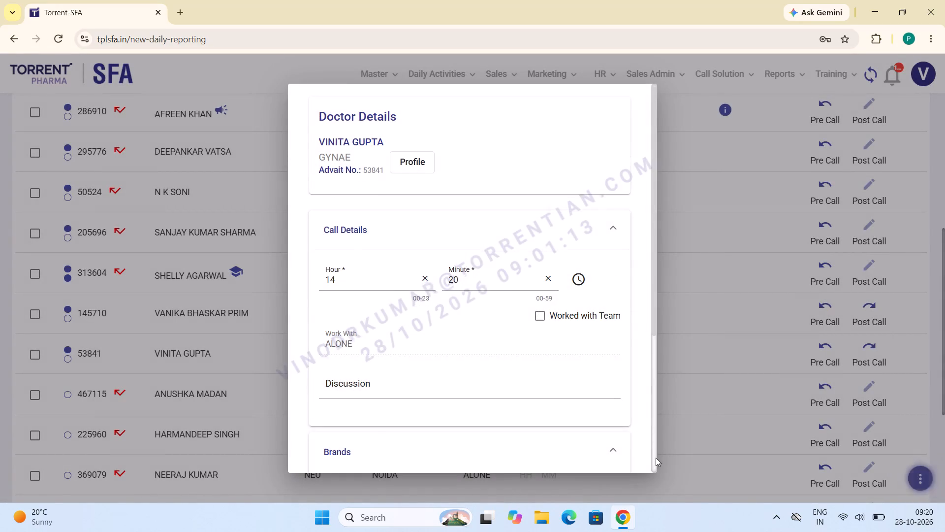
{"action": "left_click", "coordinate": [351, 291]}
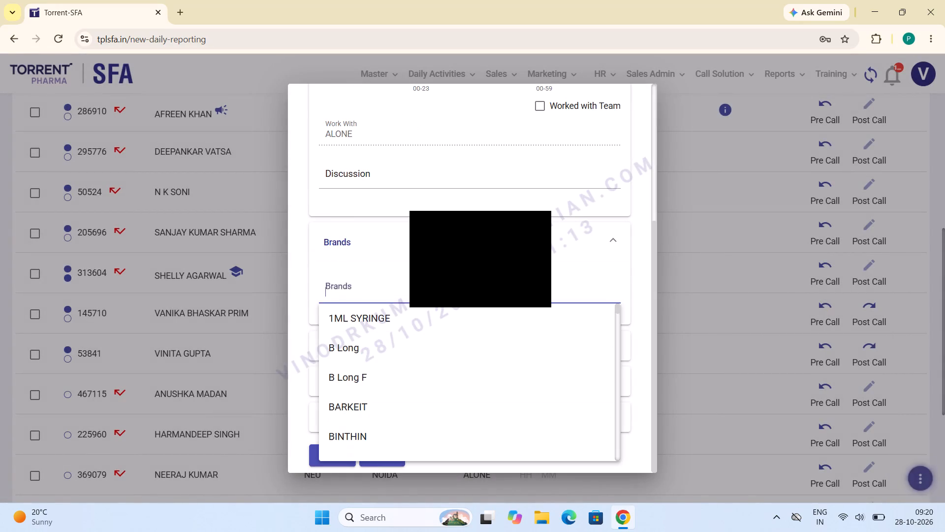
{"action": "type", "text": "she"}
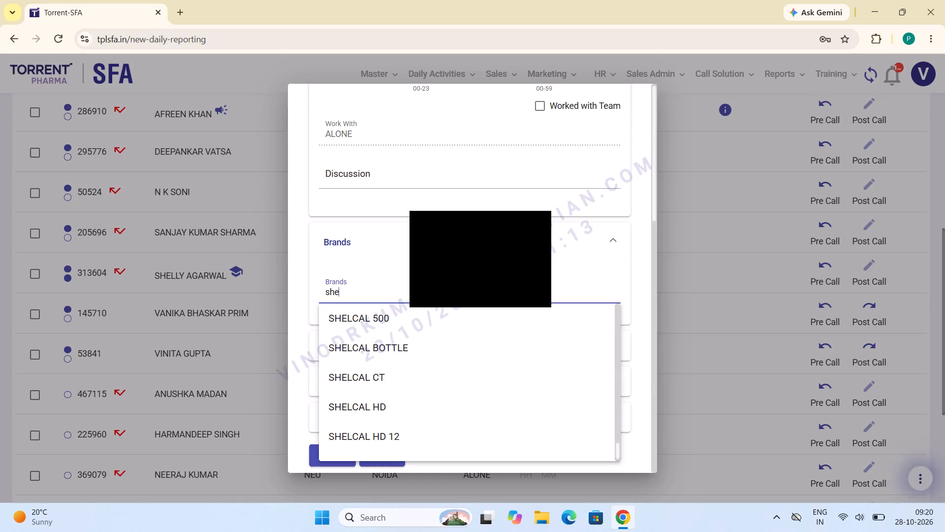
{"action": "left_click", "coordinate": [618, 457]}
{"action": "left_click", "coordinate": [384, 450]}
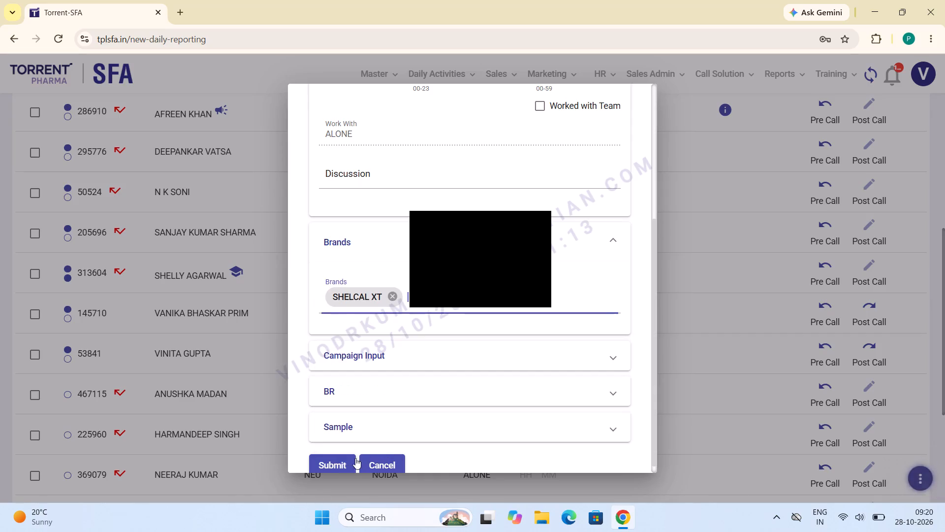
{"action": "left_click", "coordinate": [339, 465]}
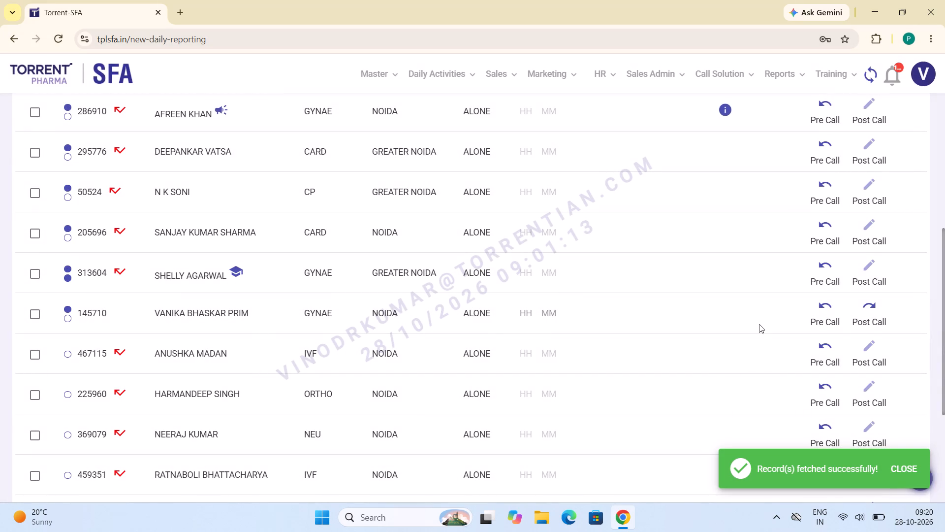
Open the post-call details of the remaining unreported planned Noida GYNAE doctor and set the visit time to 14:45.
{"action": "left_click", "coordinate": [876, 303]}
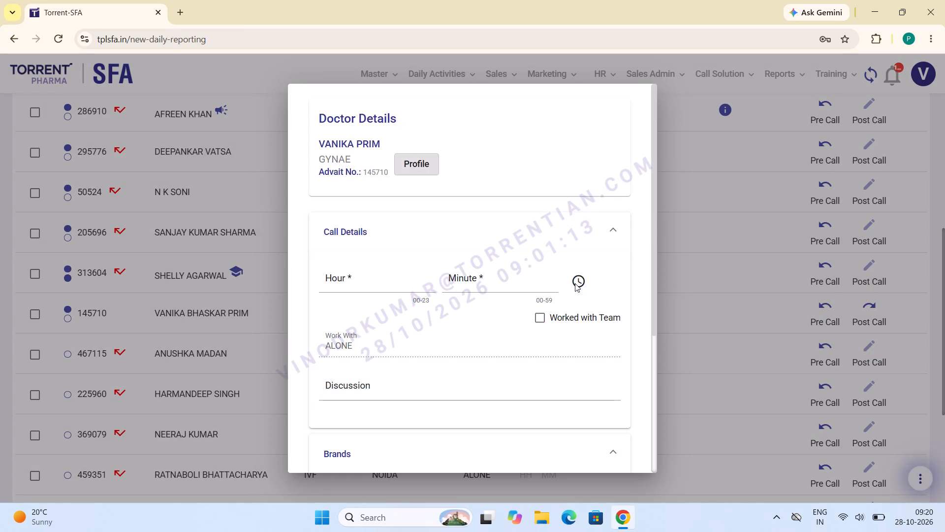
{"action": "left_click", "coordinate": [575, 283]}
{"action": "left_click", "coordinate": [508, 259]}
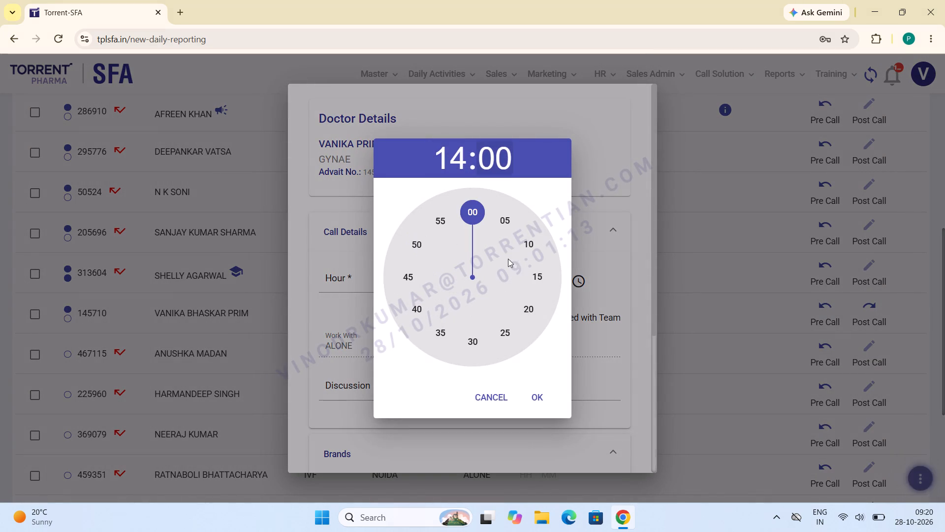
{"action": "left_click", "coordinate": [407, 277]}
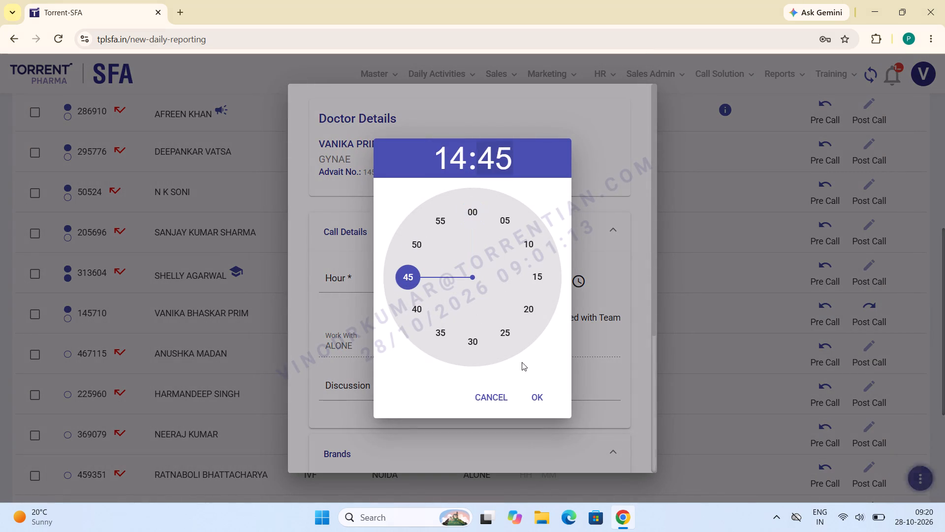
{"action": "left_click", "coordinate": [532, 398]}
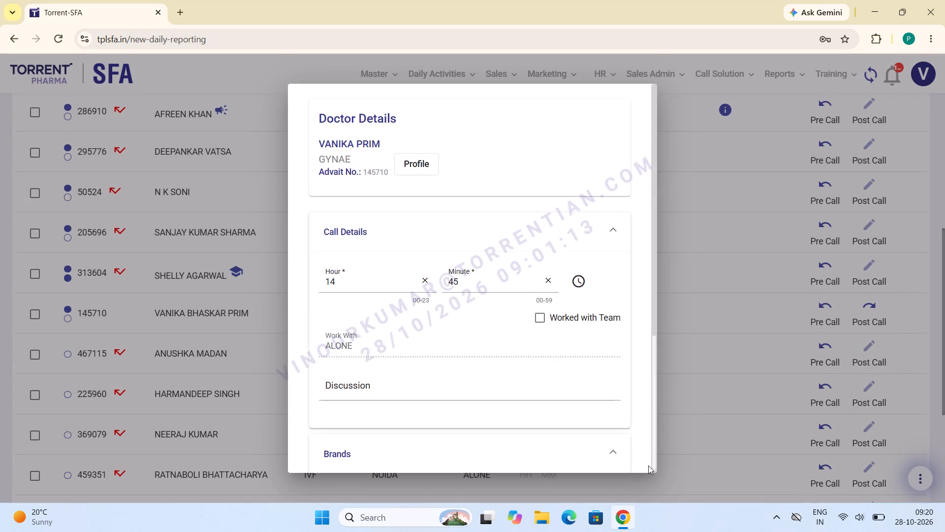
Add SHELCAL XT as the brand for the remaining planned GYNAE doctor and submit the visit details.
{"action": "left_click", "coordinate": [654, 469]}
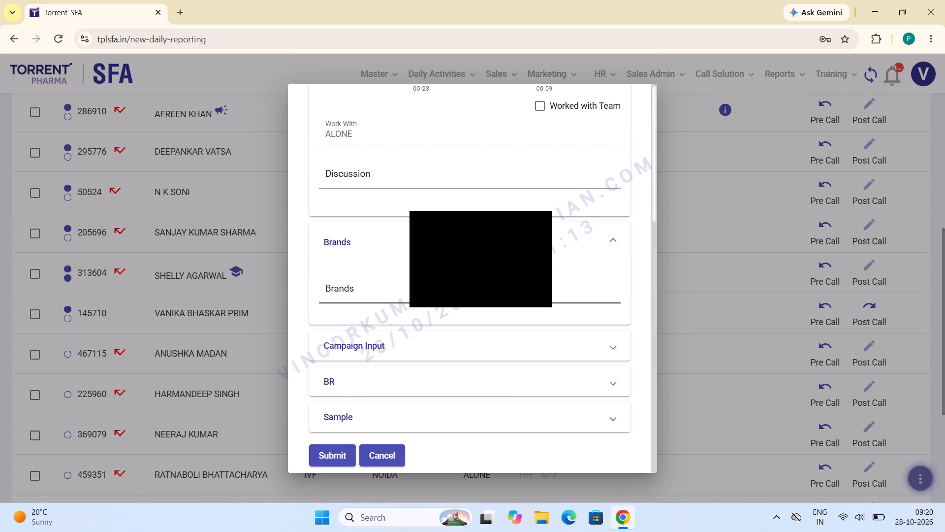
{"action": "left_click", "coordinate": [377, 294]}
{"action": "type", "text": "she"}
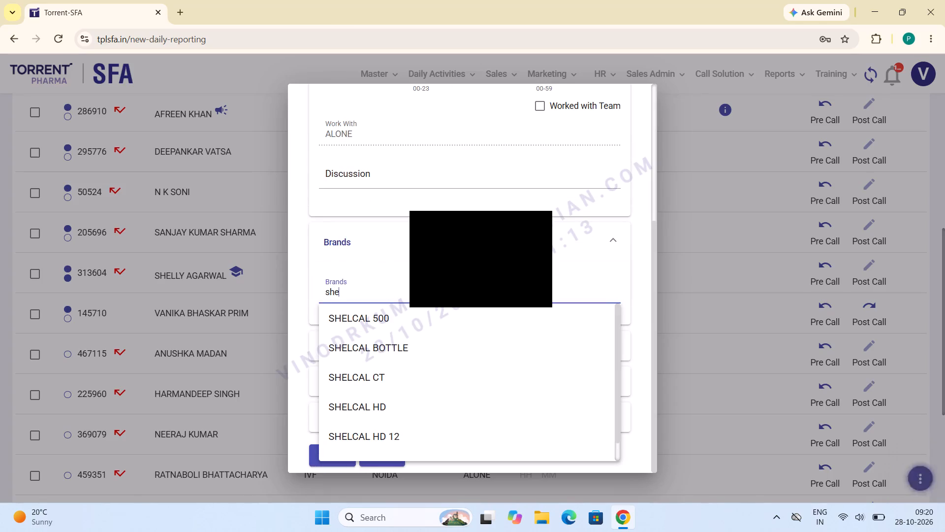
{"action": "left_click", "coordinate": [619, 455]}
{"action": "left_click", "coordinate": [393, 448]}
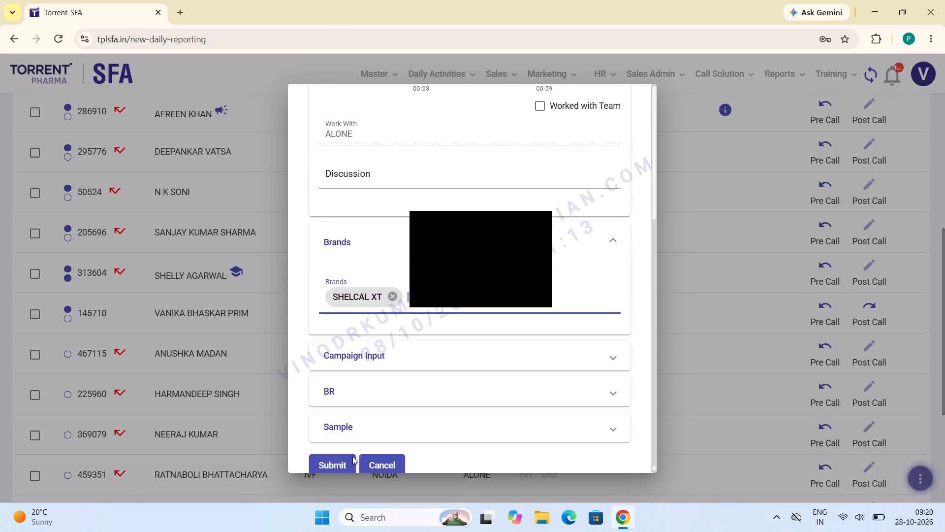
{"action": "left_click", "coordinate": [342, 462]}
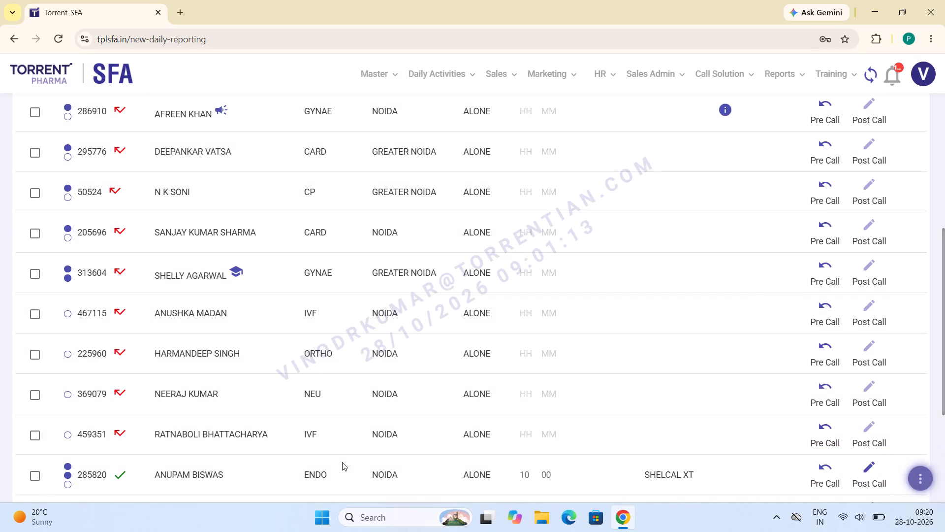
Review the planned visit list from end to start, checking the visit times, brands and missed-call marks of each doctor.
{"action": "key", "text": "Down"}
{"action": "key", "text": "Down"}
{"action": "key", "text": "Down"}
{"action": "left_click", "coordinate": [348, 447]}
{"action": "key", "text": "Down"}
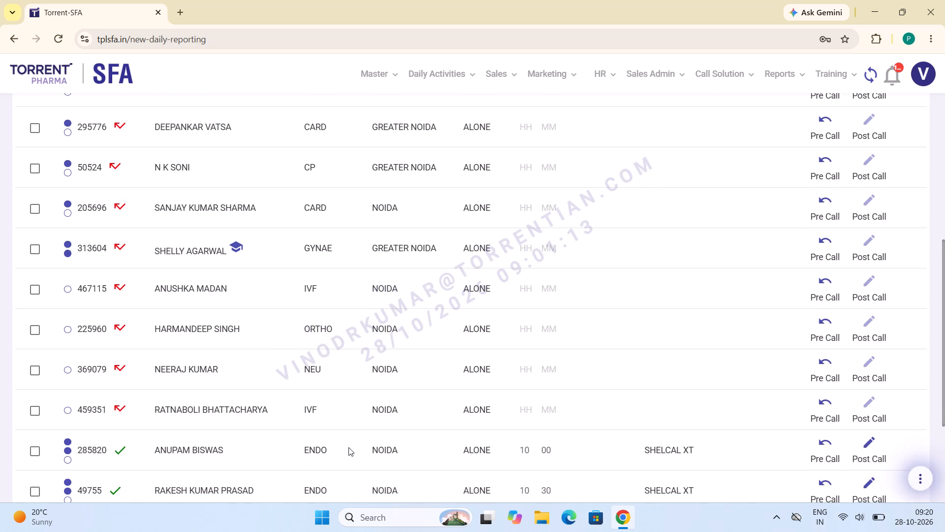
{"action": "key", "text": "Down"}
{"action": "key", "text": "Down"}
{"action": "key", "text": "Down"}
{"action": "key", "text": "Down"}
{"action": "key", "text": "Down"}
{"action": "key", "text": "Down"}
{"action": "key", "text": "Down"}
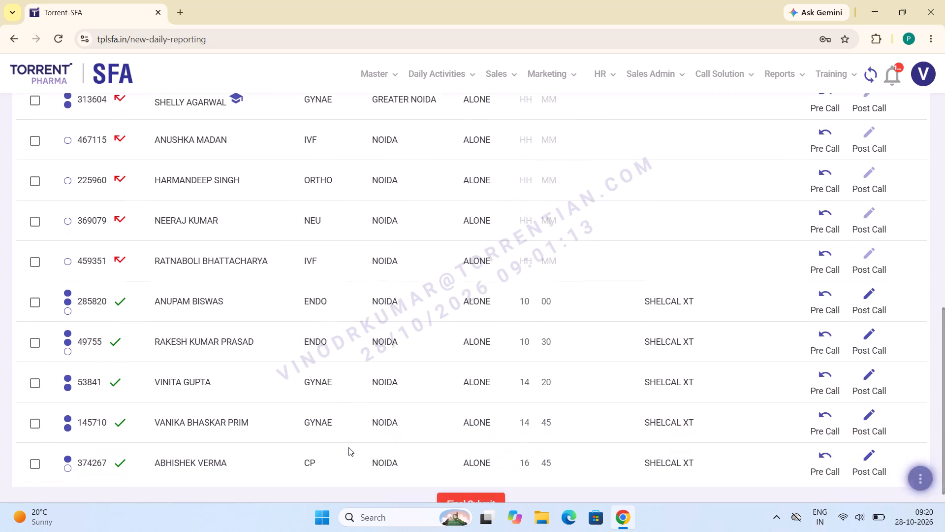
{"action": "key", "text": "Down"}
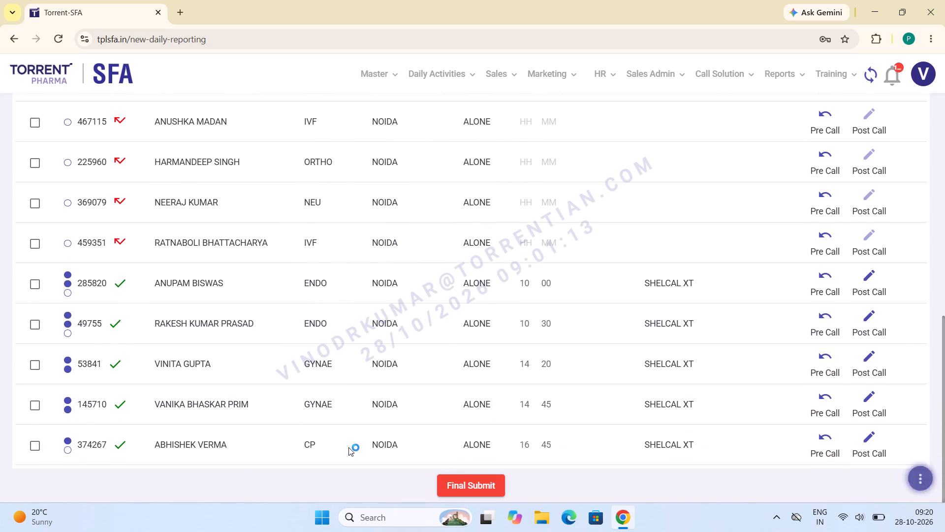
{"action": "key", "text": "Up"}
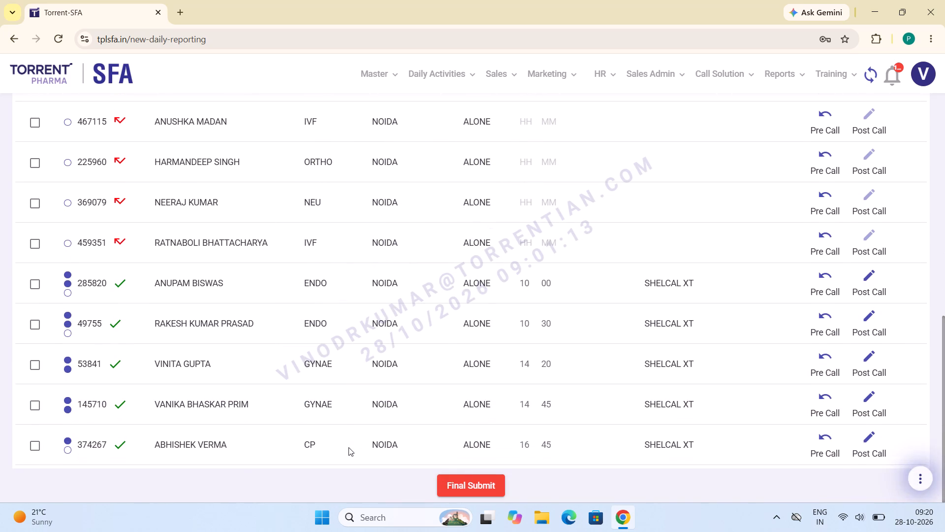
{"action": "key", "text": "Up"}
{"action": "key", "text": "Up"}
{"action": "key", "text": "Up"}
{"action": "key", "text": "Up"}
{"action": "key", "text": "Up"}
{"action": "key", "text": "Up"}
{"action": "key", "text": "Up"}
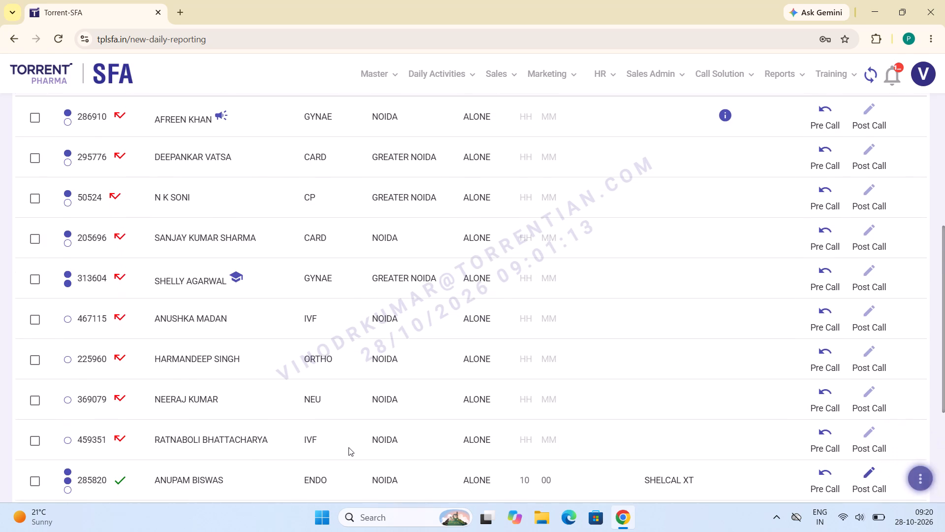
{"action": "key", "text": "Up"}
{"action": "key", "text": "Up"}
{"action": "key", "text": "Up"}
{"action": "key", "text": "Up"}
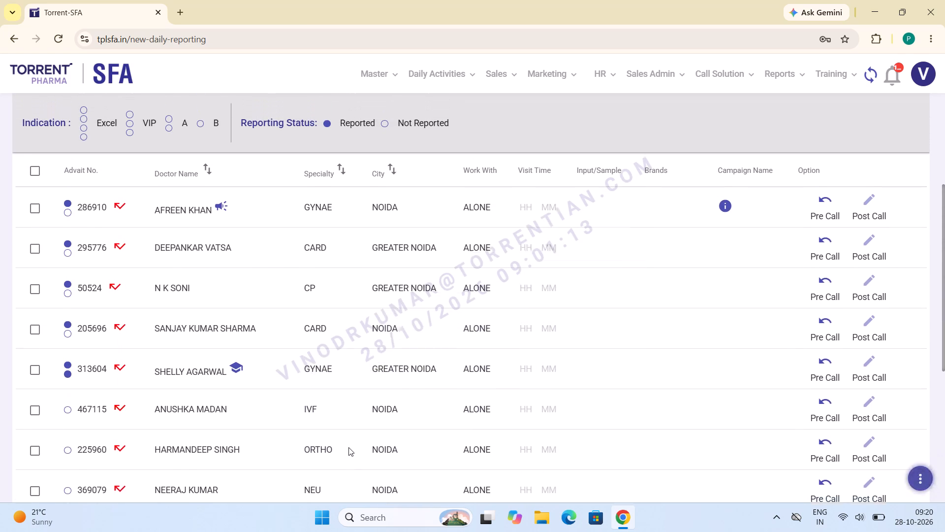
{"action": "key", "text": "Up"}
{"action": "key", "text": "Up"}
{"action": "key", "text": "Up"}
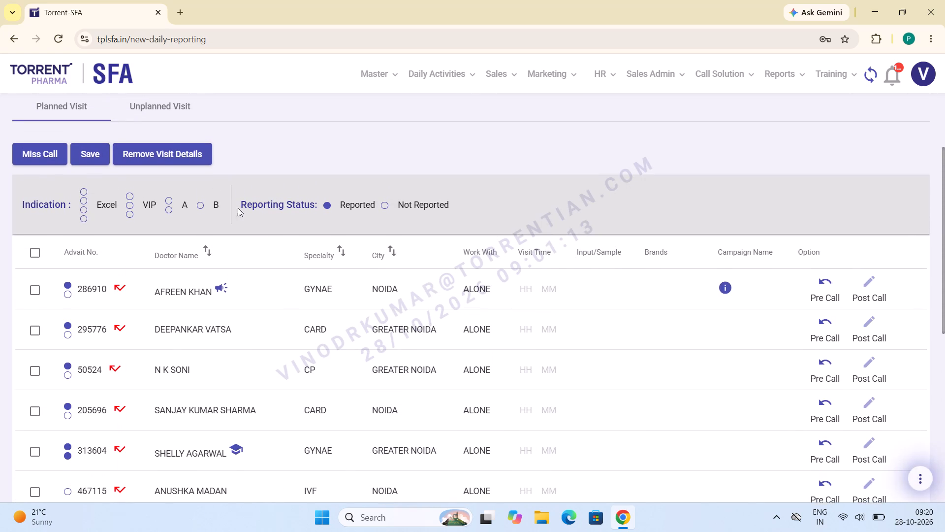
In the unplanned visits, open the post-call details of the fourth listed GYNAE doctor and set the visit time to 14:30.
{"action": "left_click", "coordinate": [175, 104]}
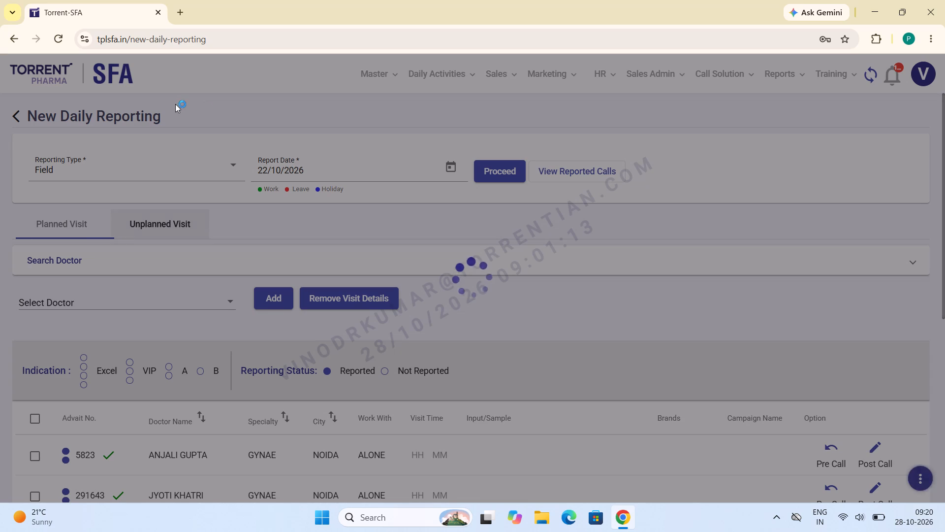
{"action": "left_click", "coordinate": [554, 335]}
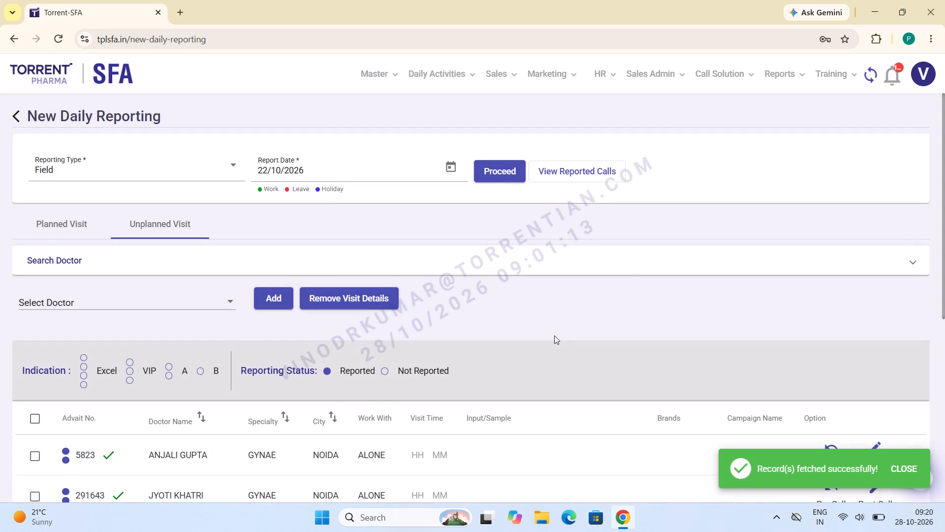
{"action": "key", "text": "Down"}
{"action": "key", "text": "Down"}
{"action": "key", "text": "Down"}
{"action": "key", "text": "Down"}
{"action": "key", "text": "Down"}
{"action": "key", "text": "Down"}
{"action": "key", "text": "Down"}
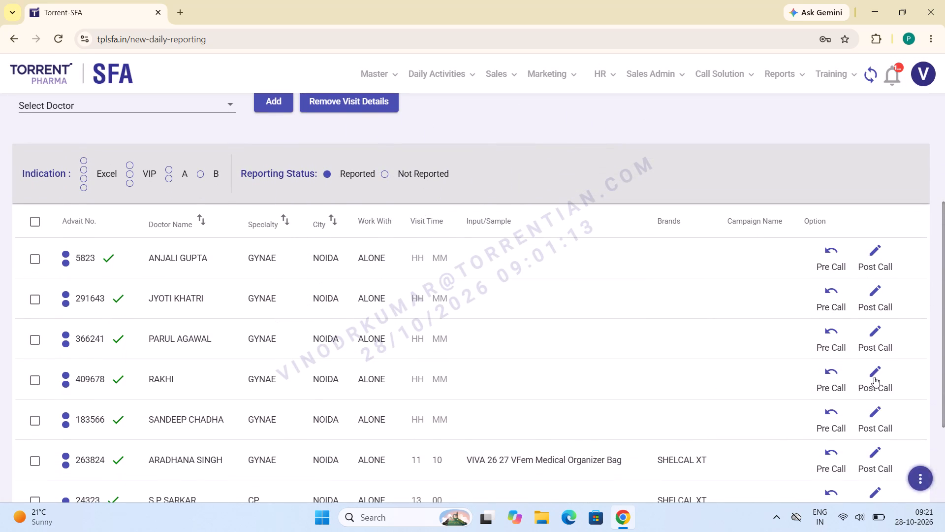
{"action": "left_click", "coordinate": [874, 377]}
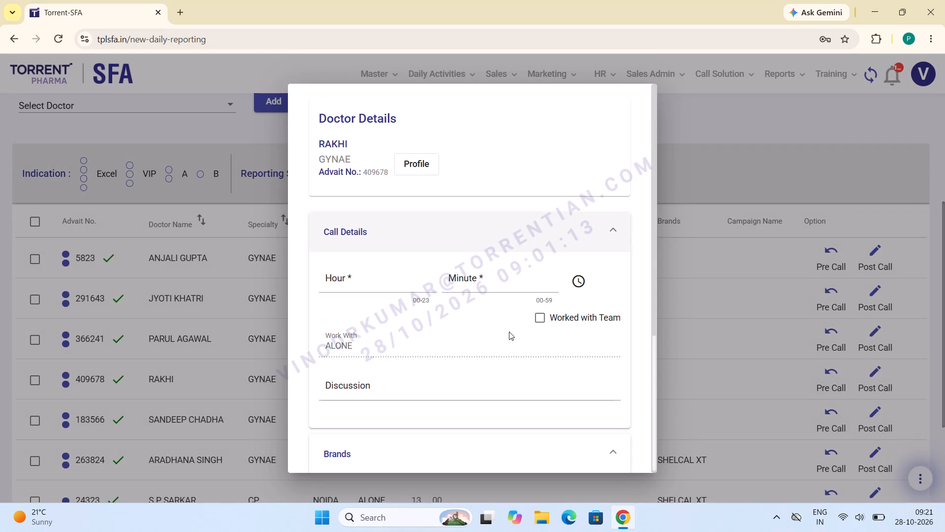
{"action": "left_click", "coordinate": [578, 282]}
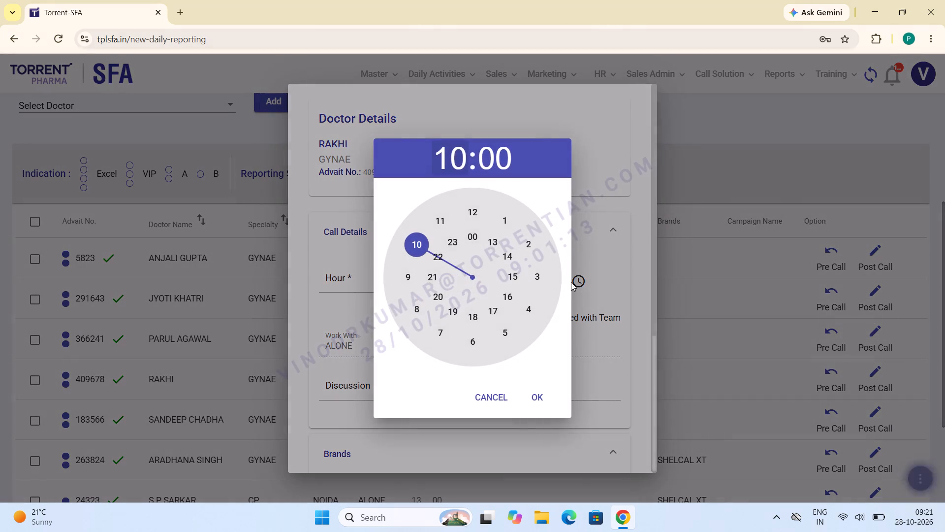
{"action": "left_click", "coordinate": [509, 254]}
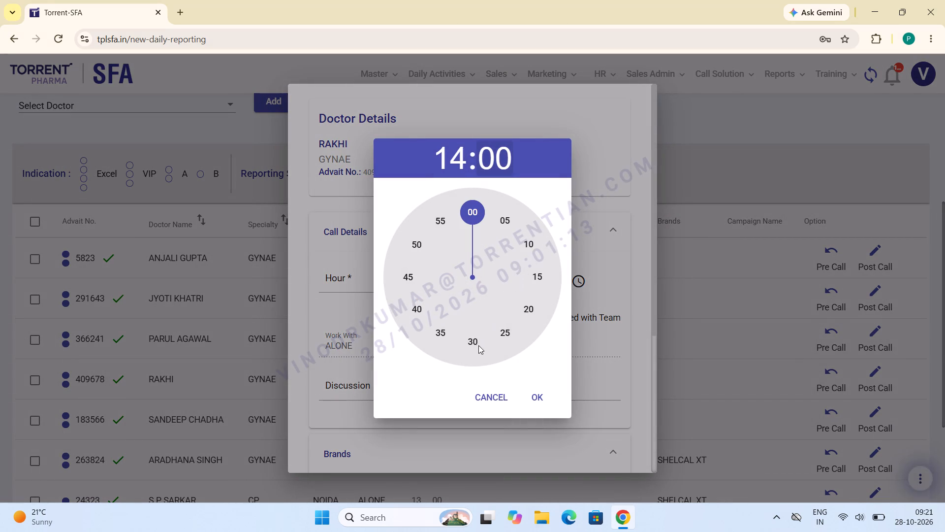
{"action": "left_click", "coordinate": [473, 346]}
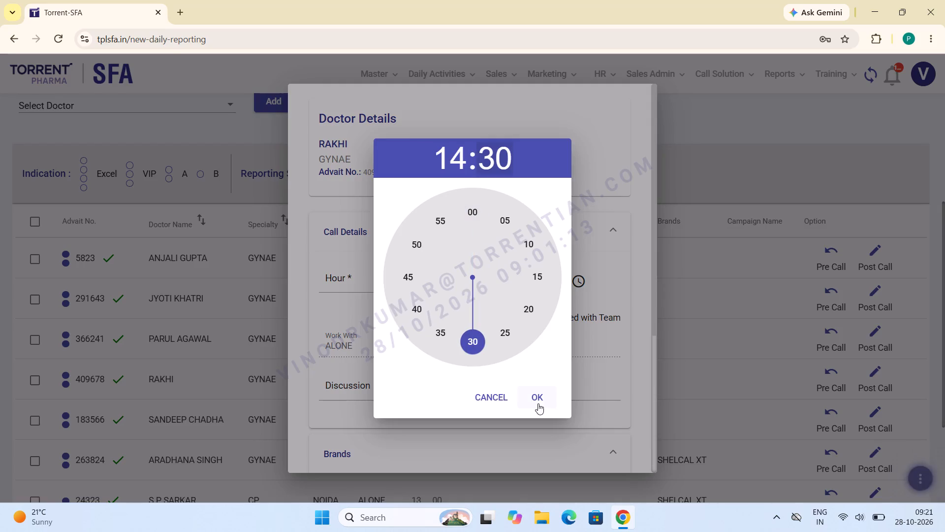
{"action": "left_click", "coordinate": [542, 399]}
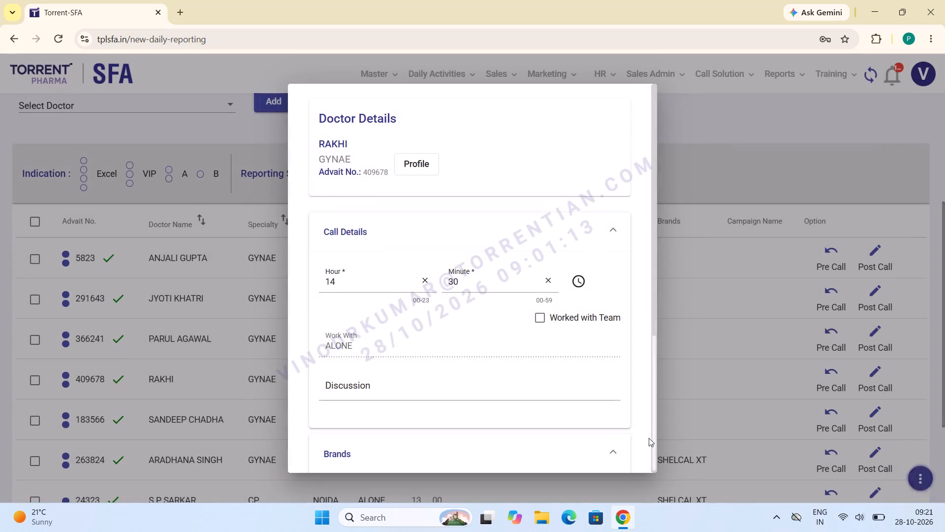
Add SHELCAL XT as the brand for this unplanned GYNAE doctor and submit the visit details.
{"action": "left_click", "coordinate": [654, 464]}
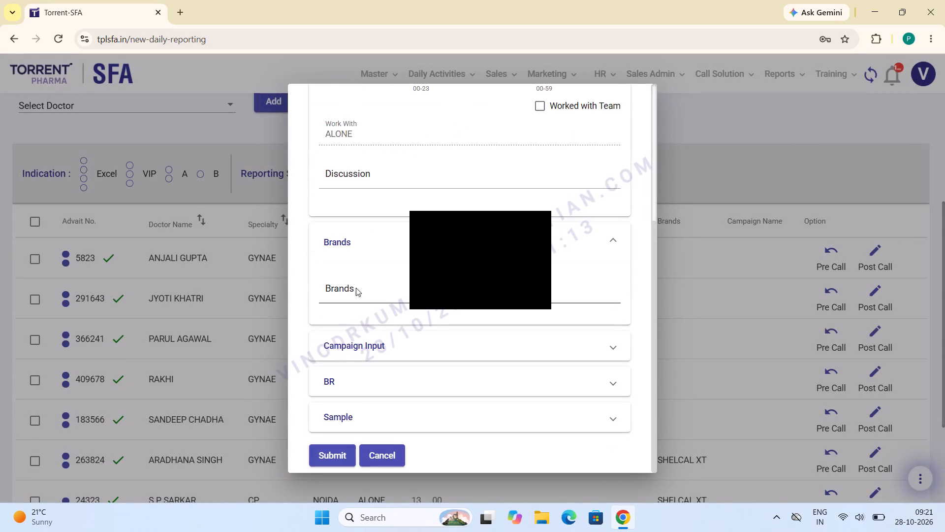
{"action": "left_click", "coordinate": [352, 293]}
{"action": "type", "text": "she"}
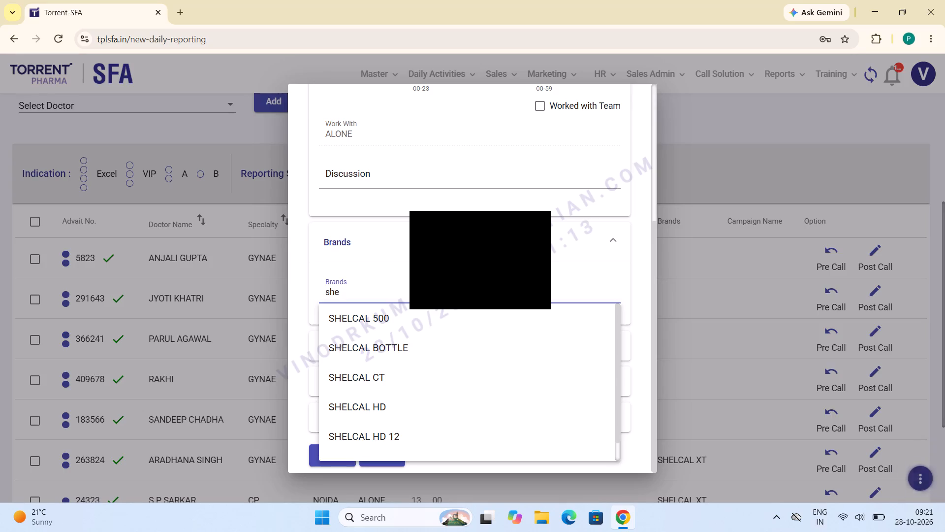
{"action": "left_click", "coordinate": [618, 456]}
{"action": "left_click", "coordinate": [434, 445]}
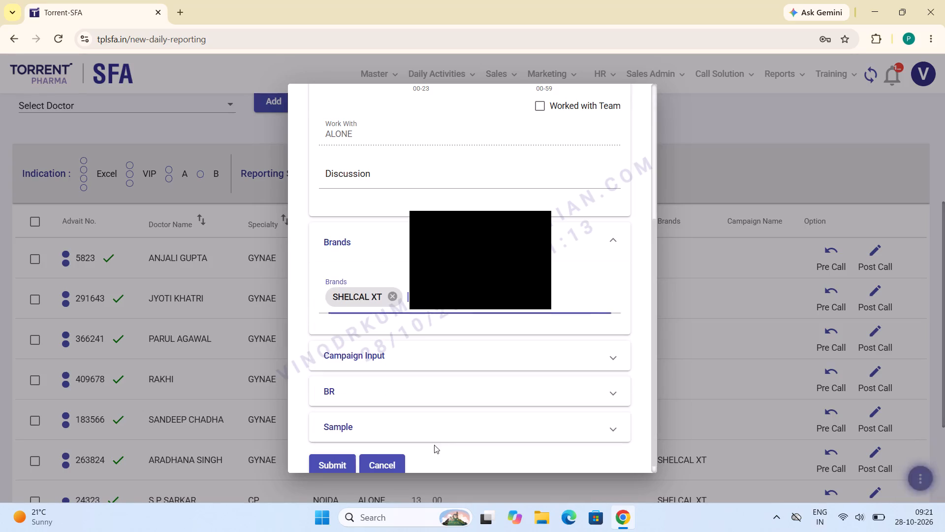
{"action": "left_click", "coordinate": [335, 464]}
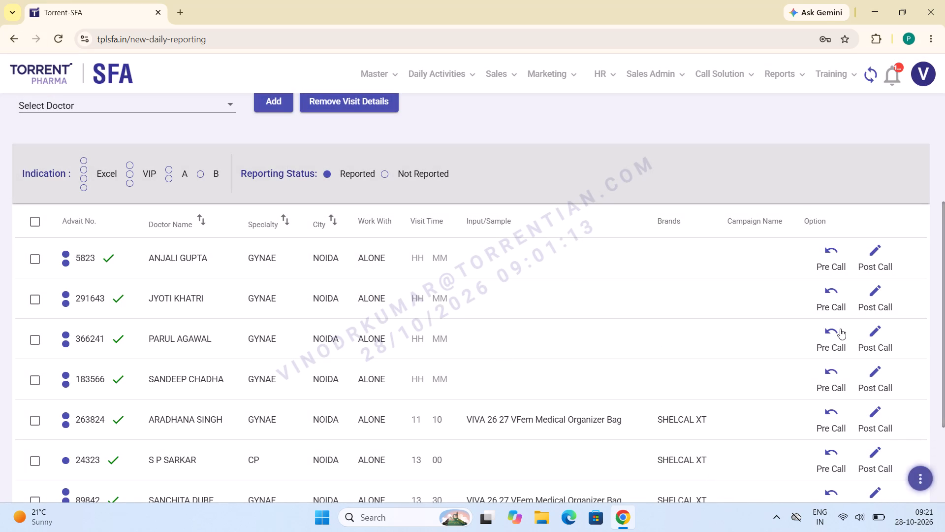
Open the post-call details of the third listed unplanned GYNAE doctor and set the visit time to 15:00.
{"action": "left_click", "coordinate": [878, 331]}
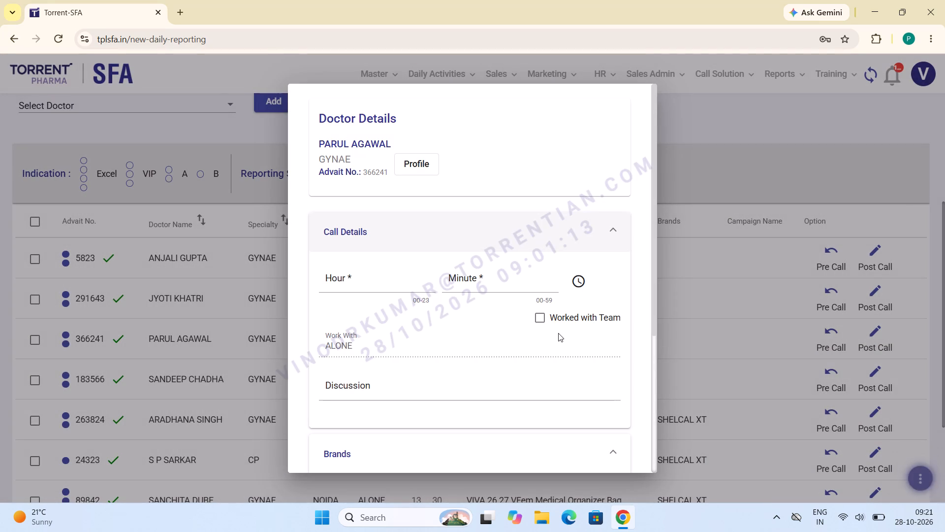
{"action": "left_click", "coordinate": [580, 281]}
{"action": "left_click", "coordinate": [510, 276]}
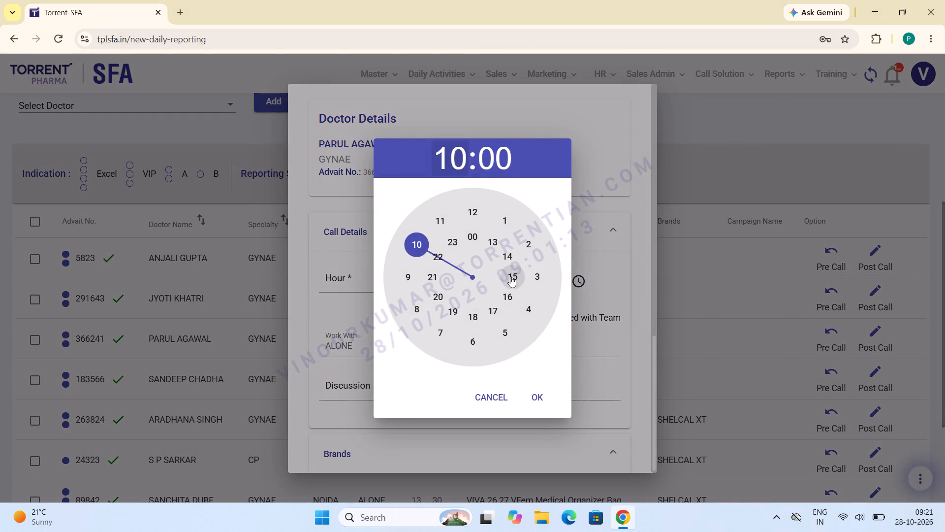
{"action": "left_click", "coordinate": [537, 399]}
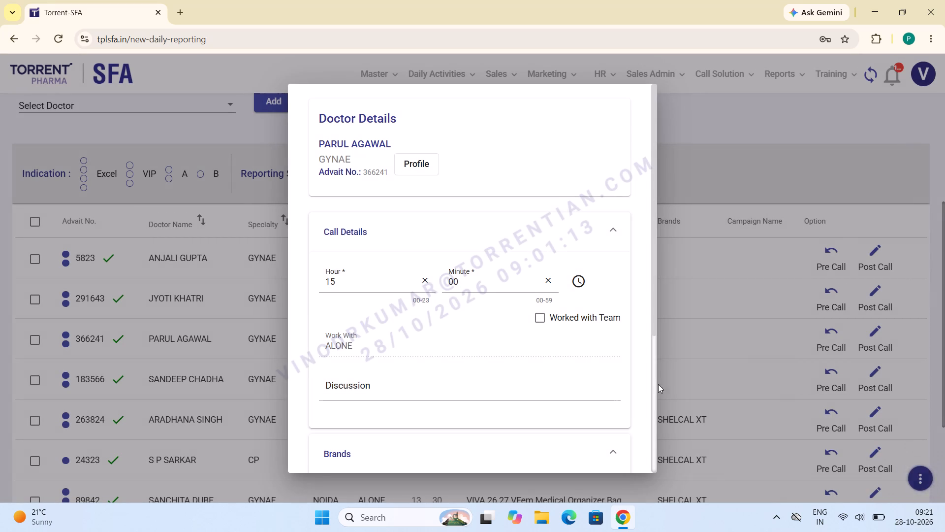
Add SHELCAL XT as the brand for the third listed unplanned GYNAE doctor and submit the visit details.
{"action": "left_click", "coordinate": [653, 444]}
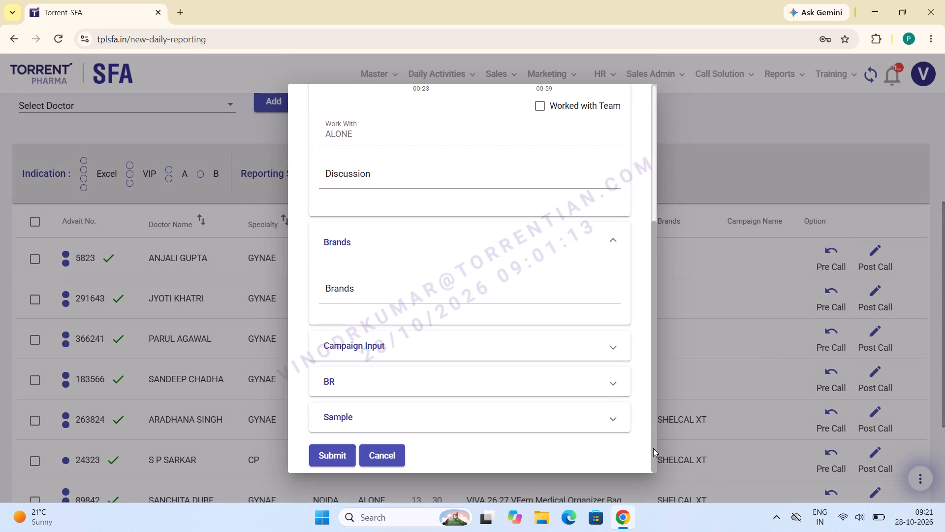
{"action": "left_click", "coordinate": [370, 283]}
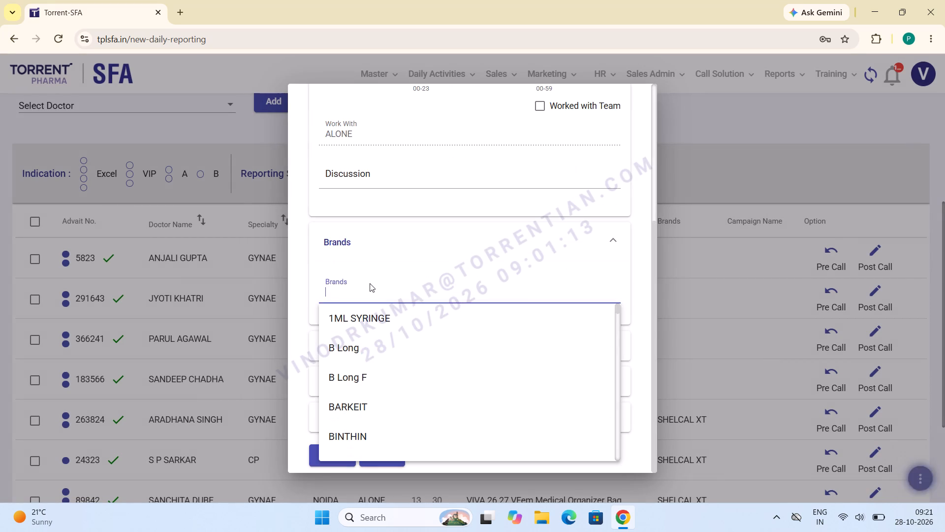
{"action": "type", "text": "she"}
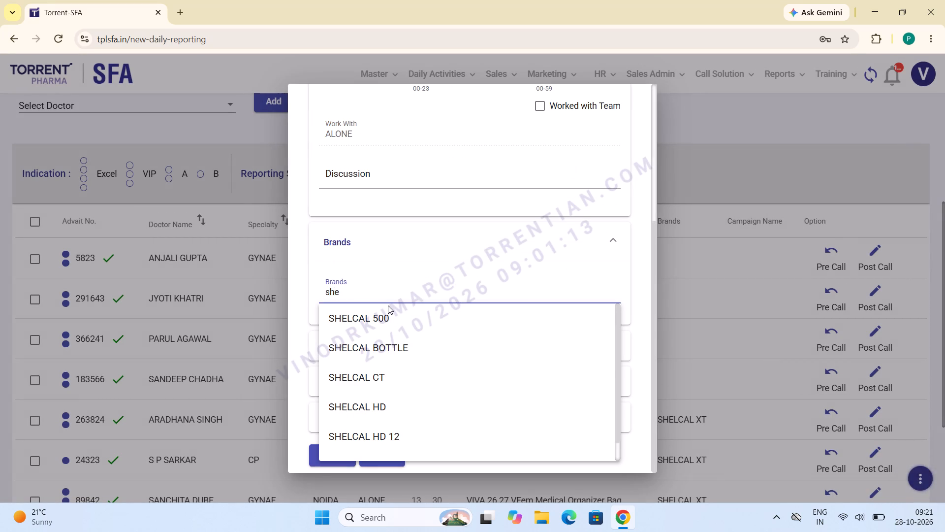
{"action": "left_click", "coordinate": [618, 459]}
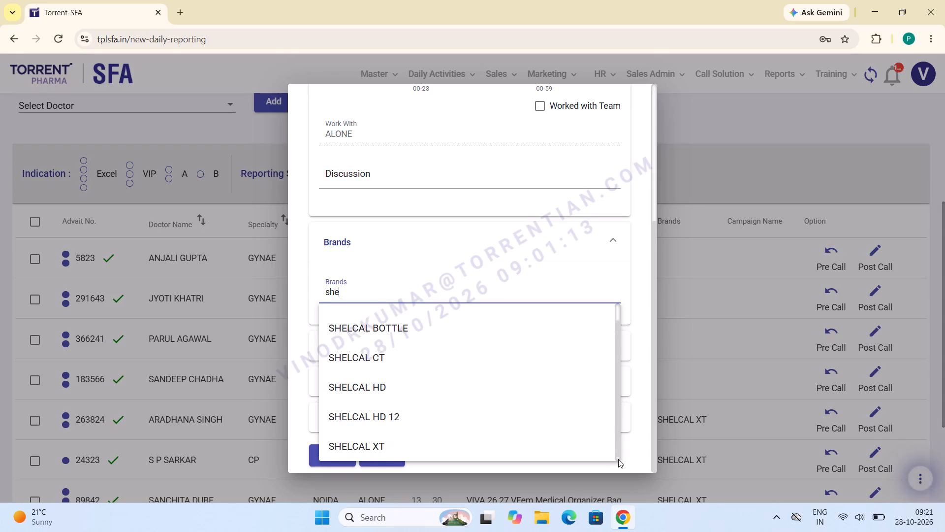
{"action": "left_click", "coordinate": [386, 437]}
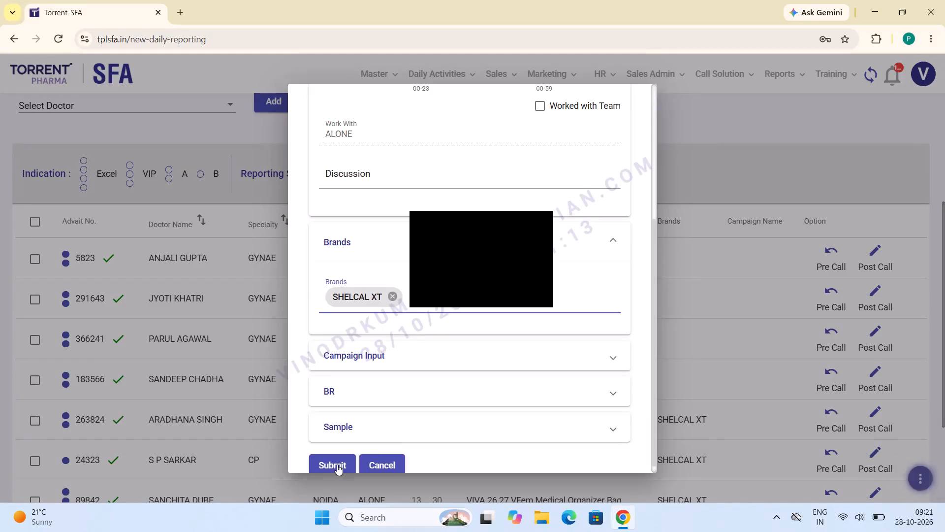
{"action": "left_click", "coordinate": [337, 465]}
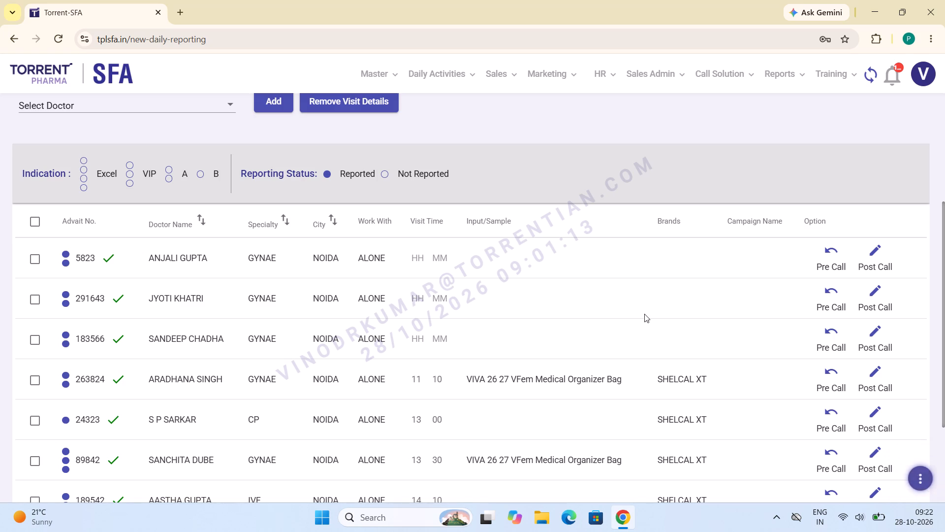
Open the post-call details of the second listed unplanned GYNAE doctor and set the visit time to 15:15.
{"action": "left_click", "coordinate": [870, 294]}
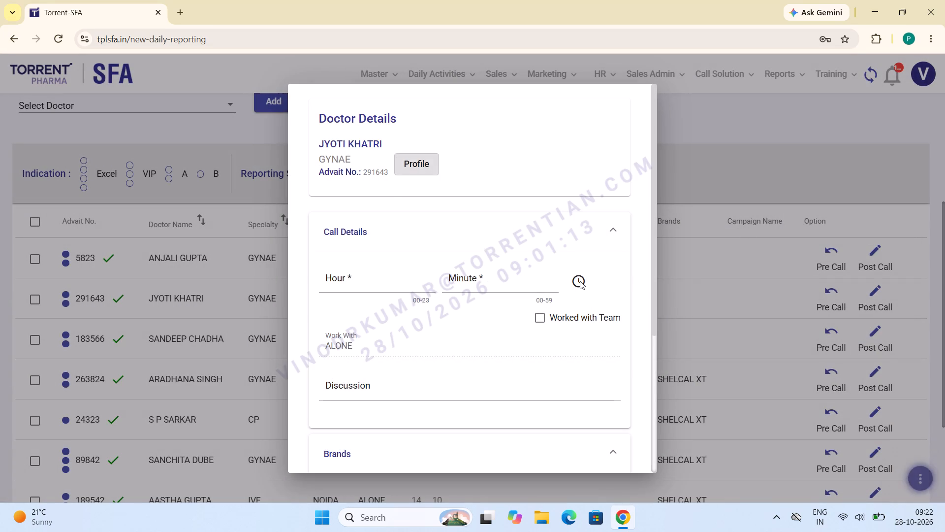
{"action": "left_click", "coordinate": [580, 281]}
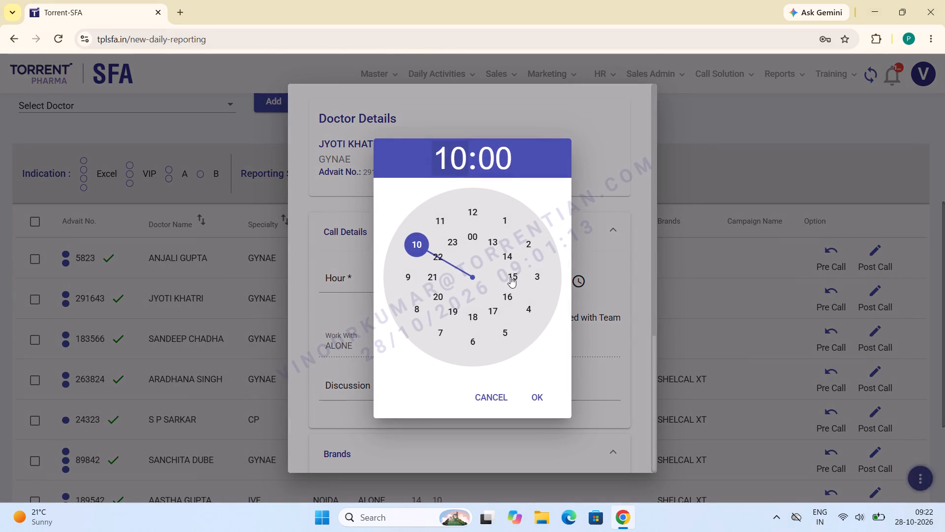
{"action": "left_click", "coordinate": [510, 277]}
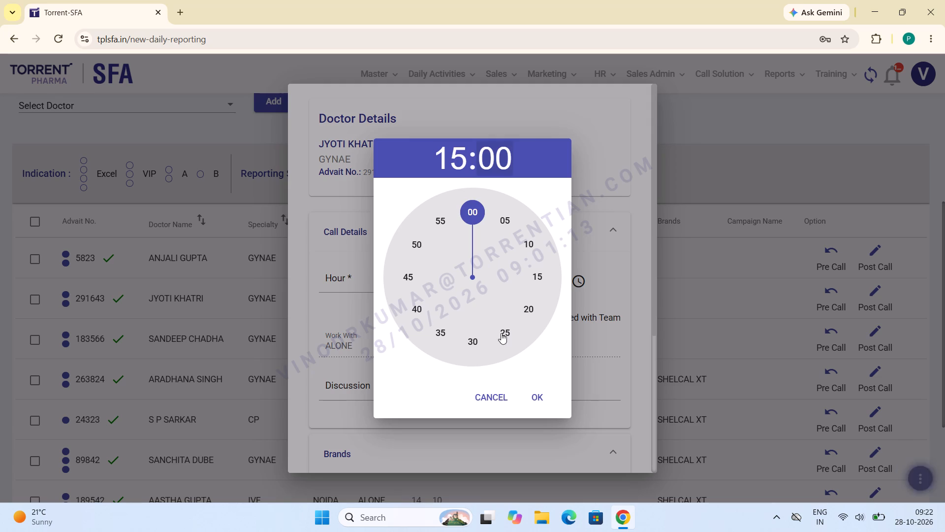
{"action": "left_click", "coordinate": [536, 278]}
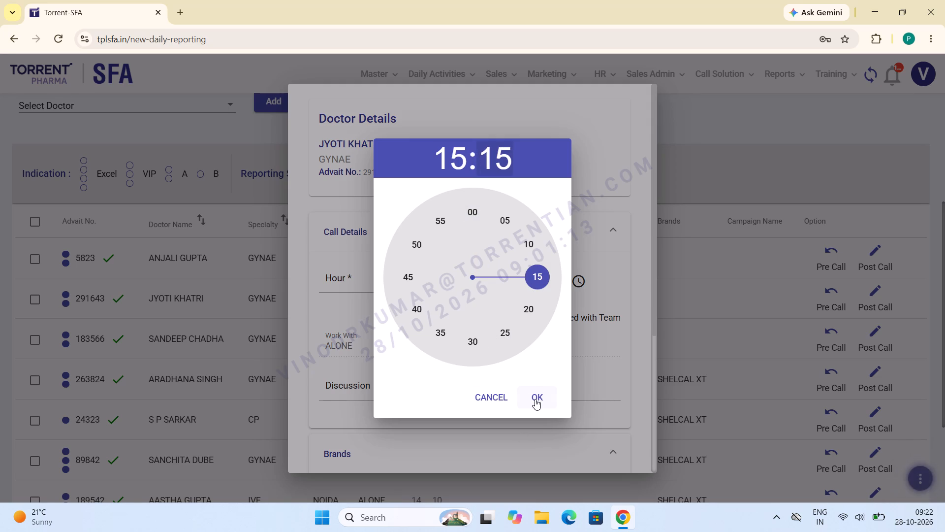
{"action": "left_click", "coordinate": [535, 399]}
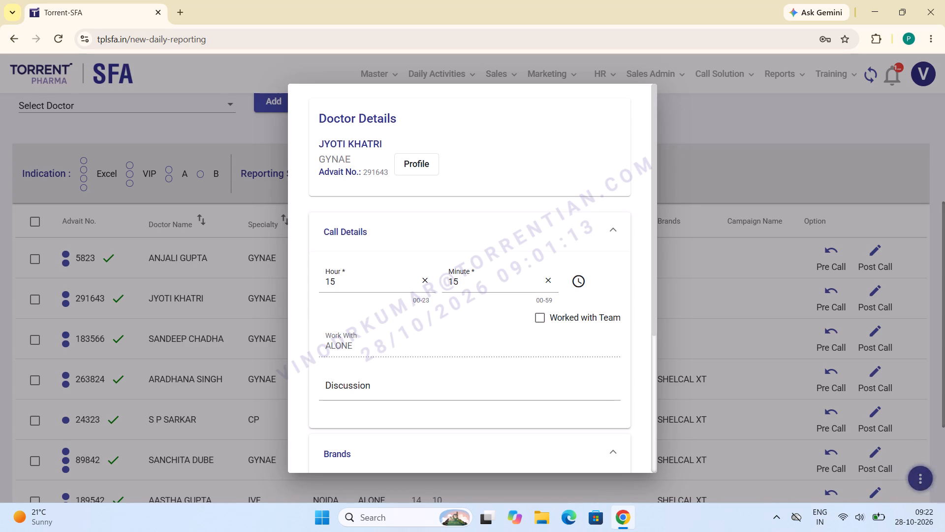
Add SHELCAL XT as the brand for the second listed unplanned GYNAE doctor and submit the visit details.
{"action": "left_click_drag", "start_coordinate": [653, 463], "coordinate": [370, 280]}
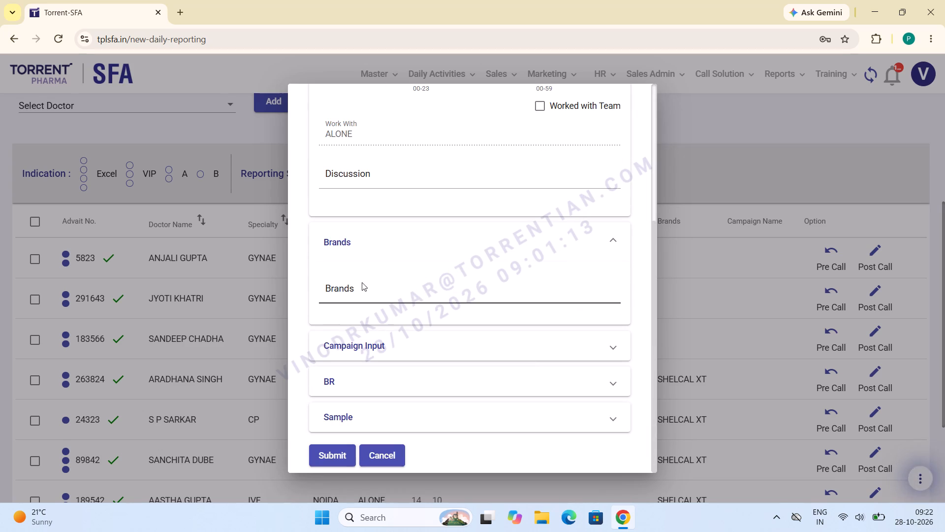
{"action": "left_click", "coordinate": [356, 286]}
{"action": "type", "text": "she"}
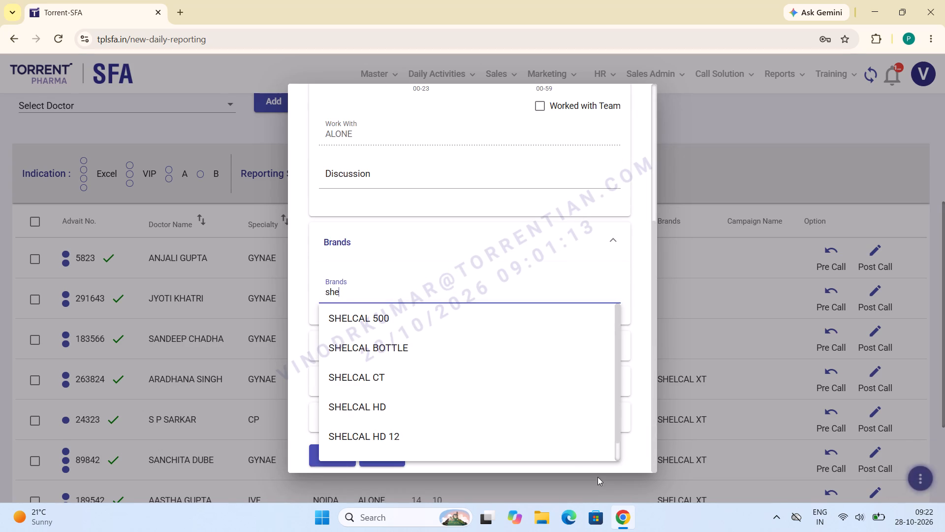
{"action": "left_click", "coordinate": [618, 457]}
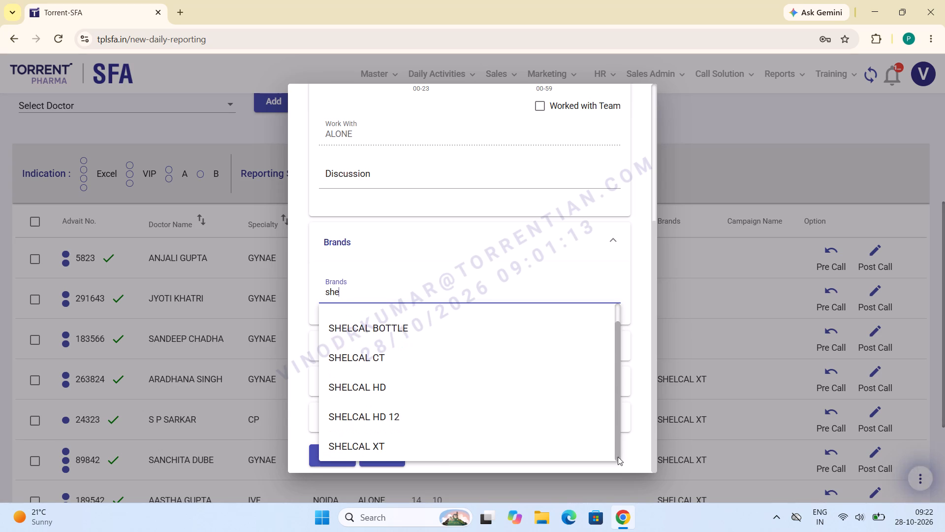
{"action": "left_click", "coordinate": [386, 441]}
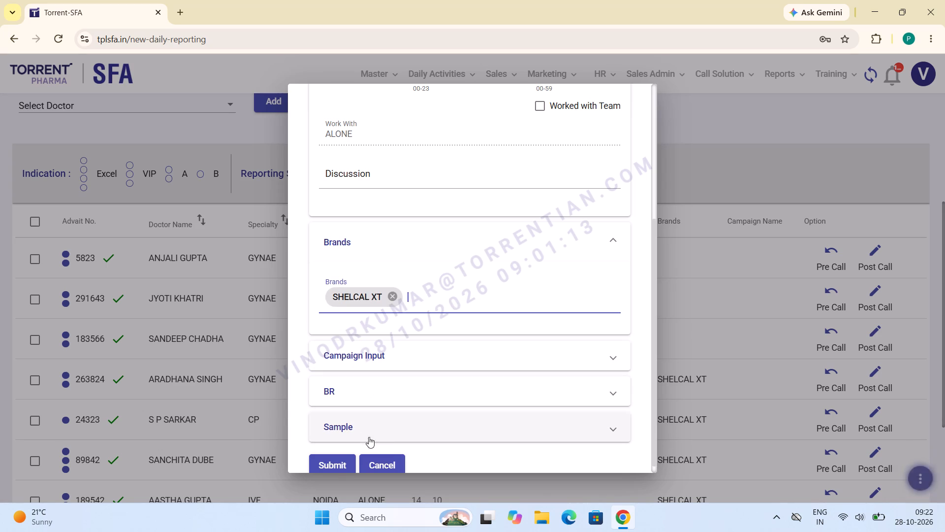
{"action": "left_click", "coordinate": [333, 465]}
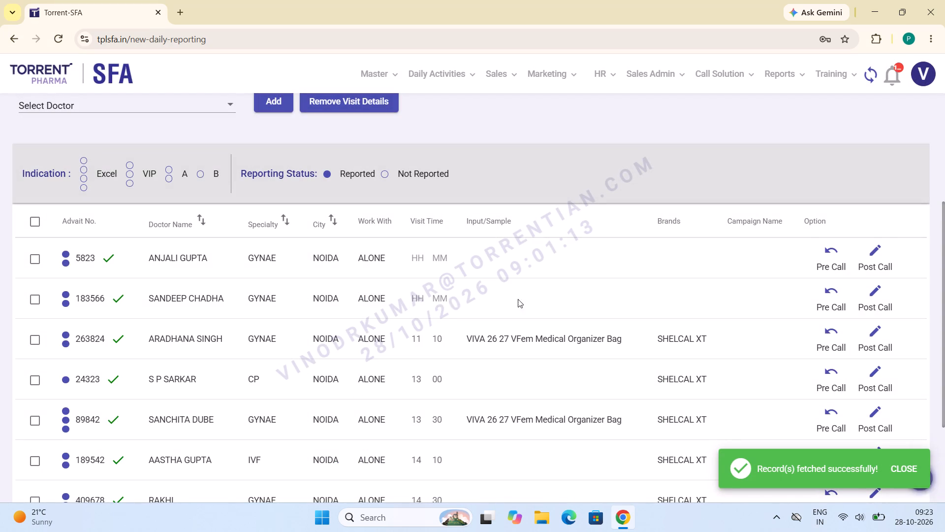
Open the post-call details of the second listed GYNAE doctor without a visit time and set the time to 15:30.
{"action": "left_click", "coordinate": [873, 289]}
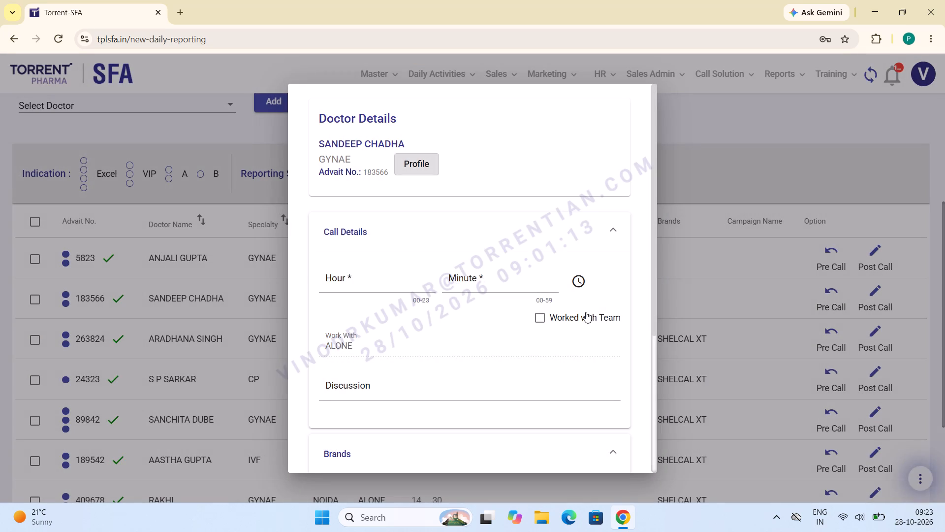
{"action": "left_click", "coordinate": [580, 282]}
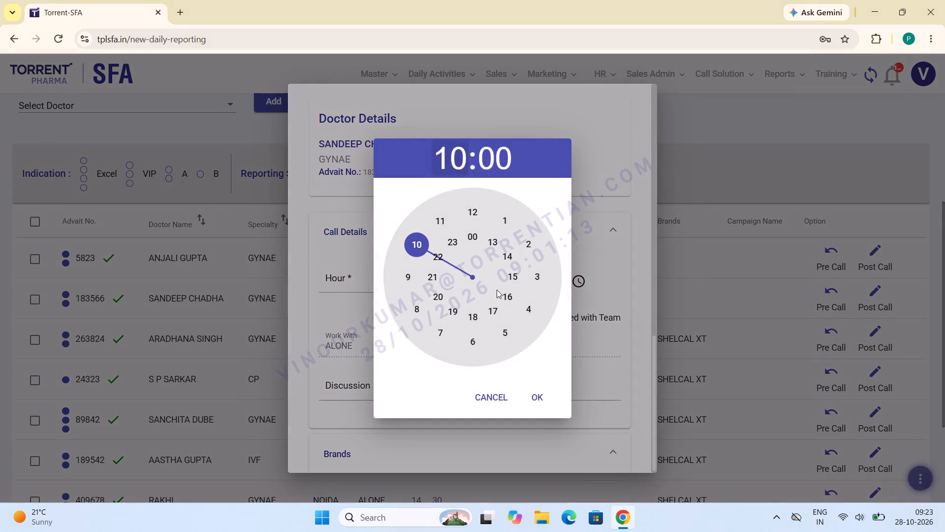
{"action": "left_click", "coordinate": [513, 276]}
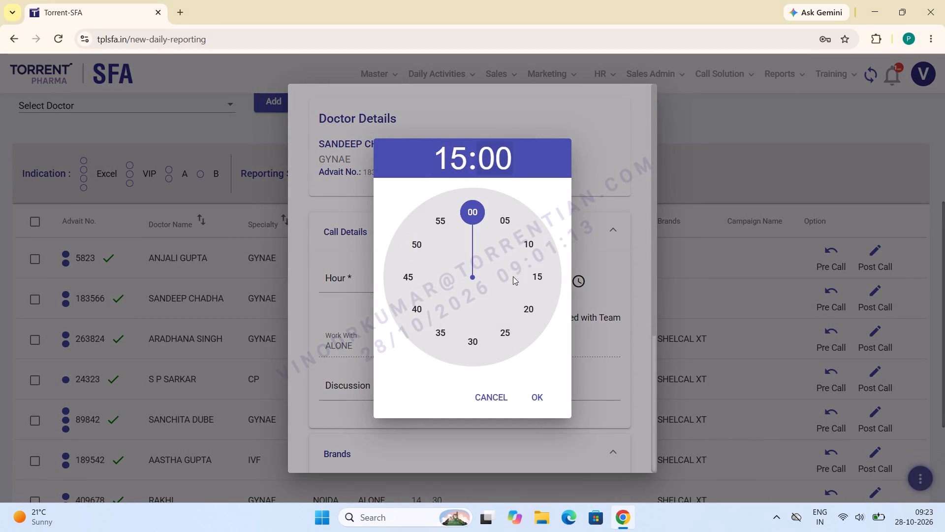
{"action": "left_click", "coordinate": [471, 343]}
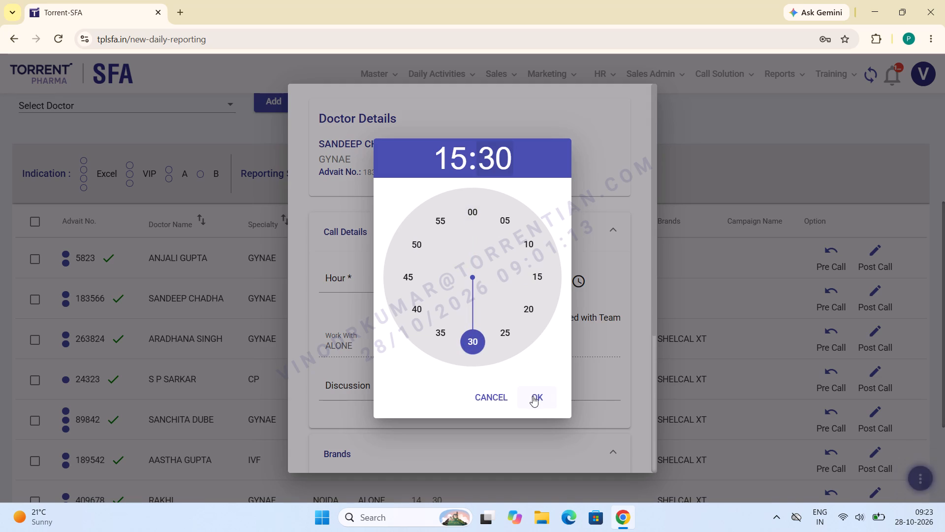
{"action": "left_click", "coordinate": [535, 398]}
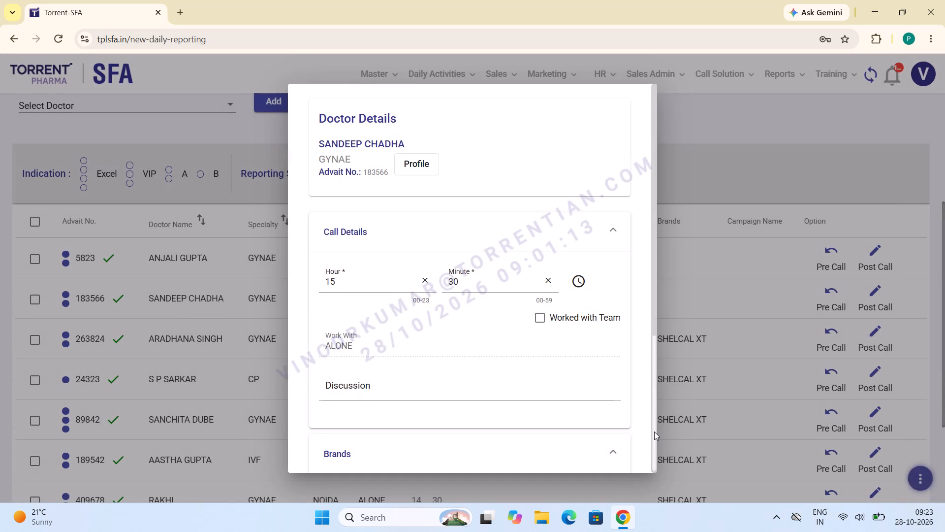
Add SHELCAL XT as the brand for this GYNAE doctor and submit the visit details.
{"action": "left_click", "coordinate": [654, 432]}
{"action": "left_click", "coordinate": [350, 298]}
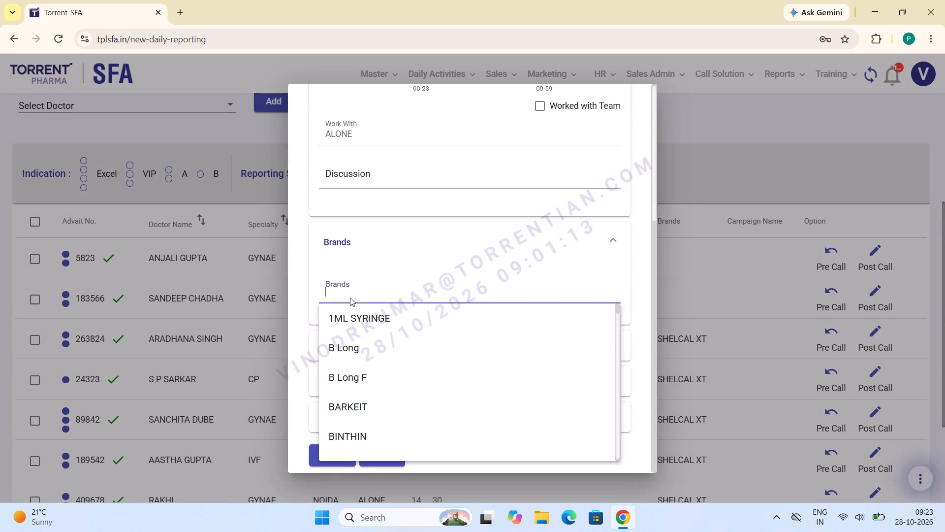
{"action": "type", "text": "she"}
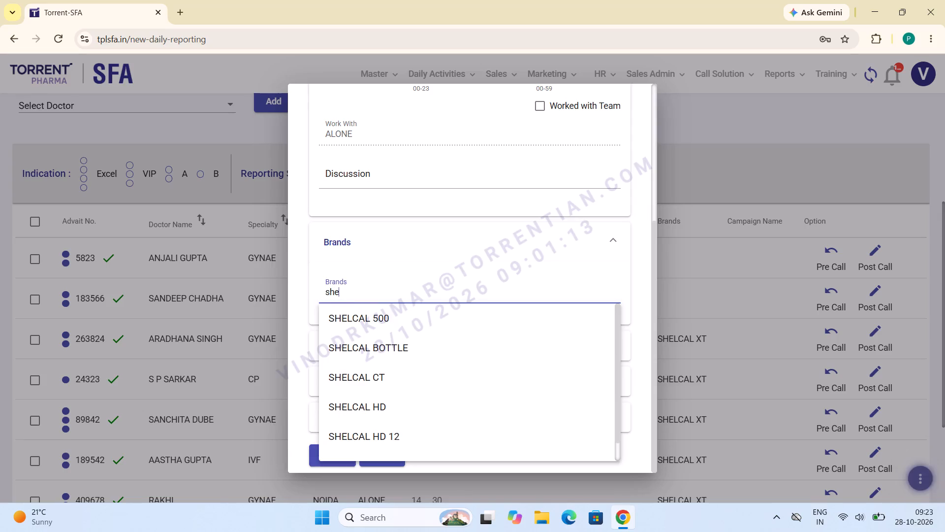
{"action": "left_click", "coordinate": [617, 457]}
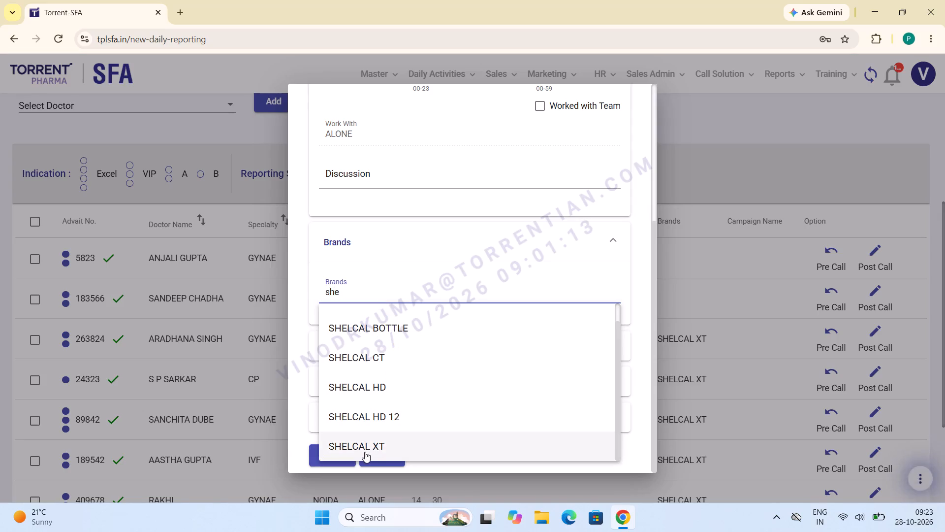
{"action": "left_click", "coordinate": [365, 450]}
{"action": "left_click", "coordinate": [340, 457]}
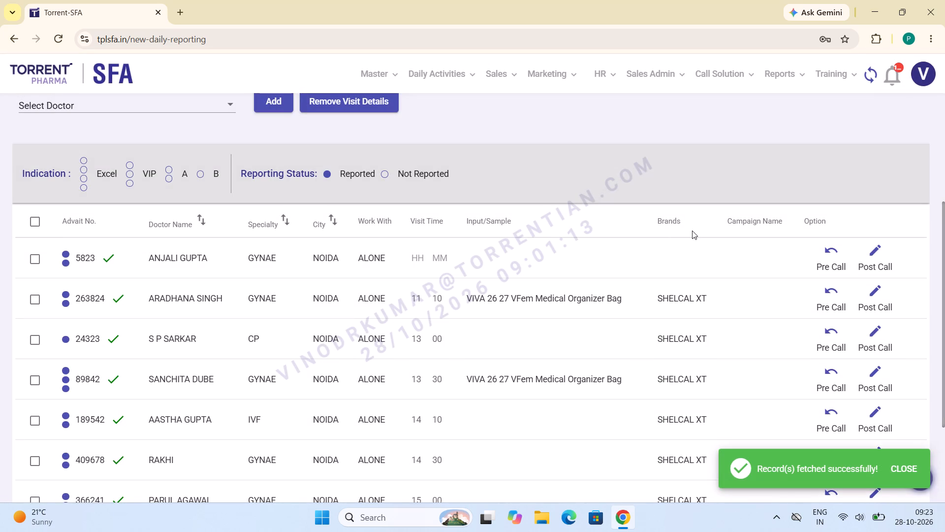
Open the post-call details of the first listed GYNAE doctor, still without a visit time, and set the time to 15:50.
{"action": "left_click", "coordinate": [873, 252]}
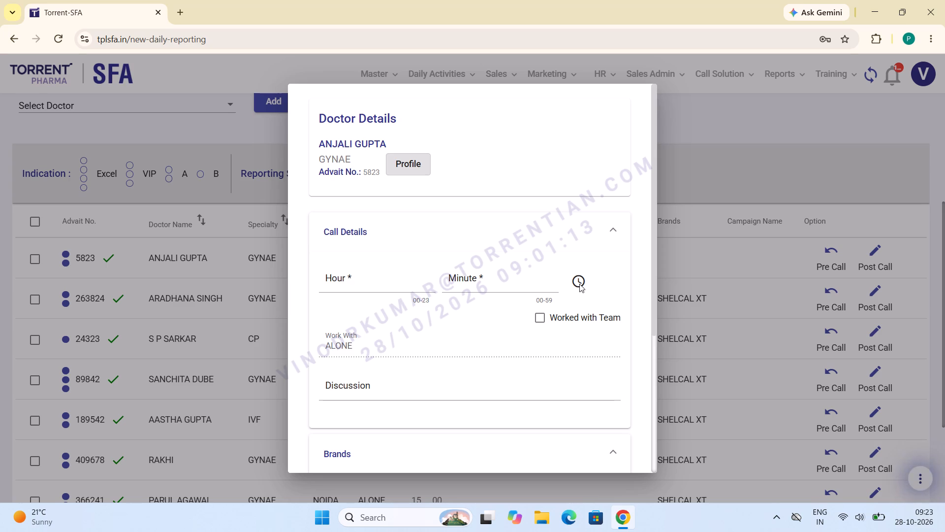
{"action": "left_click", "coordinate": [579, 284]}
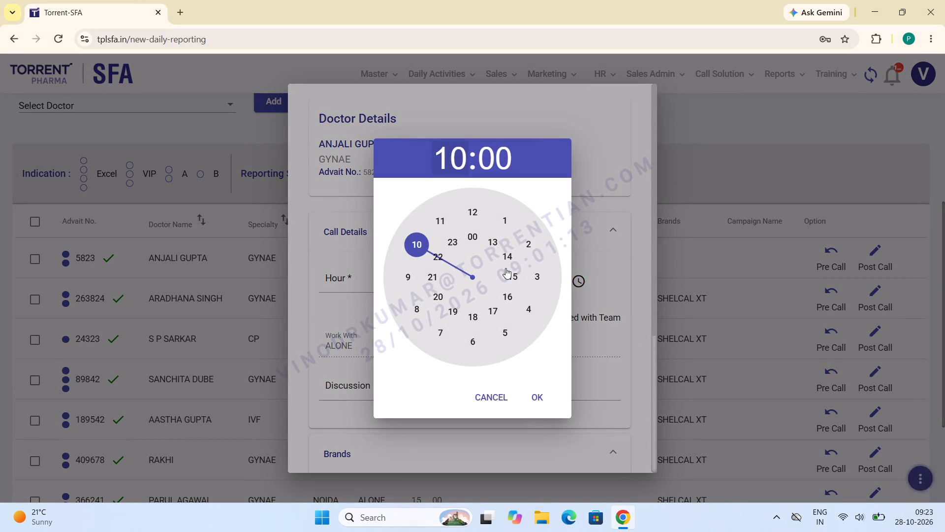
{"action": "left_click", "coordinate": [513, 279]}
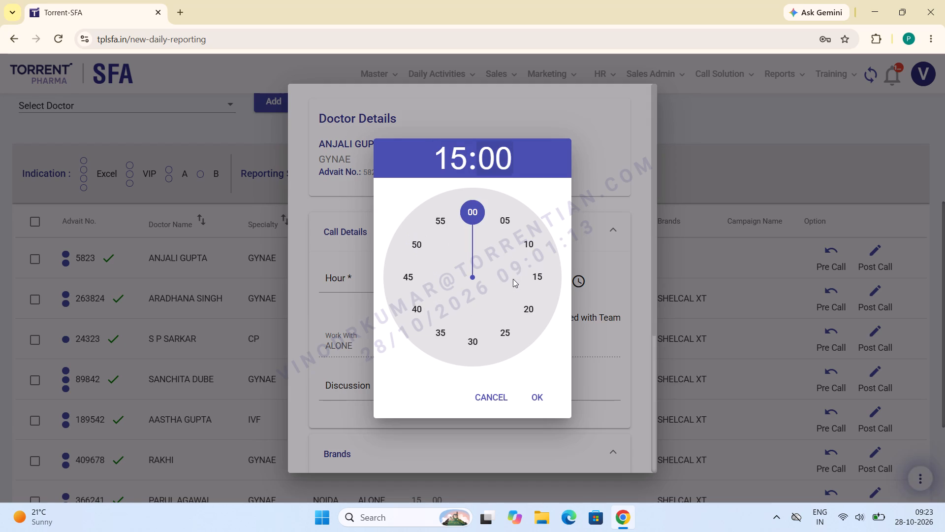
{"action": "left_click", "coordinate": [420, 244]}
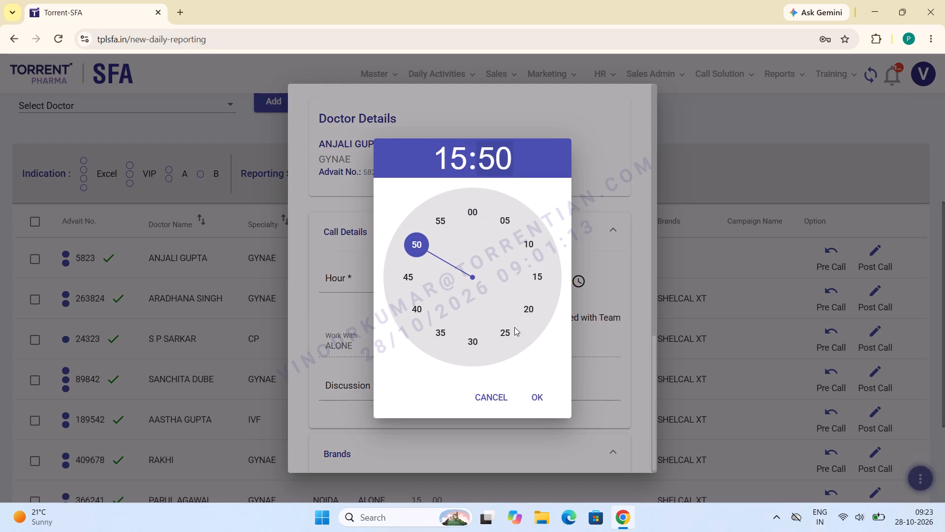
{"action": "left_click", "coordinate": [537, 397]}
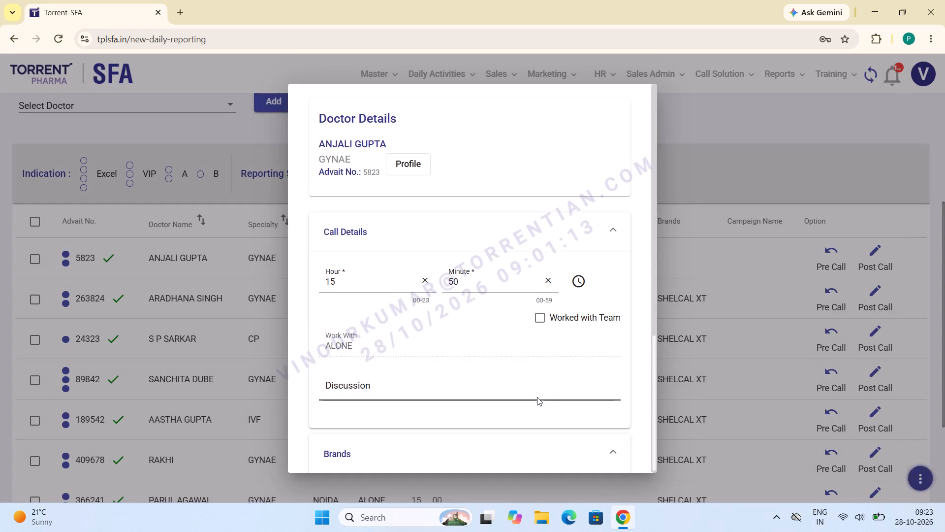
Add SHELCAL XT as the brand for the first listed GYNAE doctor and submit the visit details.
{"action": "left_click", "coordinate": [655, 467]}
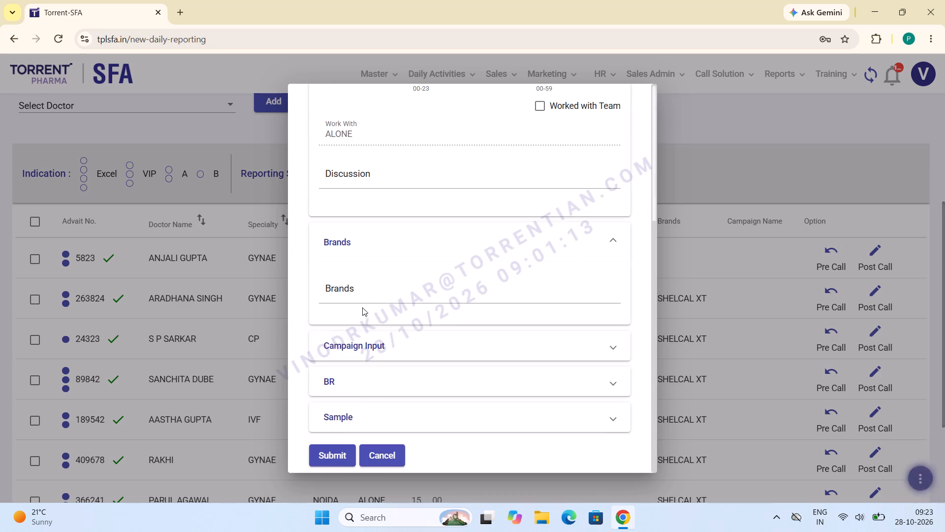
{"action": "left_click", "coordinate": [353, 288]}
{"action": "type", "text": "she"}
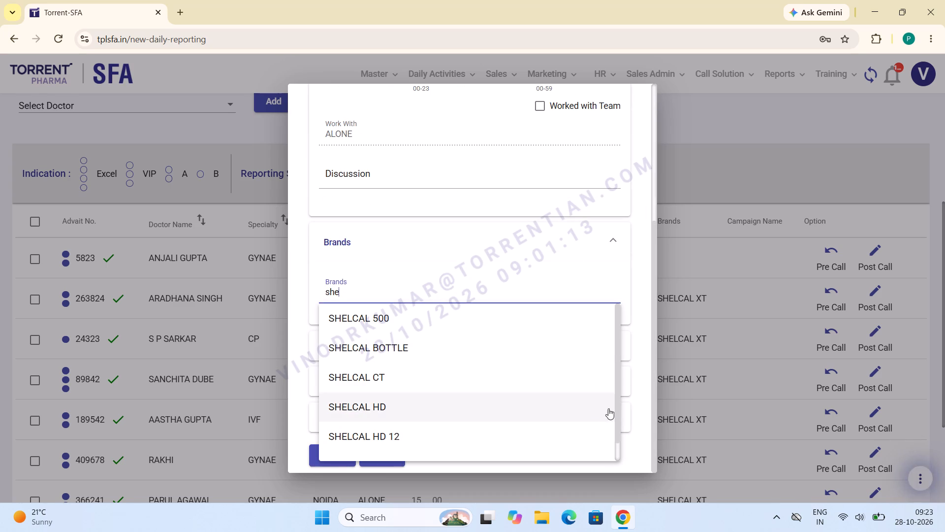
{"action": "left_click", "coordinate": [619, 456]}
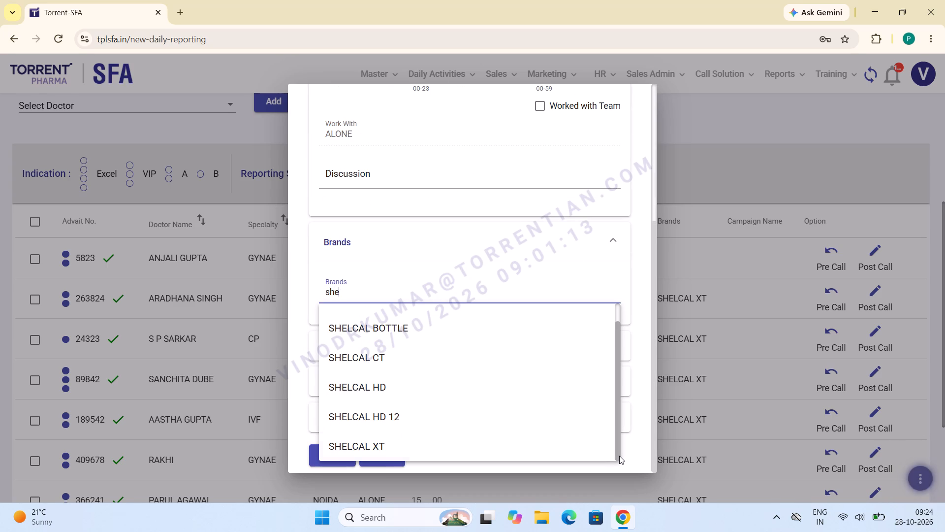
{"action": "left_click", "coordinate": [389, 450]}
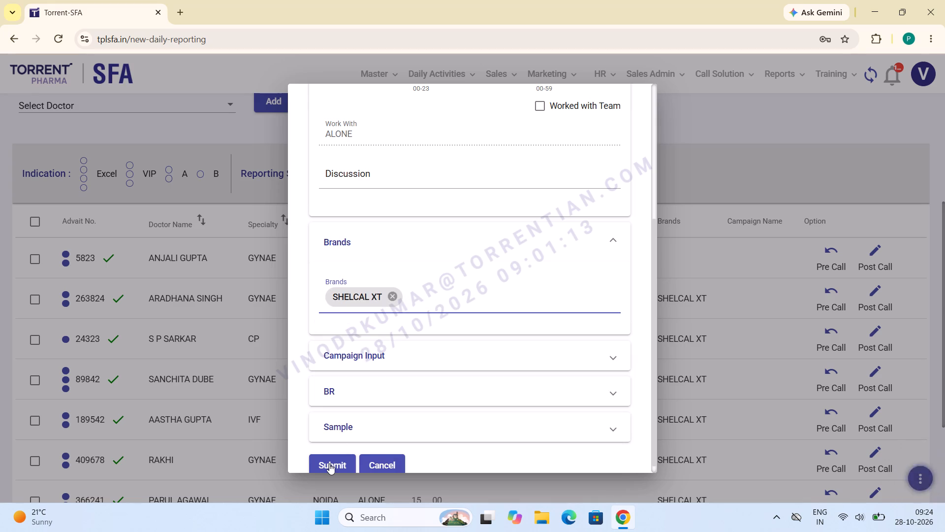
{"action": "left_click", "coordinate": [330, 464]}
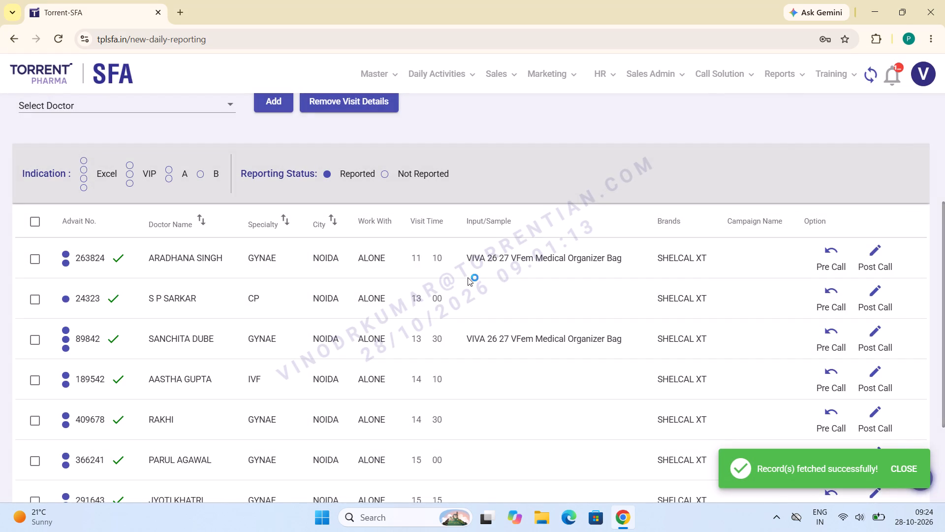
Review the visit times, input items and brands of all reported doctors through the end of the list.
{"action": "key", "text": "Down"}
{"action": "key", "text": "Down"}
{"action": "key", "text": "Down"}
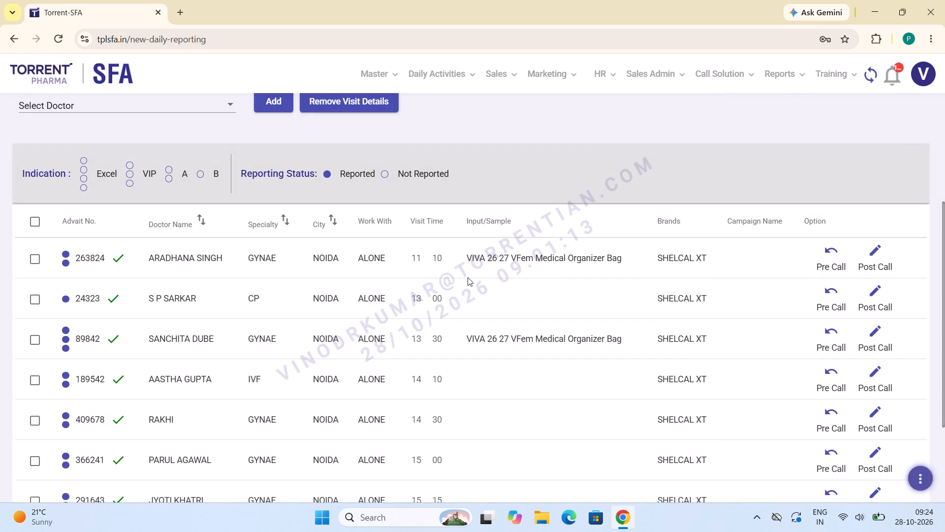
{"action": "left_click", "coordinate": [568, 314]}
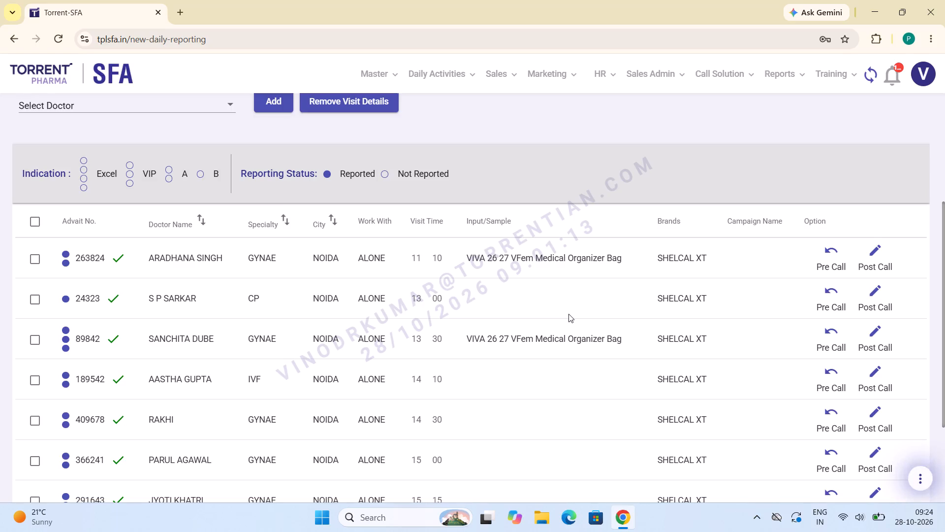
{"action": "key", "text": "Down"}
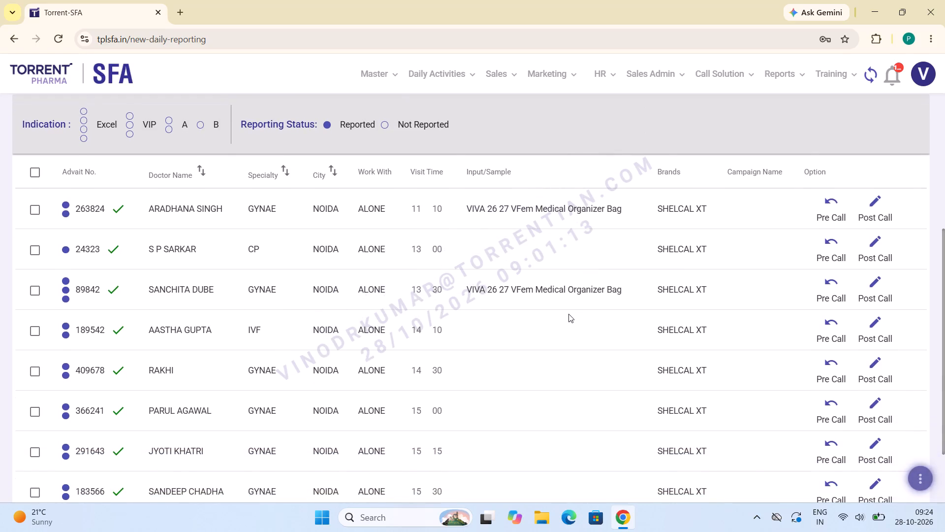
{"action": "key", "text": "Down"}
{"action": "key", "text": "Down"}
{"action": "key", "text": "Down"}
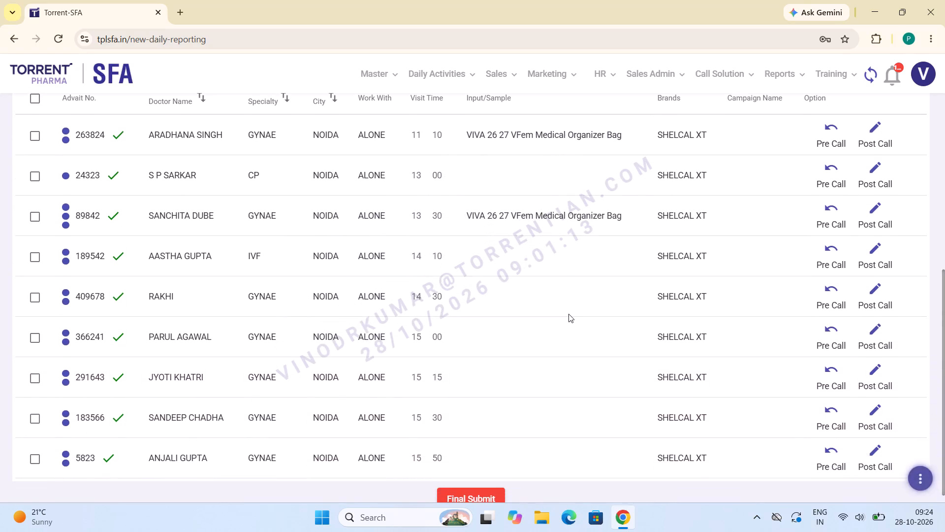
{"action": "key", "text": "Down"}
{"action": "key", "text": "Down"}
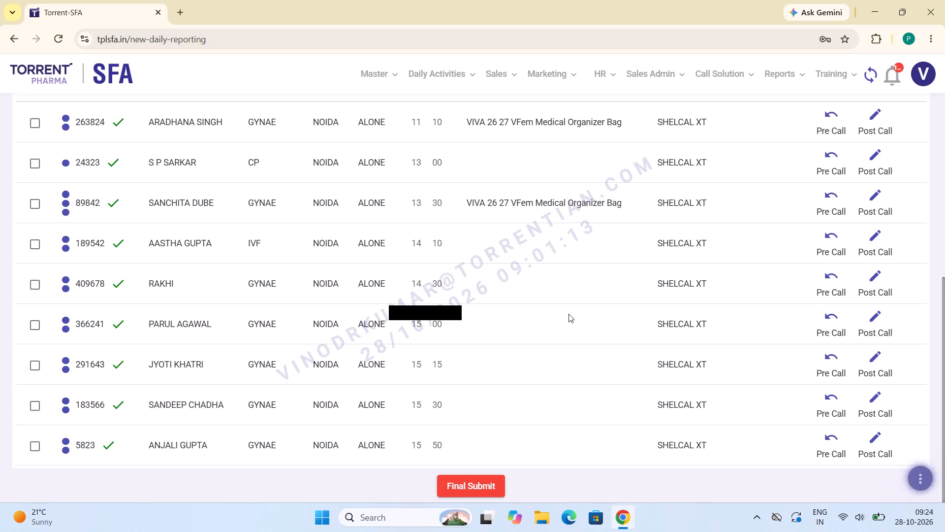
Open chemist reporting for the day and submit VANSH MEDICOS NOIDA as a reported chemist.
{"action": "left_click", "coordinate": [919, 480]}
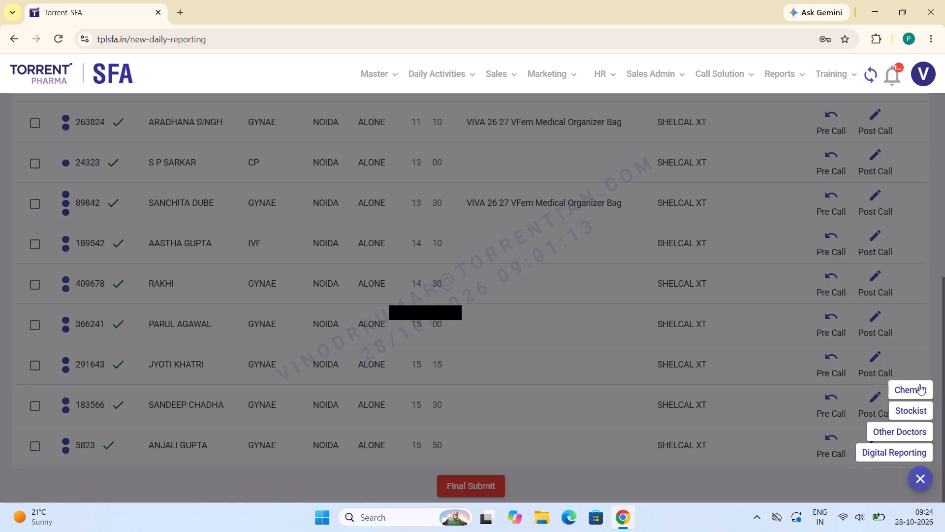
{"action": "left_click", "coordinate": [918, 386]}
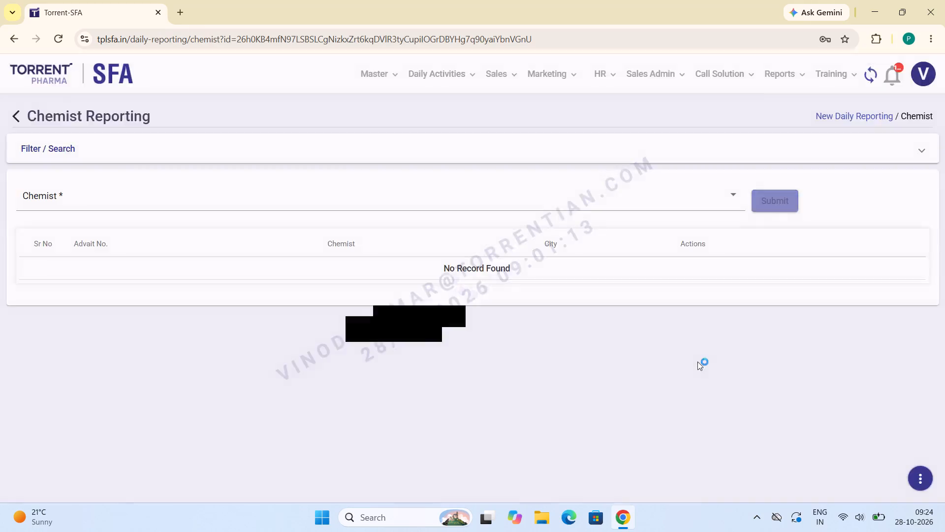
{"action": "left_click", "coordinate": [246, 202]}
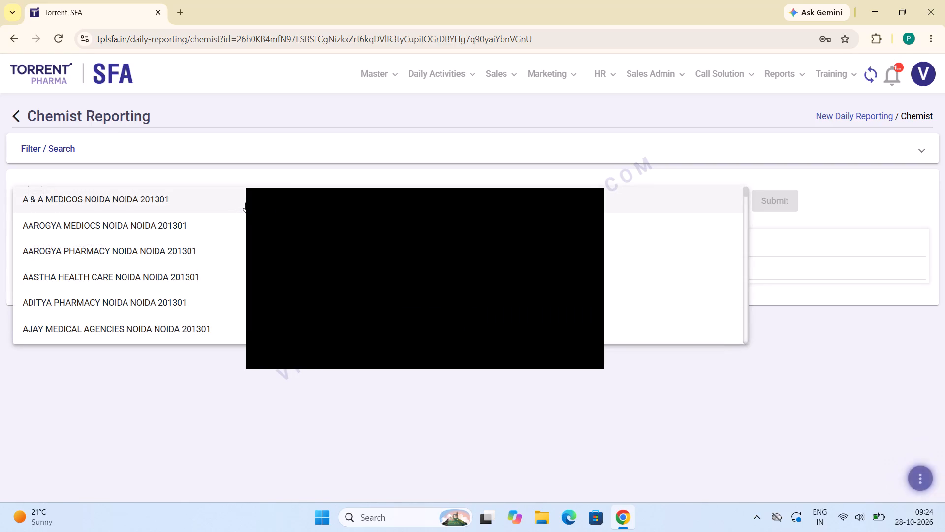
{"action": "type", "text": "van"}
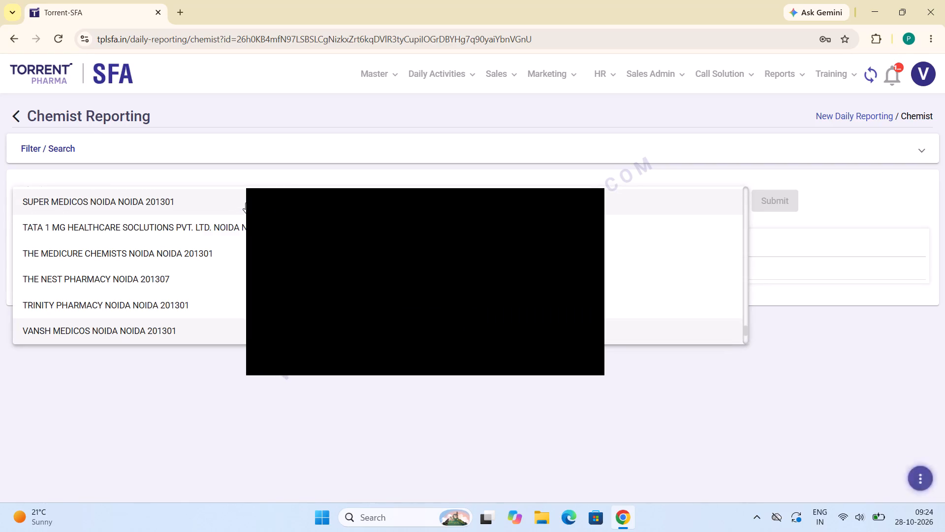
{"action": "left_click", "coordinate": [117, 332]}
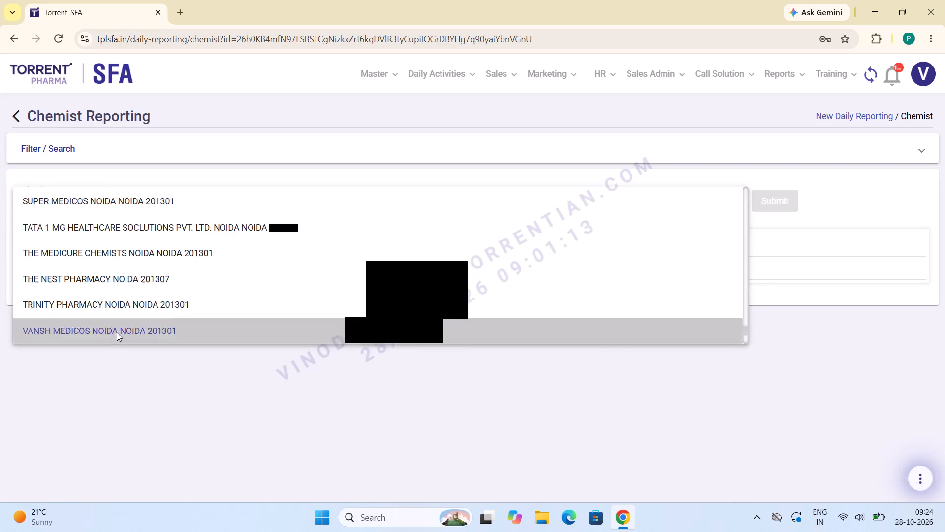
{"action": "left_click", "coordinate": [786, 199]}
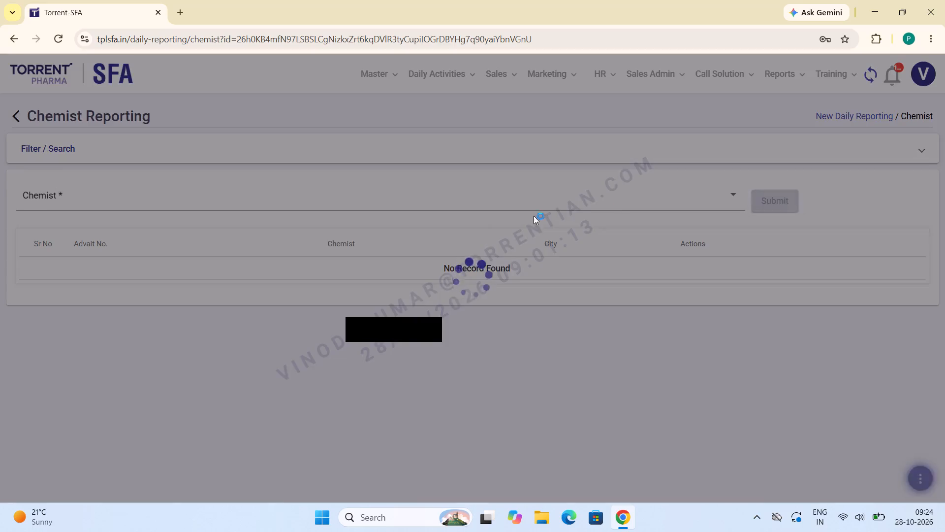
Add BHARAT MEDICAL STORE NOIDA to the day's reported chemists and submit it.
{"action": "left_click", "coordinate": [129, 205]}
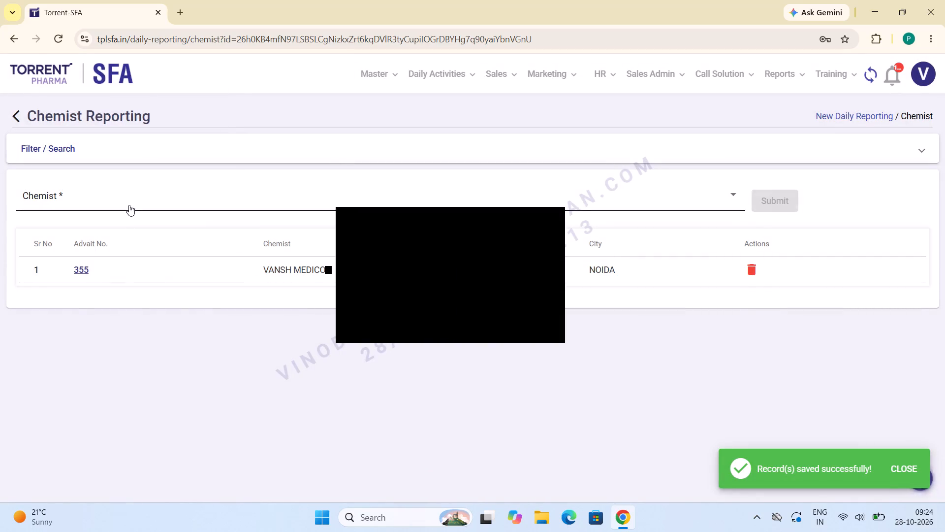
{"action": "type", "text": "bh"}
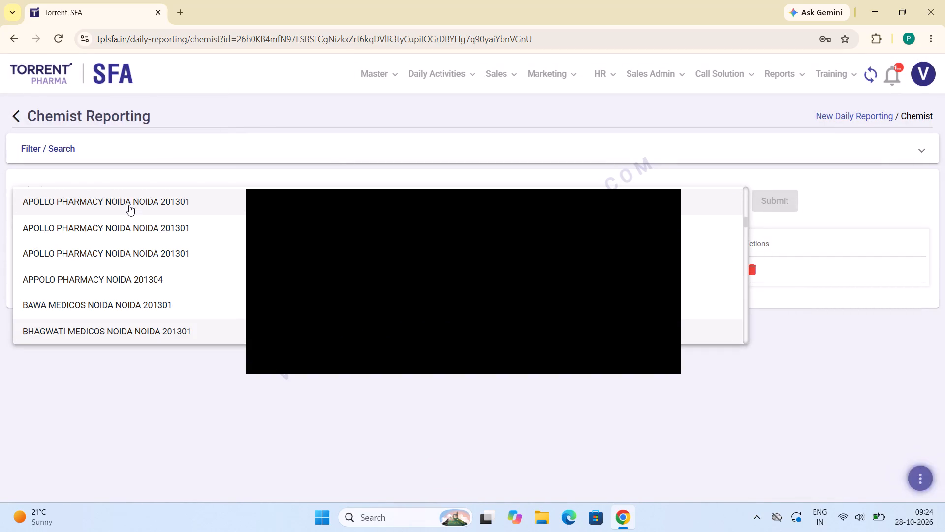
{"action": "key", "text": "Down"}
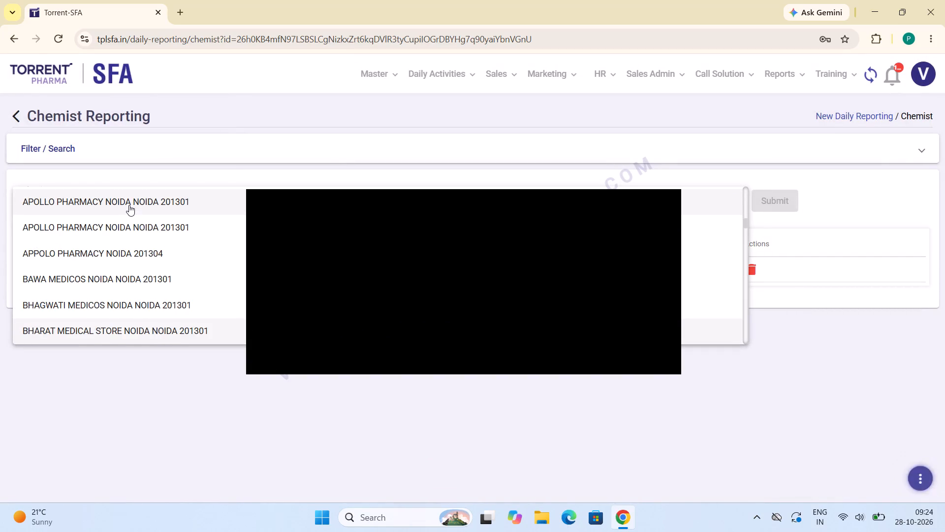
{"action": "left_click", "coordinate": [124, 333]}
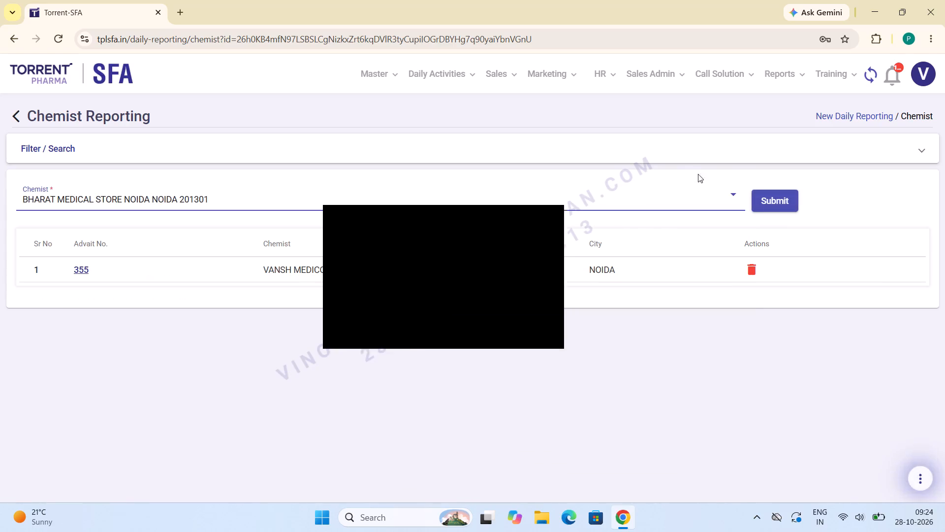
{"action": "left_click", "coordinate": [779, 198]}
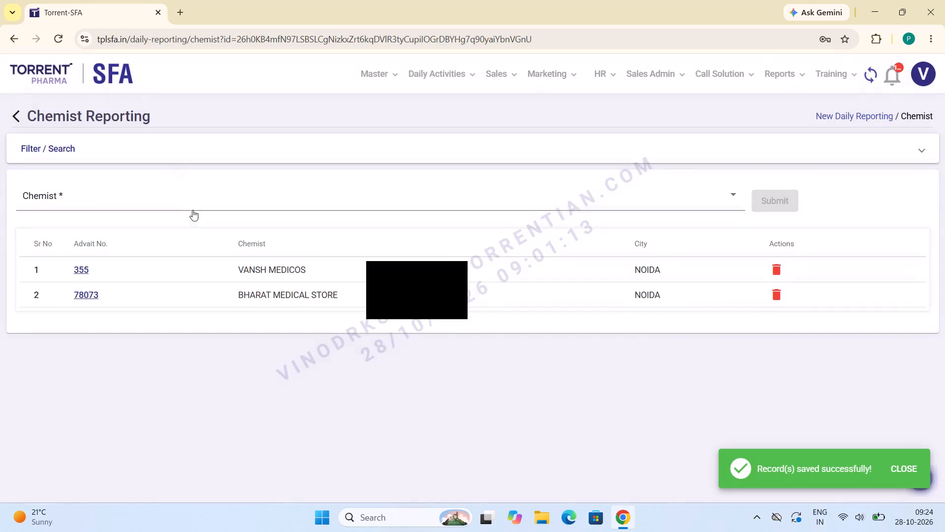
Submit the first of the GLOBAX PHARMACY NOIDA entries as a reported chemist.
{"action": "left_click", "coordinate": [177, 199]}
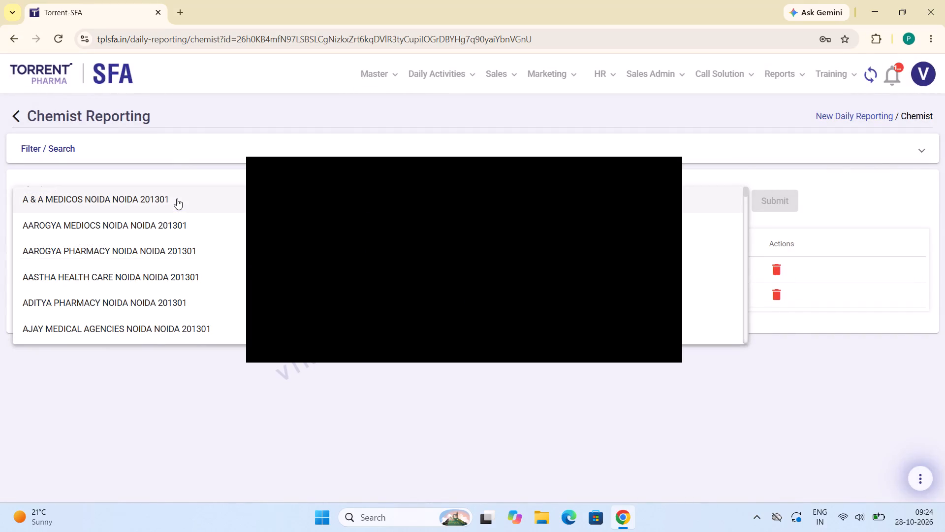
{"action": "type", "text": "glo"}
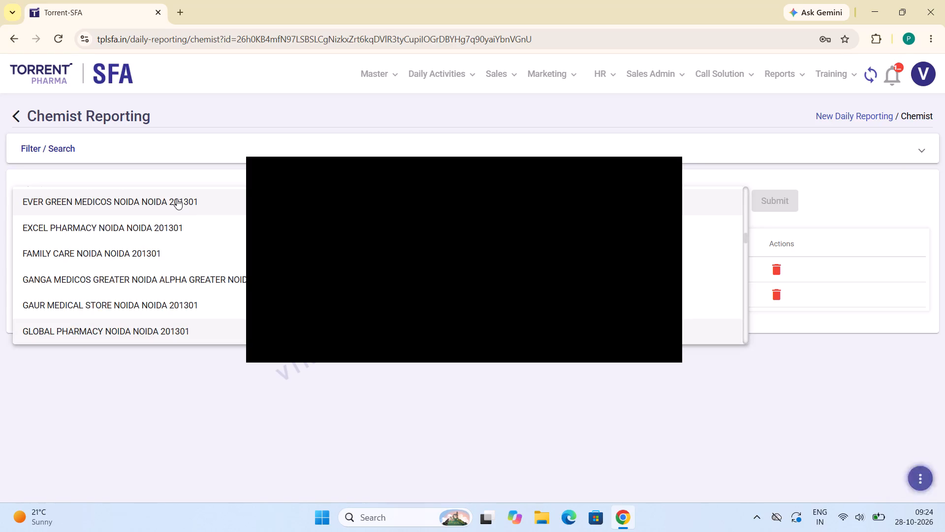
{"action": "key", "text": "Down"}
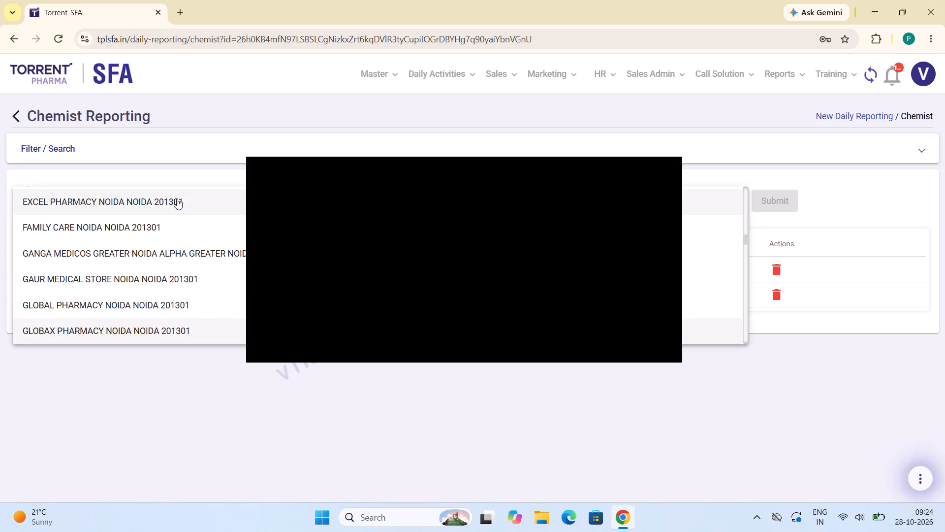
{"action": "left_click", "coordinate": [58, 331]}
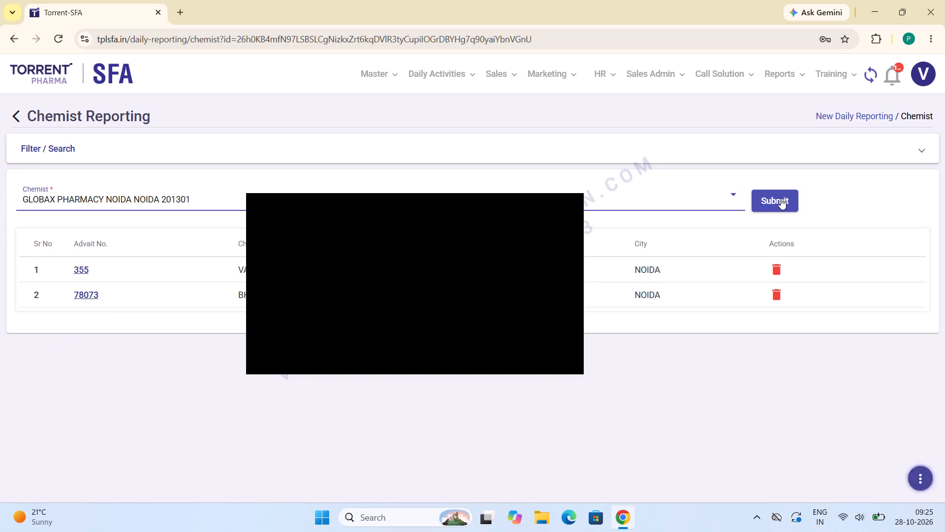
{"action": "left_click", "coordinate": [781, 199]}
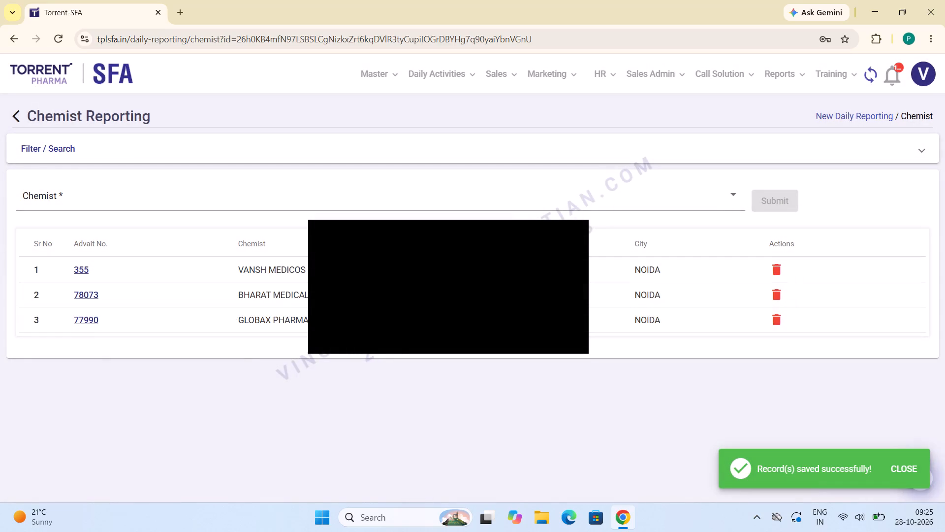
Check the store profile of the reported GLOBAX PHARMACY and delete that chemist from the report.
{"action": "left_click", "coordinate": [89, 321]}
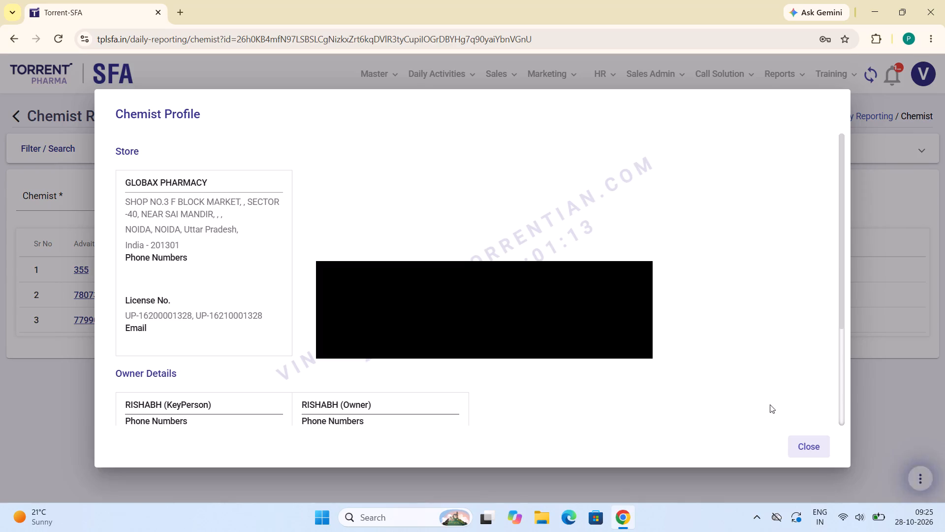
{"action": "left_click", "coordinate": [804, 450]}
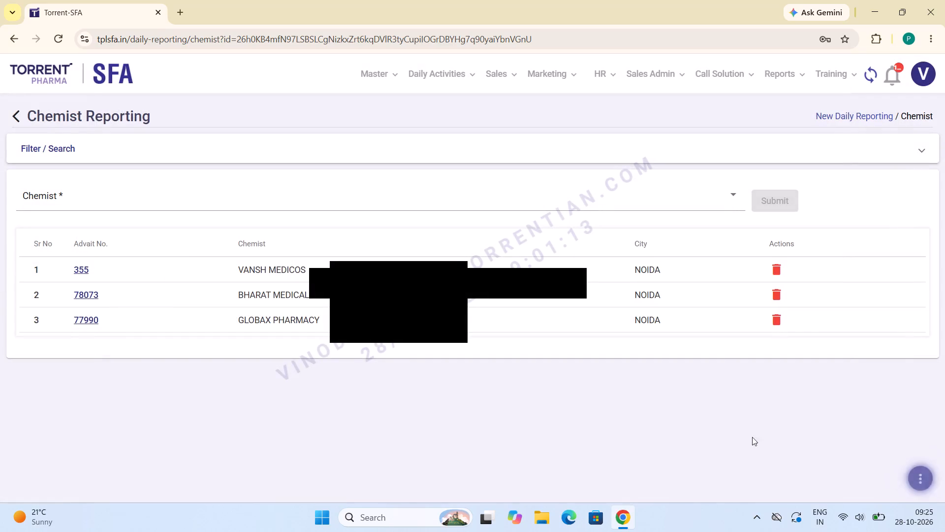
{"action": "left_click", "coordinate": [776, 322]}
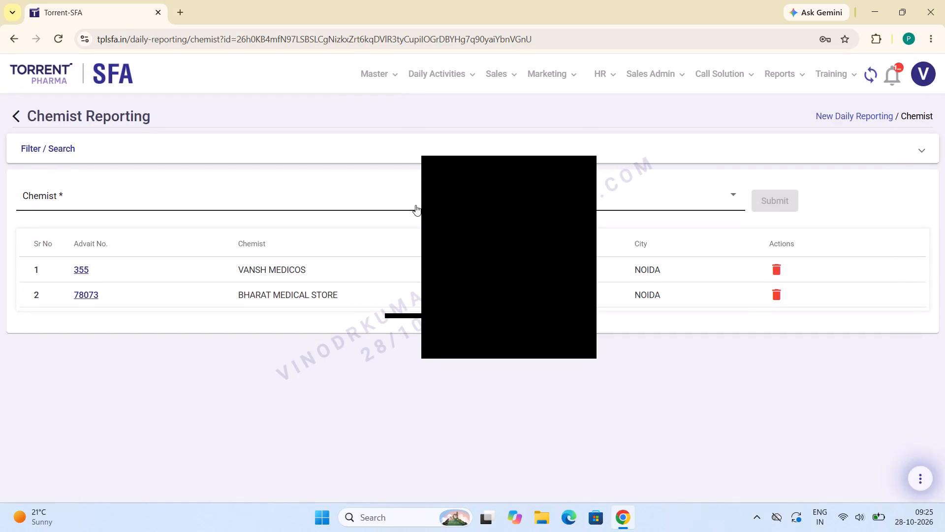
Submit the second GLOBAX PHARMACY NOIDA entry as a reported chemist and check its store profile.
{"action": "left_click", "coordinate": [415, 205]}
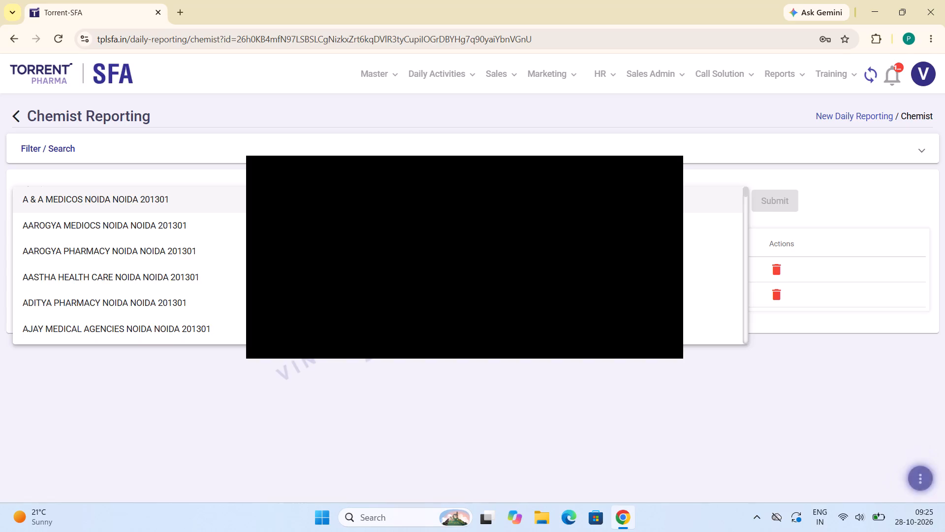
{"action": "type", "text": "globa"}
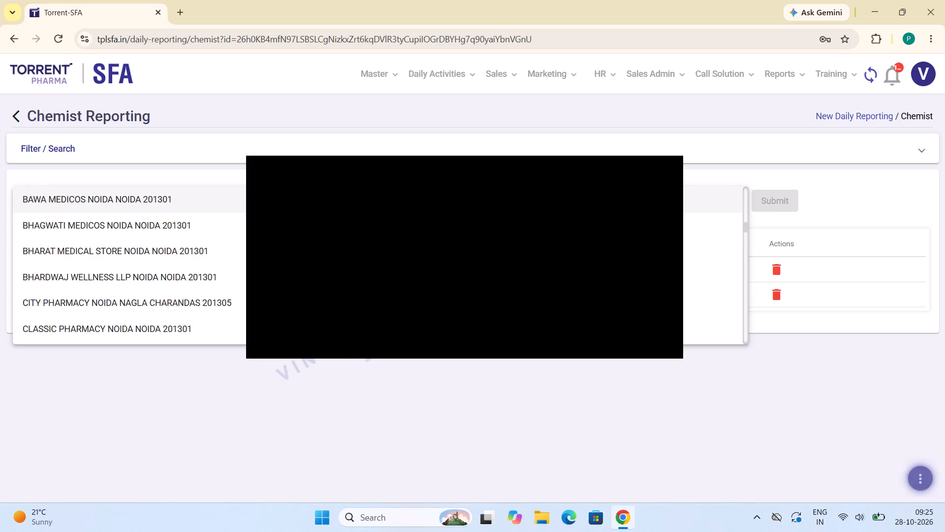
{"action": "type", "text": "glo"}
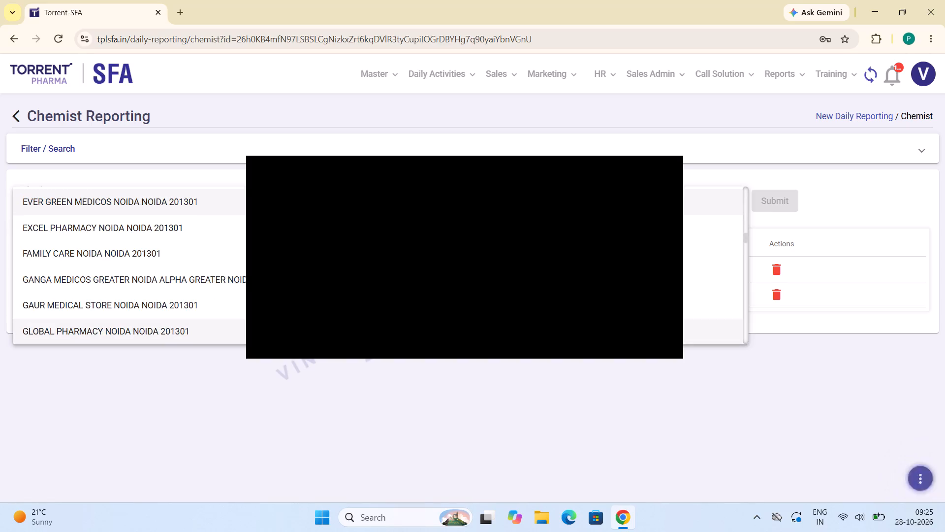
{"action": "key", "text": "Down"}
{"action": "key", "text": "Down"}
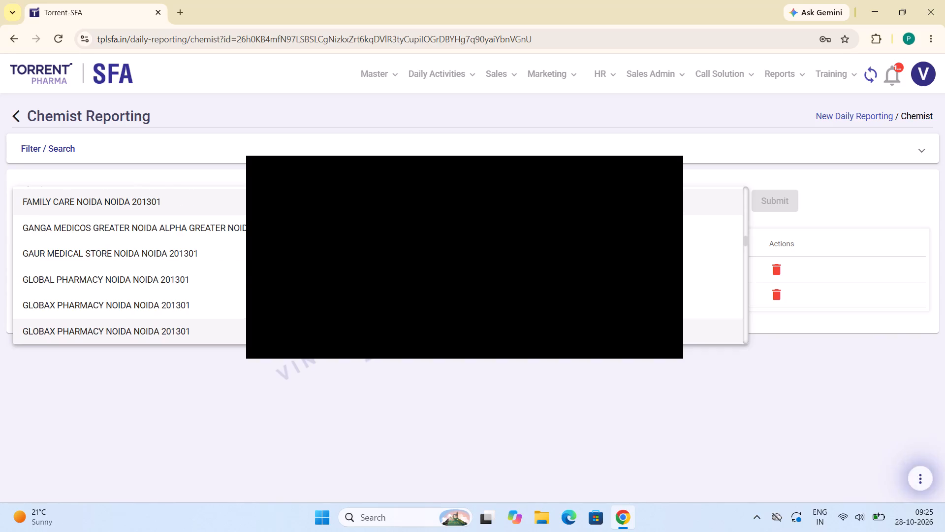
{"action": "left_click", "coordinate": [248, 332]}
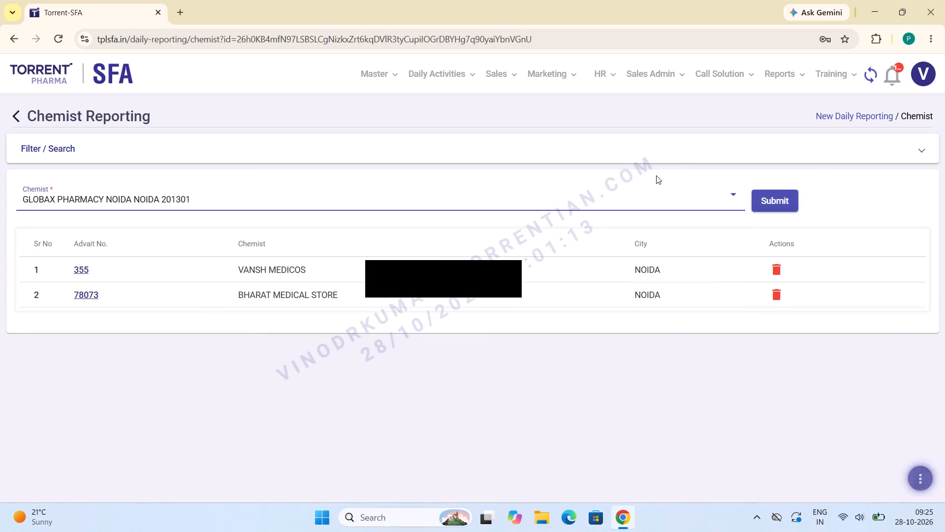
{"action": "left_click", "coordinate": [787, 195]}
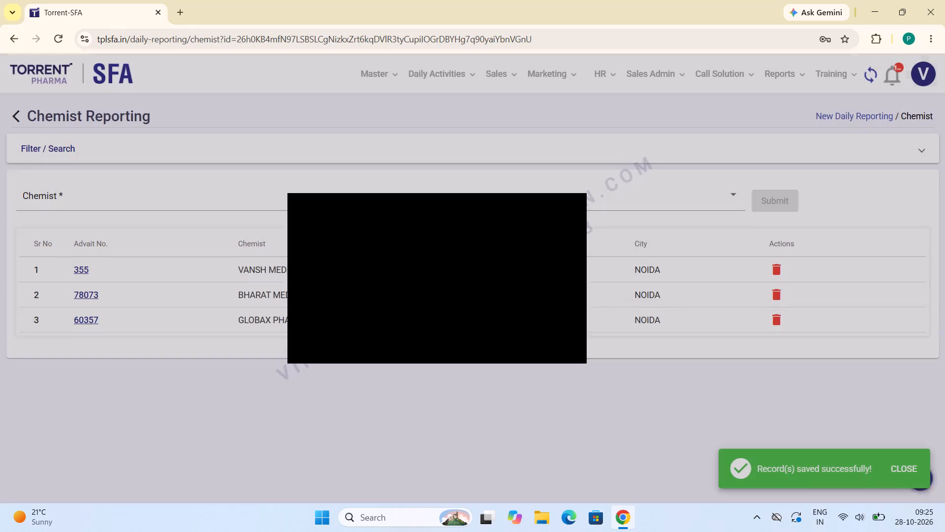
{"action": "left_click", "coordinate": [93, 321]}
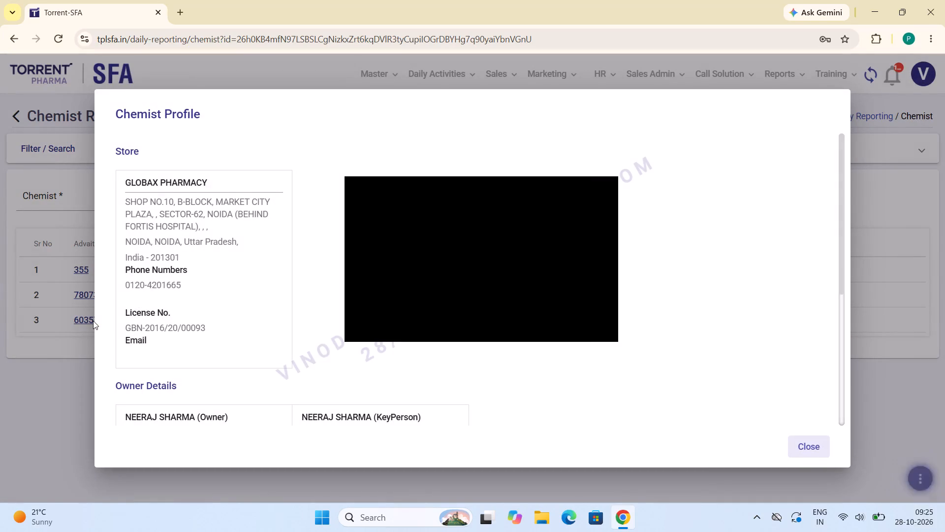
{"action": "left_click", "coordinate": [809, 444]}
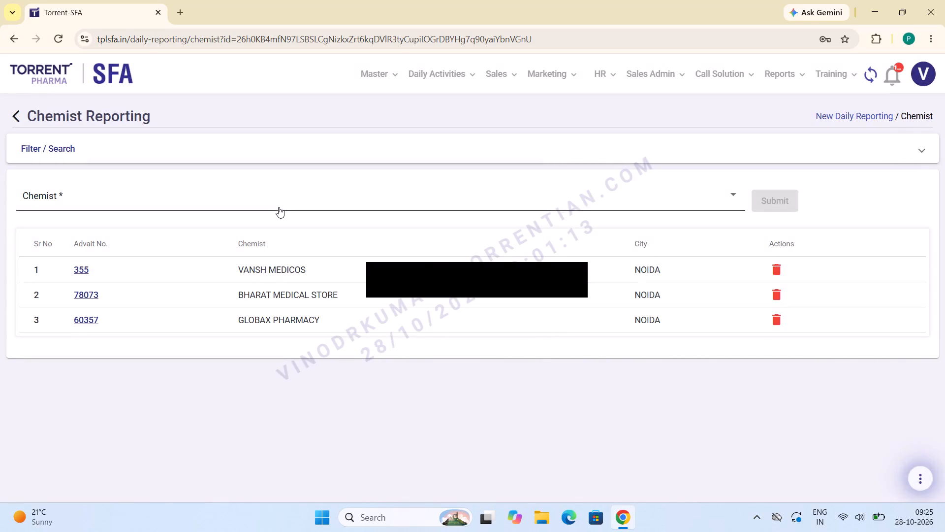
Add RADIANCE HEALTHCARE PHARMACY NOIDA KHORA GAON to the day's reported chemists and submit it.
{"action": "left_click", "coordinate": [256, 204]}
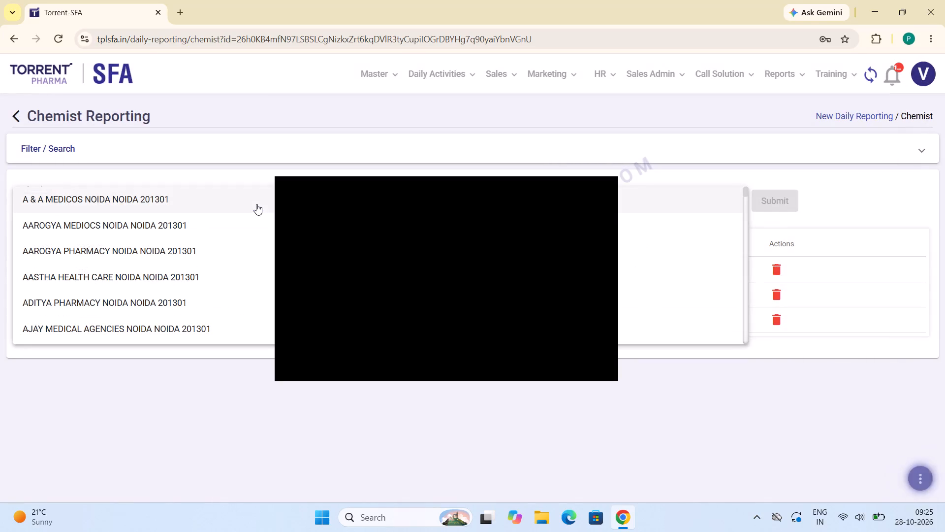
{"action": "type", "text": "rad"}
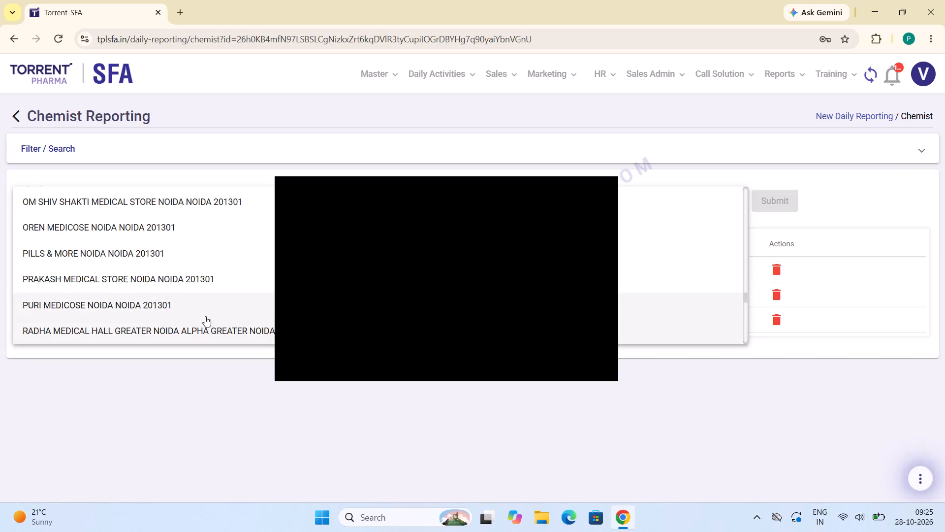
{"action": "key", "text": "Down"}
{"action": "key", "text": "Down"}
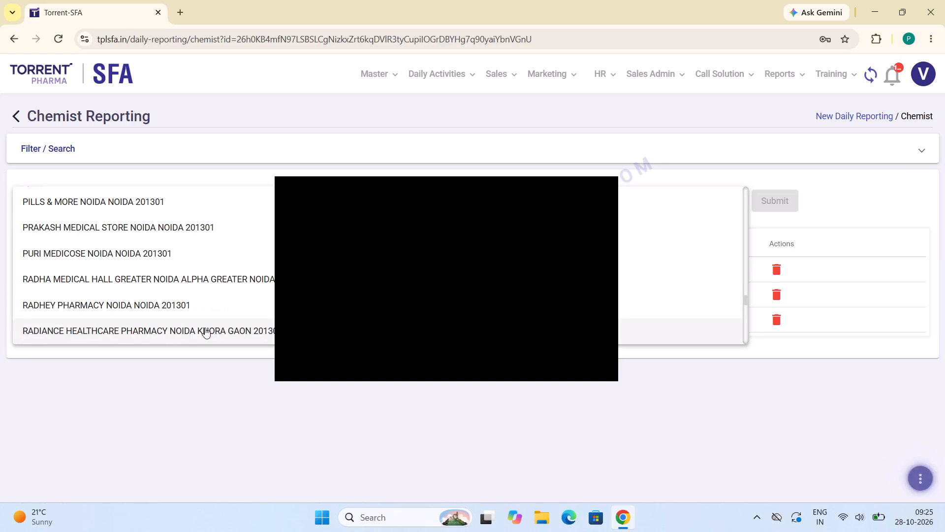
{"action": "left_click", "coordinate": [205, 328]}
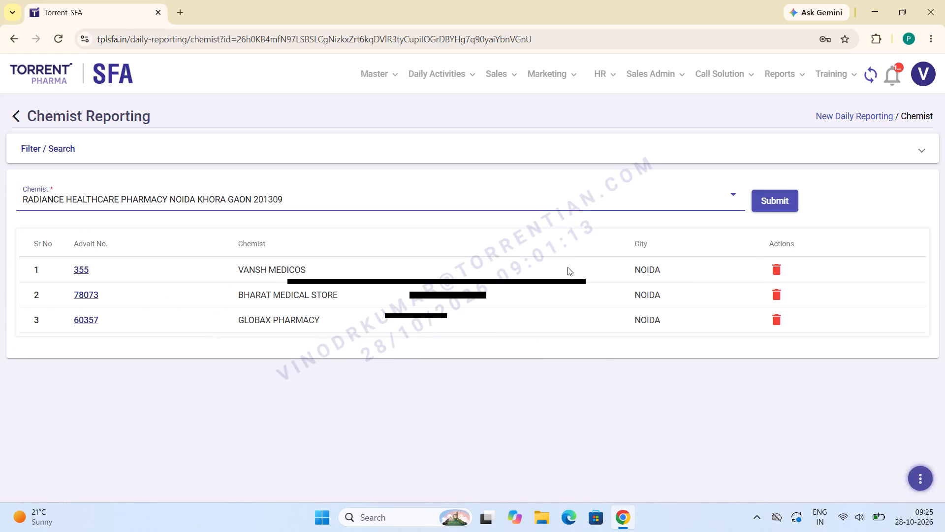
{"action": "left_click", "coordinate": [773, 202]}
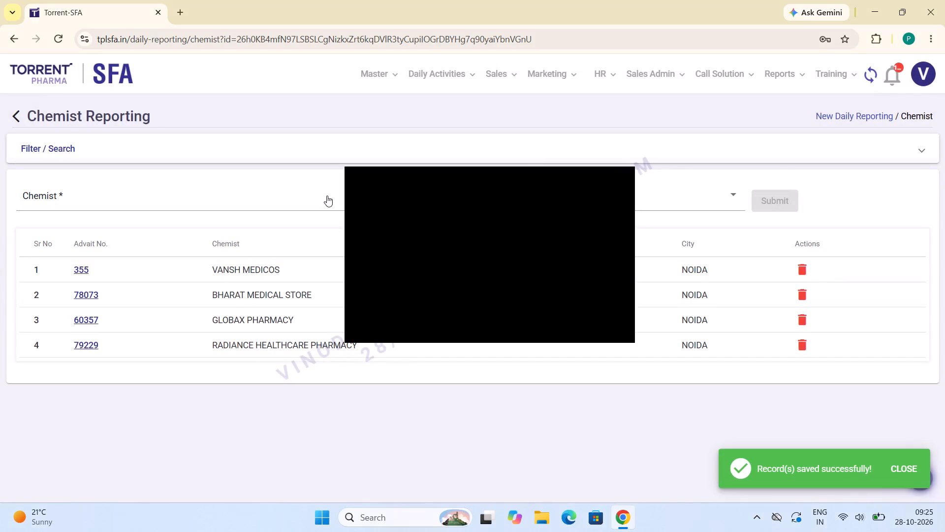
Add K V PHARMACY NOIDA to the day's reported chemists and submit it.
{"action": "left_click", "coordinate": [189, 204]}
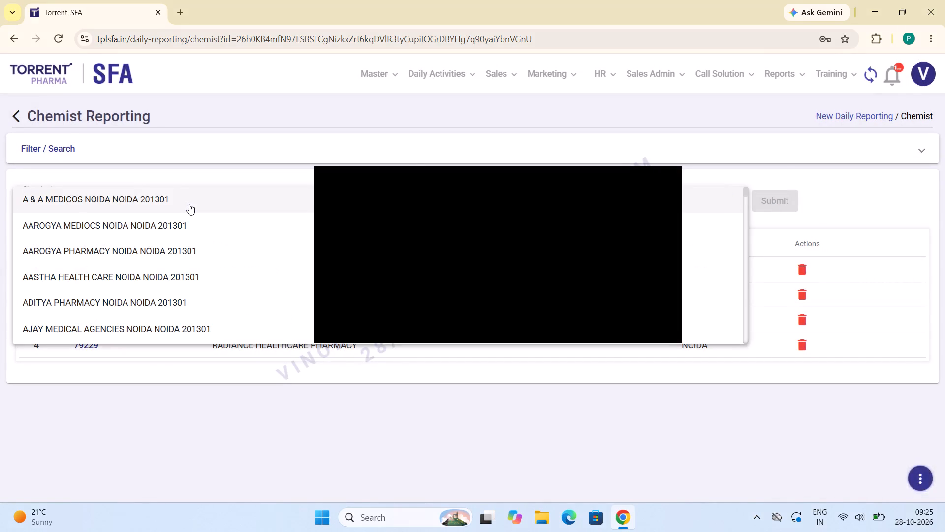
{"action": "type", "text": "kv"}
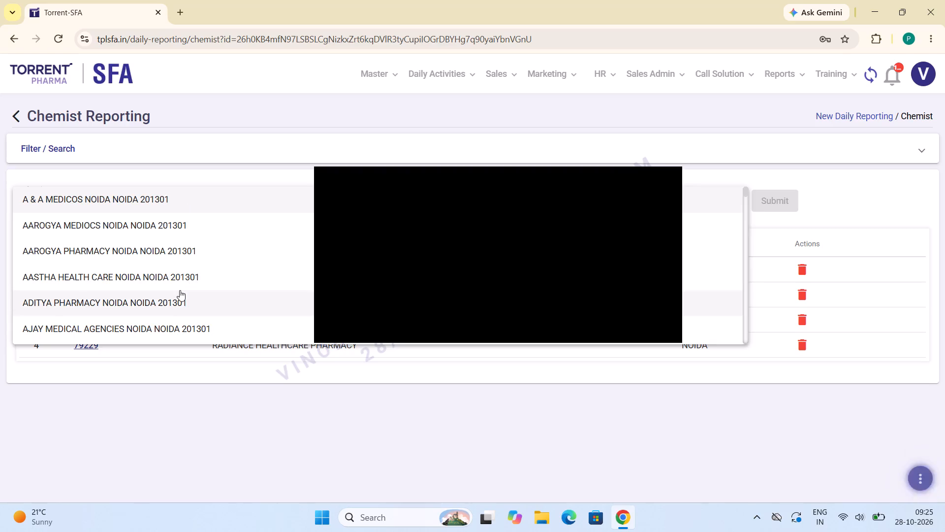
{"action": "key", "text": "k"}
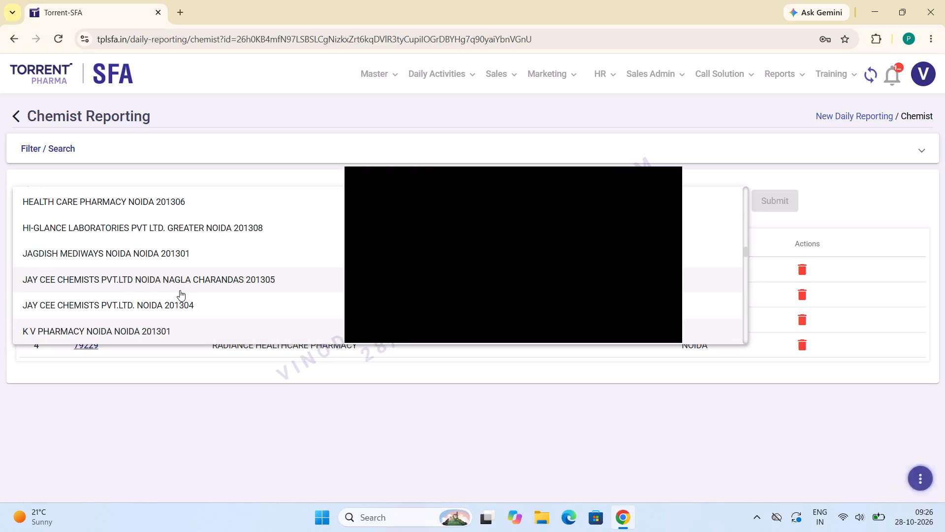
{"action": "left_click", "coordinate": [141, 329]}
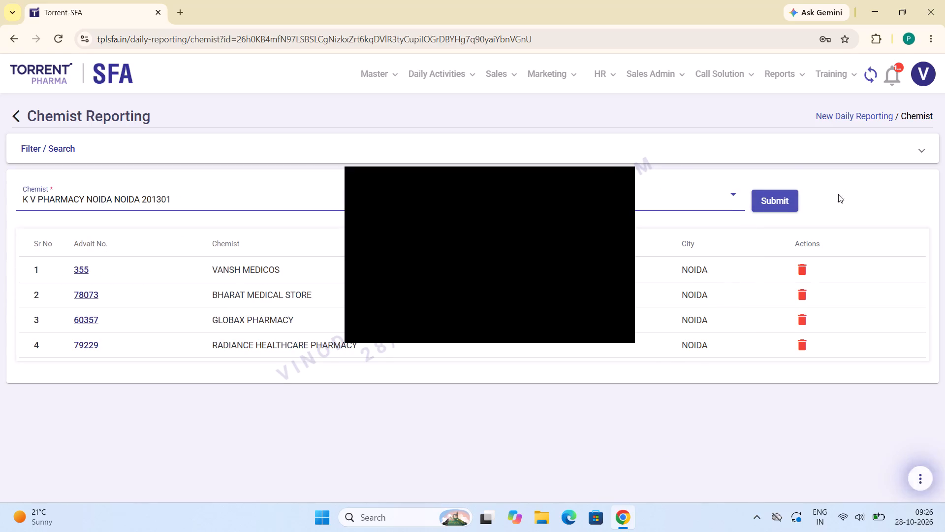
{"action": "left_click", "coordinate": [778, 202]}
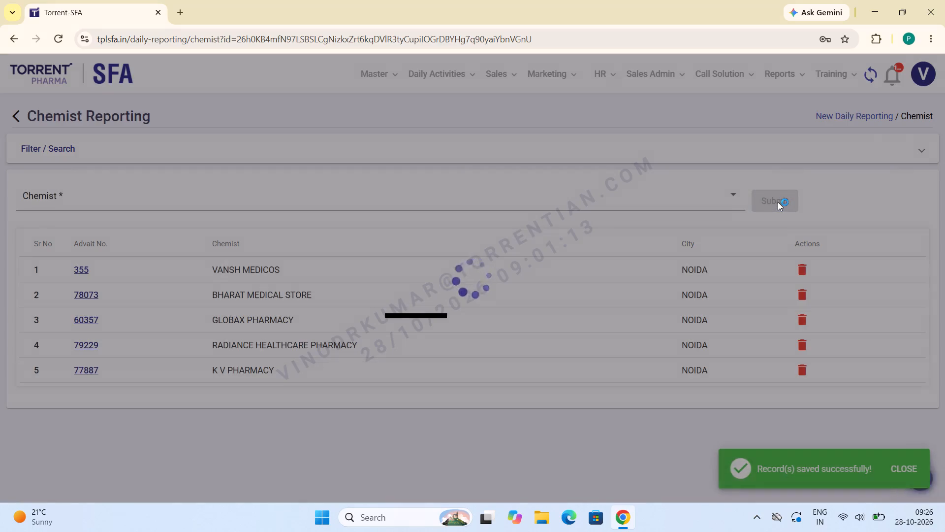
Add OREN MEDICOSE NOIDA to the day's reported chemists and submit it.
{"action": "type", "text": "or"}
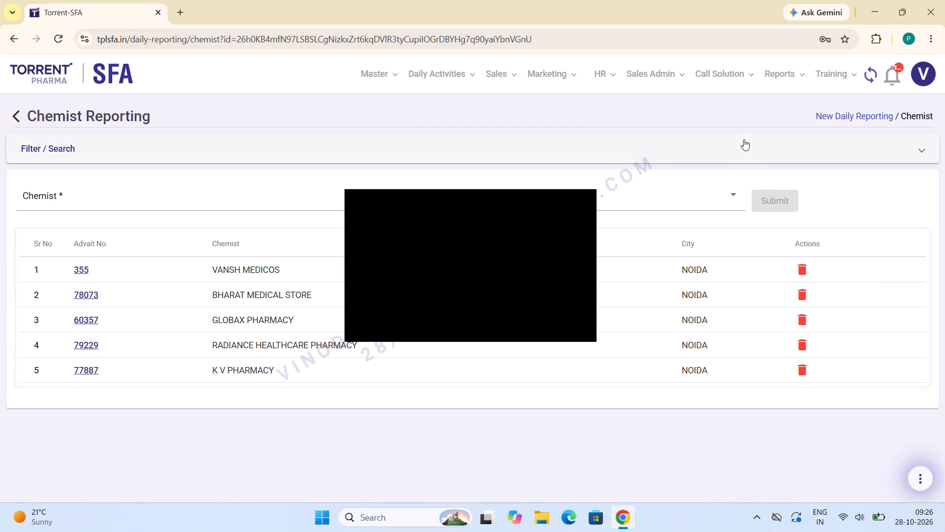
{"action": "left_click", "coordinate": [607, 203]}
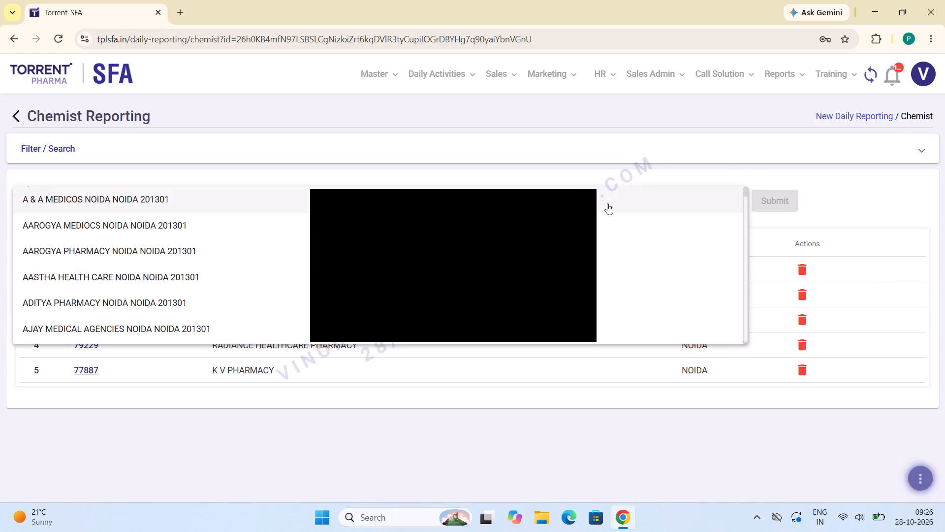
{"action": "type", "text": "or"}
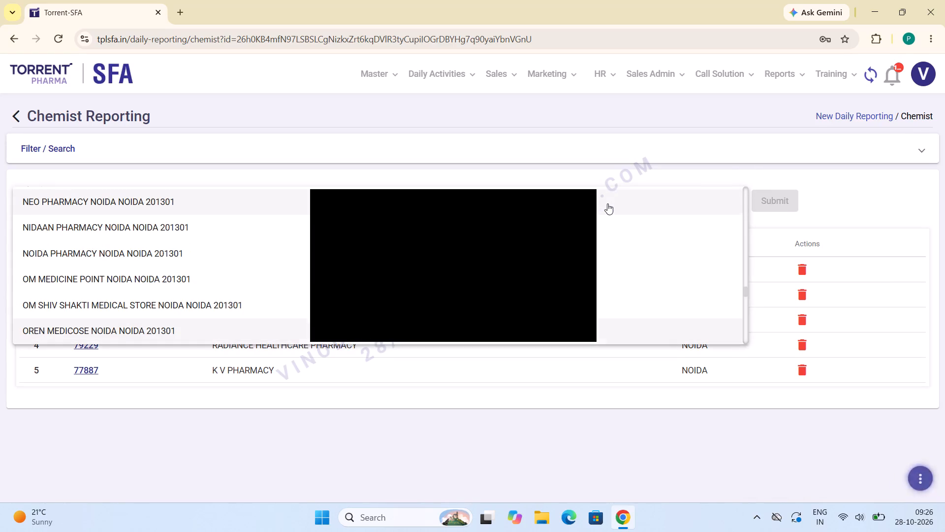
{"action": "left_click", "coordinate": [129, 335]}
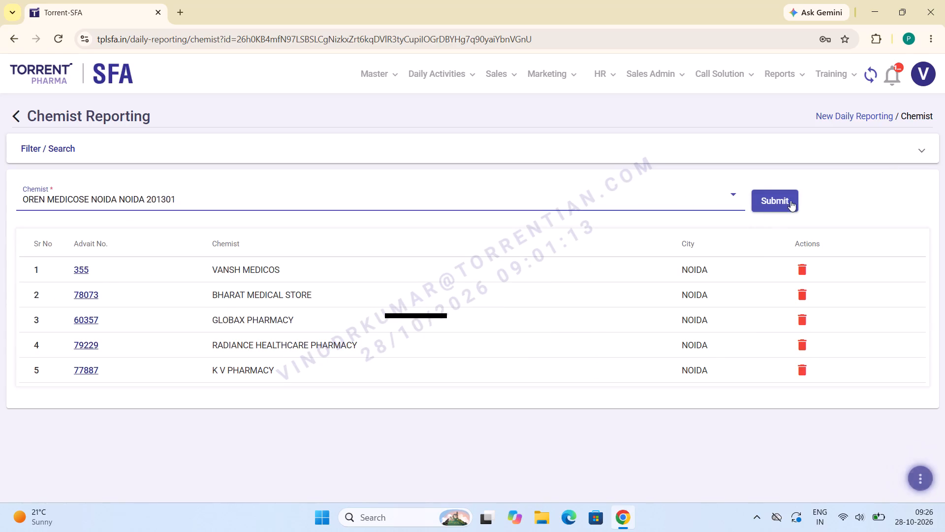
{"action": "left_click", "coordinate": [789, 194]}
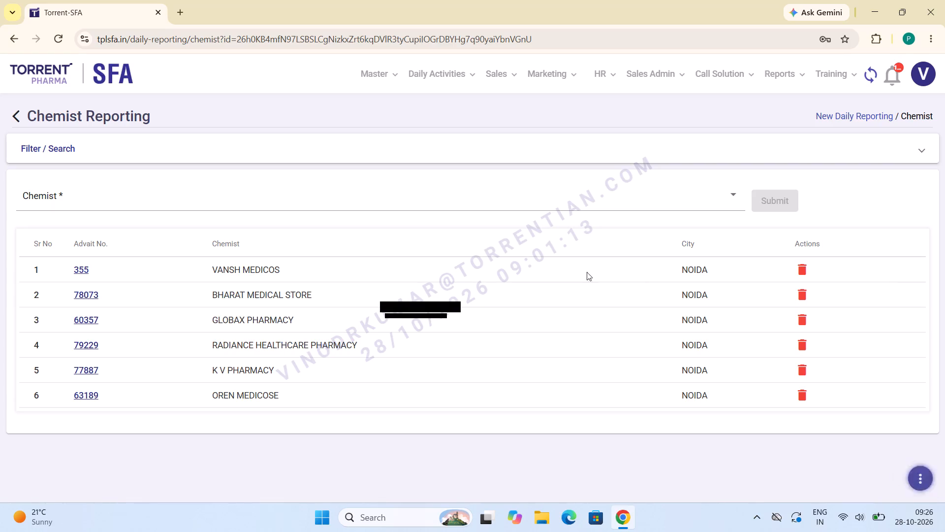
{"action": "left_click", "coordinate": [575, 468]}
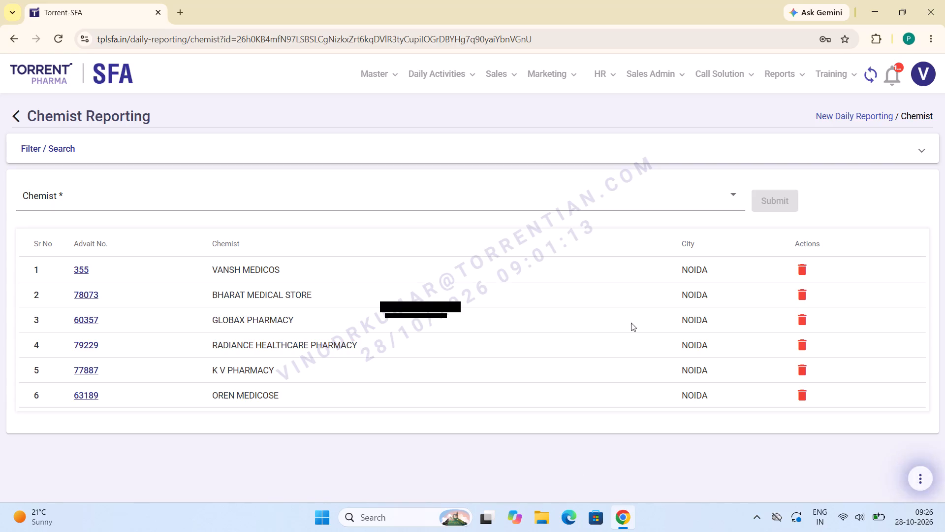
Return to New Daily Reporting for 22/10/2026 and start the report's final submission, confirming it.
{"action": "left_click", "coordinate": [861, 120]}
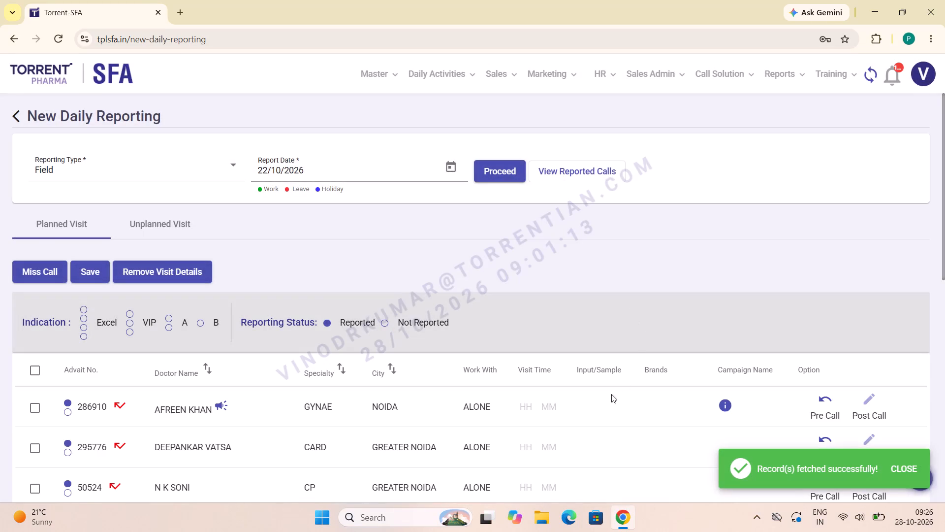
{"action": "left_click", "coordinate": [563, 322]}
{"action": "key", "text": "Down"}
{"action": "key", "text": "Down"}
{"action": "key", "text": "Down"}
{"action": "key", "text": "Down"}
{"action": "key", "text": "Down"}
{"action": "key", "text": "Down"}
{"action": "key", "text": "Down"}
{"action": "key", "text": "Down"}
{"action": "key", "text": "Down"}
{"action": "key", "text": "Down"}
{"action": "key", "text": "Down"}
{"action": "key", "text": "Down"}
{"action": "key", "text": "Down"}
{"action": "key", "text": "Down"}
{"action": "key", "text": "Down"}
{"action": "key", "text": "Down"}
{"action": "key", "text": "Down"}
{"action": "key", "text": "Down"}
{"action": "key", "text": "Down"}
{"action": "key", "text": "Down"}
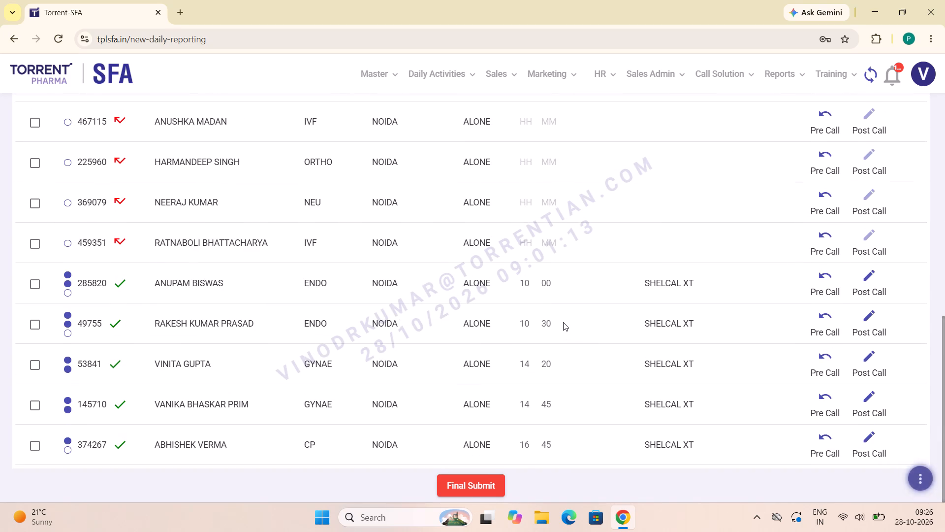
{"action": "left_click", "coordinate": [465, 486]}
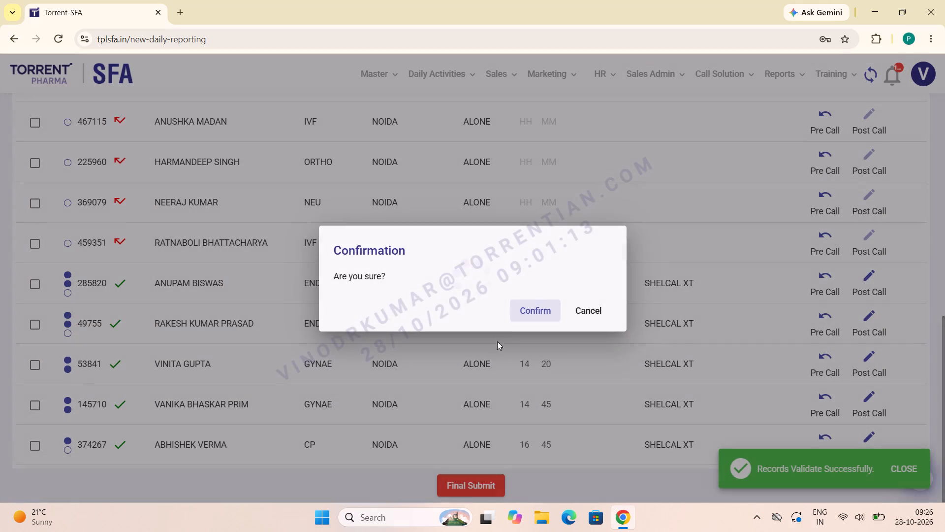
{"action": "left_click", "coordinate": [528, 314]}
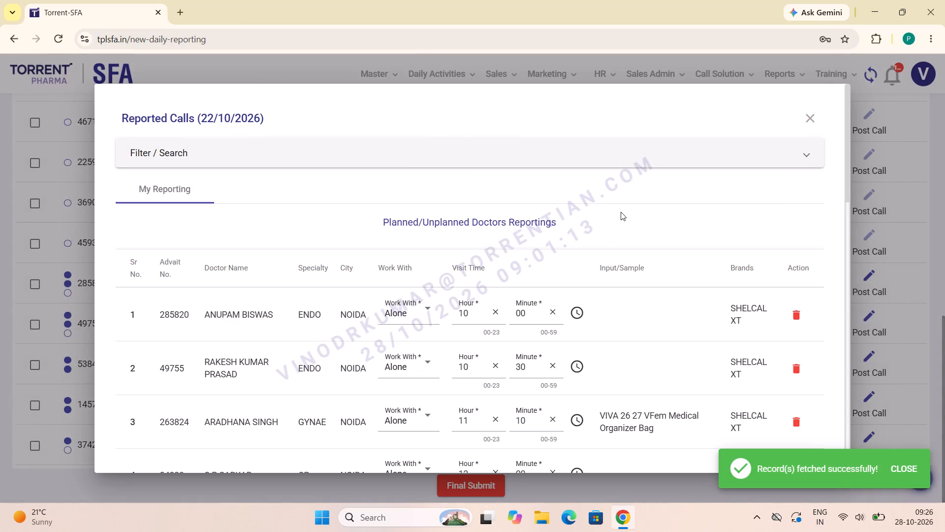
Review the reported calls for 22/10/2026, checking the doctors' visit times, inputs and brands as well as the chemist list.
{"action": "left_click", "coordinate": [621, 212]}
{"action": "key", "text": "Down"}
{"action": "key", "text": "Down"}
{"action": "key", "text": "Down"}
{"action": "key", "text": "Down"}
{"action": "key", "text": "Down"}
{"action": "key", "text": "Down"}
{"action": "key", "text": "Down"}
{"action": "key", "text": "Down"}
{"action": "key", "text": "Down"}
{"action": "key", "text": "Down"}
{"action": "key", "text": "Down"}
{"action": "key", "text": "Down"}
{"action": "key", "text": "Down"}
{"action": "key", "text": "Down"}
{"action": "key", "text": "Down"}
{"action": "key", "text": "Down"}
{"action": "key", "text": "Down"}
{"action": "key", "text": "Down"}
{"action": "key", "text": "Down"}
{"action": "key", "text": "Down"}
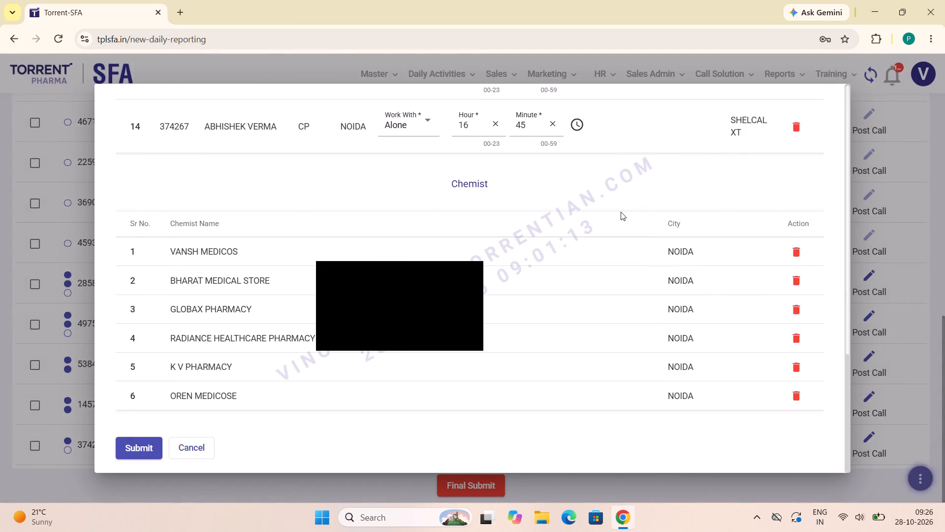
{"action": "key", "text": "Down"}
{"action": "left_click", "coordinate": [409, 171]}
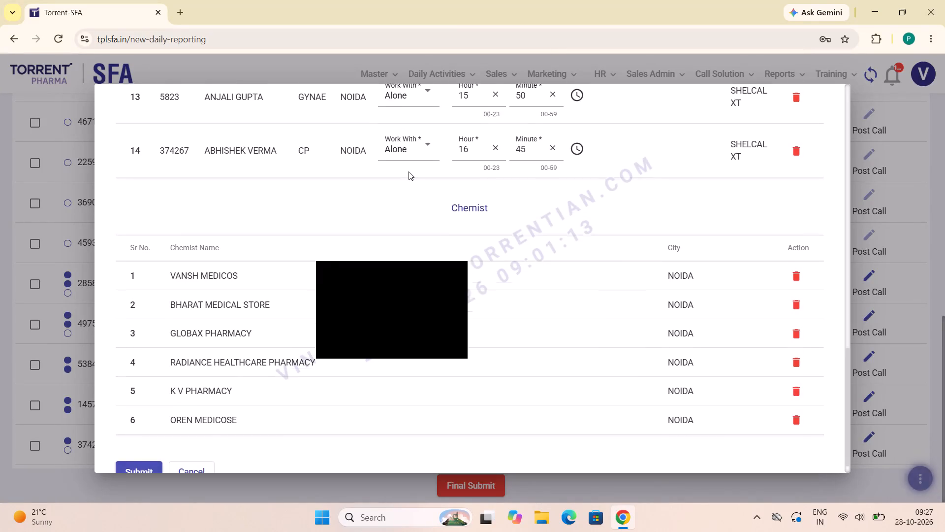
{"action": "key", "text": "Up"}
{"action": "key", "text": "Up"}
{"action": "key", "text": "Up"}
{"action": "key", "text": "Up"}
{"action": "key", "text": "Up"}
{"action": "key", "text": "Up"}
{"action": "key", "text": "Up"}
{"action": "key", "text": "Up"}
{"action": "key", "text": "Up"}
{"action": "key", "text": "Up"}
{"action": "key", "text": "Up"}
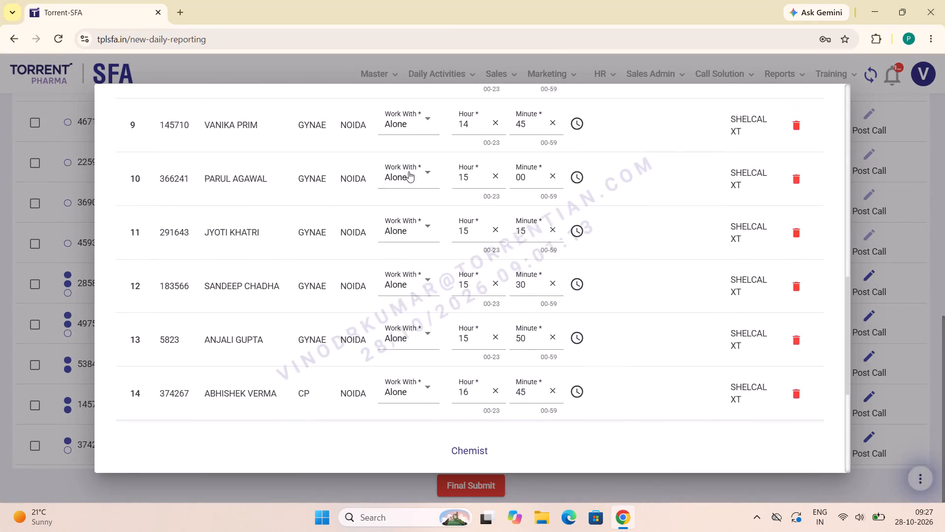
{"action": "key", "text": "Up"}
{"action": "key", "text": "Up"}
{"action": "key", "text": "Up"}
{"action": "key", "text": "Up"}
{"action": "key", "text": "Up"}
{"action": "key", "text": "Up"}
{"action": "key", "text": "Up"}
{"action": "key", "text": "Up"}
{"action": "key", "text": "Up"}
{"action": "key", "text": "Up"}
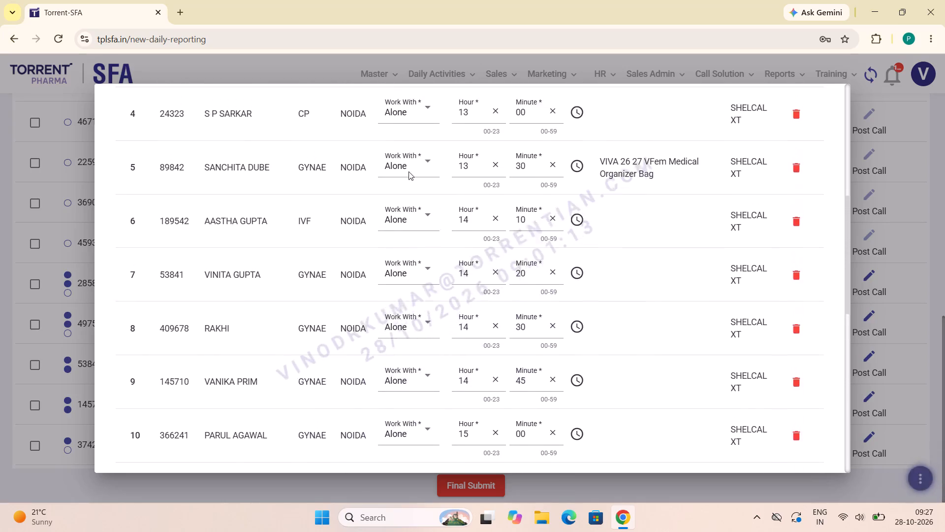
{"action": "key", "text": "Up"}
{"action": "key", "text": "Up"}
{"action": "key", "text": "Up"}
{"action": "key", "text": "Up"}
{"action": "key", "text": "Up"}
{"action": "key", "text": "Up"}
{"action": "key", "text": "Up"}
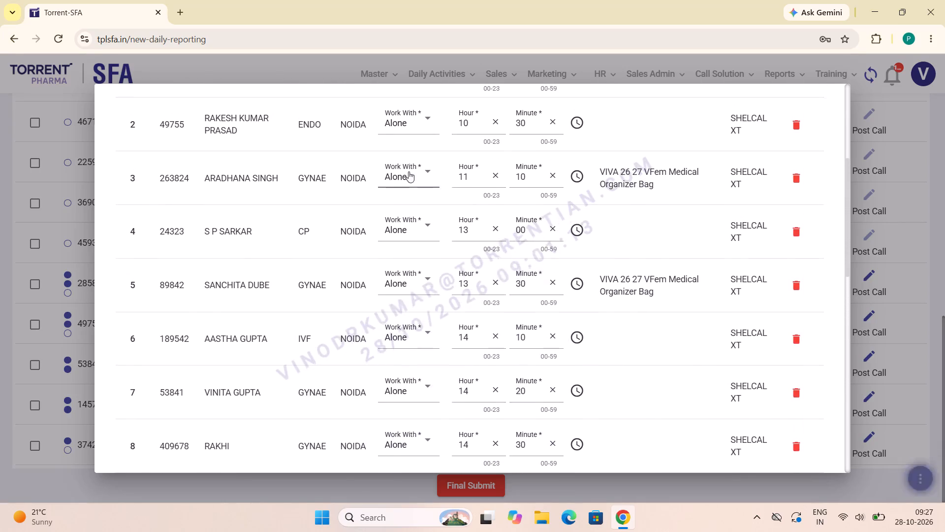
{"action": "key", "text": "Up"}
{"action": "key", "text": "Up"}
{"action": "key", "text": "Up"}
{"action": "key", "text": "Down"}
{"action": "key", "text": "Down"}
{"action": "key", "text": "Down"}
{"action": "key", "text": "Down"}
{"action": "key", "text": "Down"}
{"action": "key", "text": "Down"}
{"action": "key", "text": "Down"}
{"action": "key", "text": "Down"}
{"action": "key", "text": "Down"}
{"action": "key", "text": "Down"}
{"action": "key", "text": "Down"}
{"action": "key", "text": "Down"}
{"action": "key", "text": "Down"}
{"action": "key", "text": "Down"}
{"action": "key", "text": "Down"}
{"action": "key", "text": "Down"}
{"action": "key", "text": "Down"}
{"action": "key", "text": "Down"}
{"action": "key", "text": "Down"}
{"action": "key", "text": "Down"}
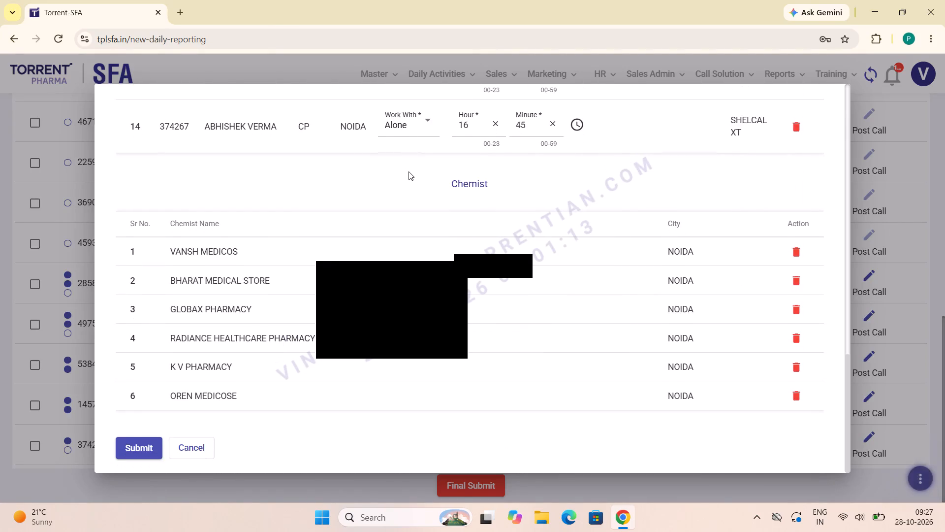
Submit the reviewed doctor and chemist calls for 22/10/2026.
{"action": "left_click", "coordinate": [157, 447]}
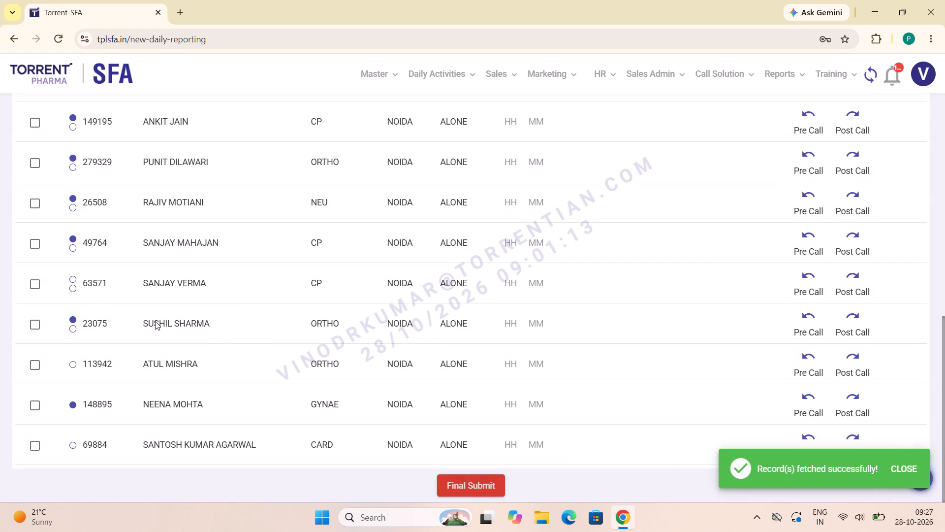
{"action": "left_click", "coordinate": [39, 284]}
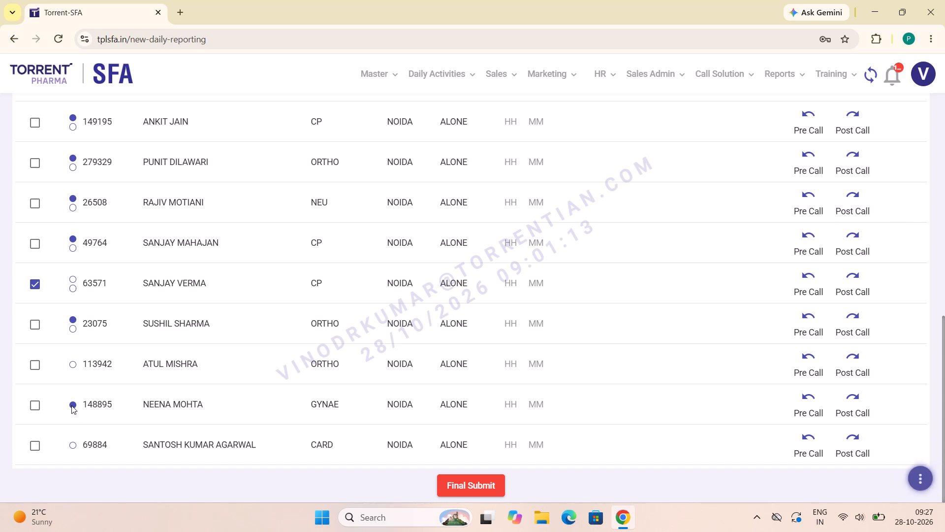
{"action": "left_click", "coordinate": [30, 405]}
{"action": "left_click", "coordinate": [34, 365]}
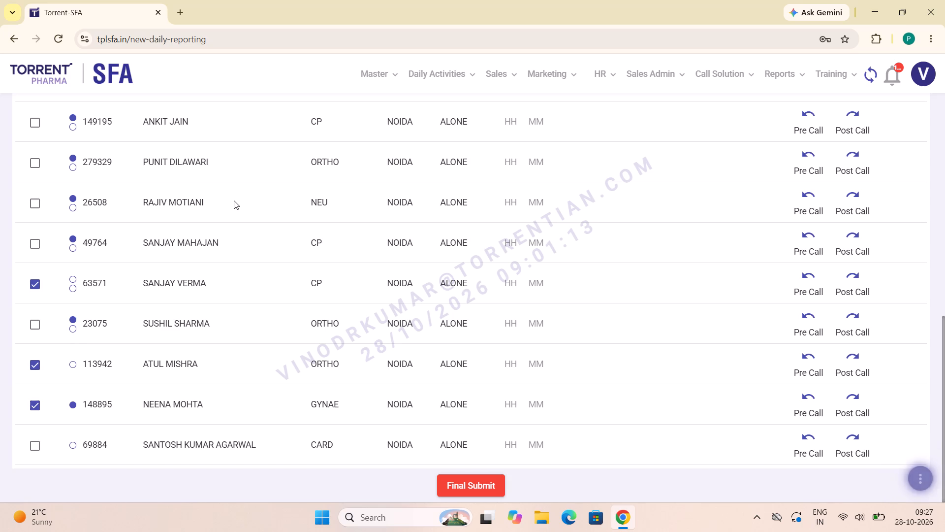
{"action": "key", "text": "Up"}
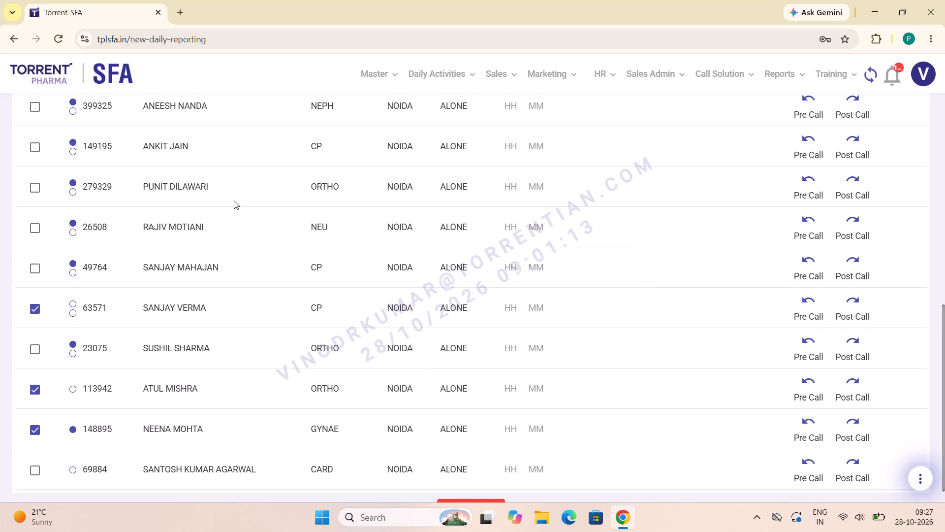
{"action": "key", "text": "Up"}
{"action": "key", "text": "Up"}
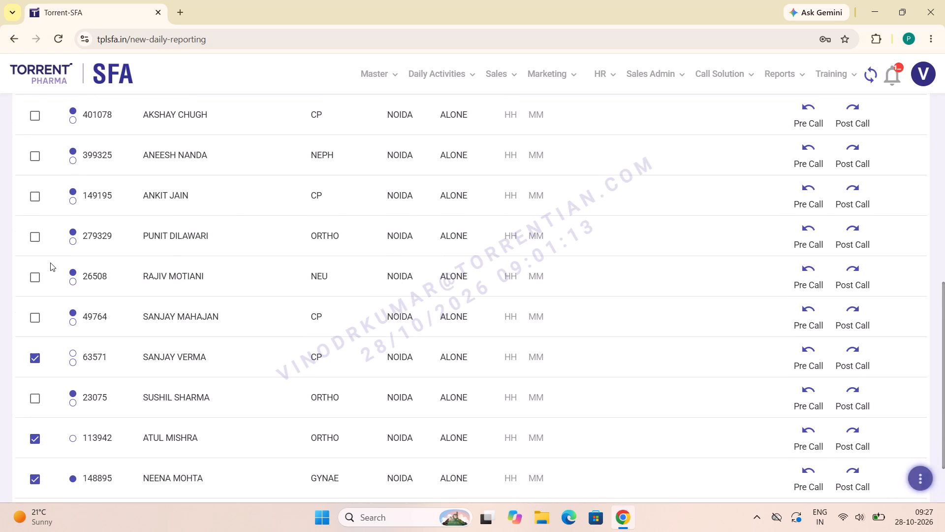
{"action": "left_click", "coordinate": [36, 235]}
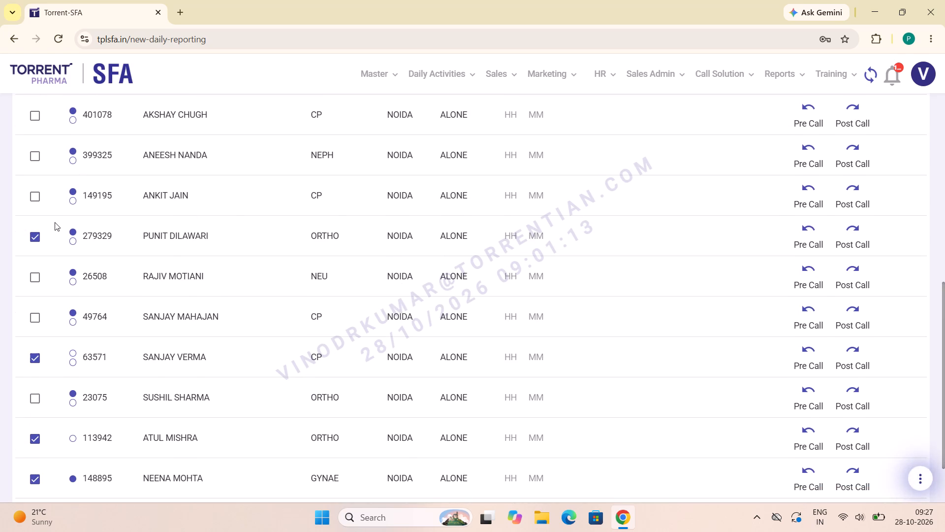
{"action": "key", "text": "Up"}
{"action": "key", "text": "Up"}
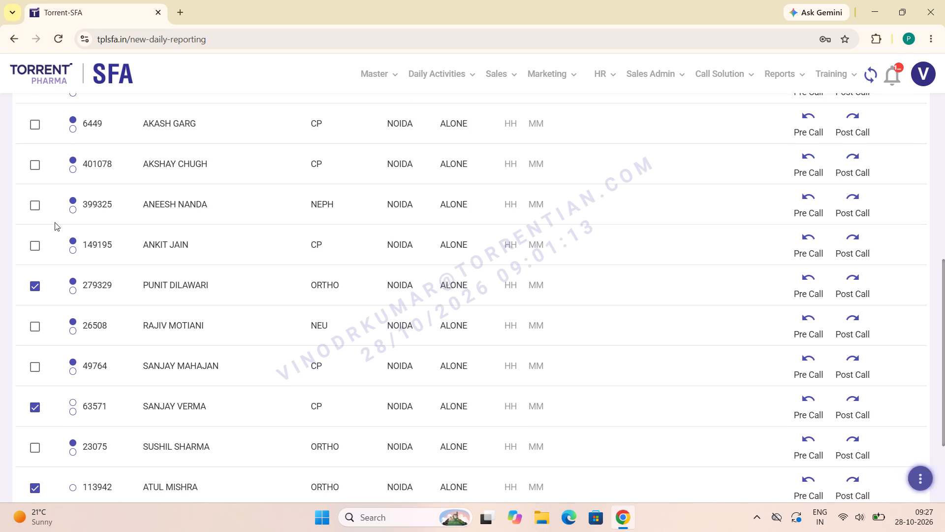
{"action": "key", "text": "Up"}
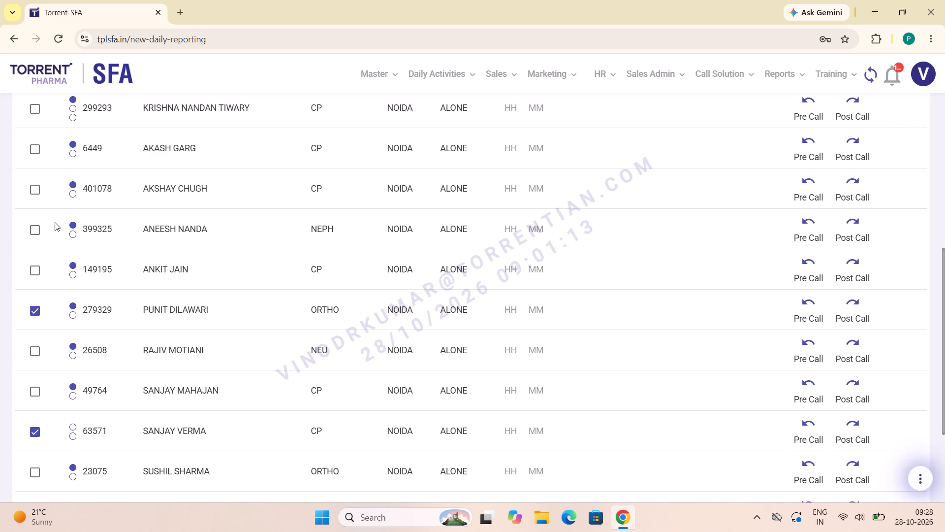
{"action": "key", "text": "Up"}
{"action": "key", "text": "Up"}
{"action": "key", "text": "Up"}
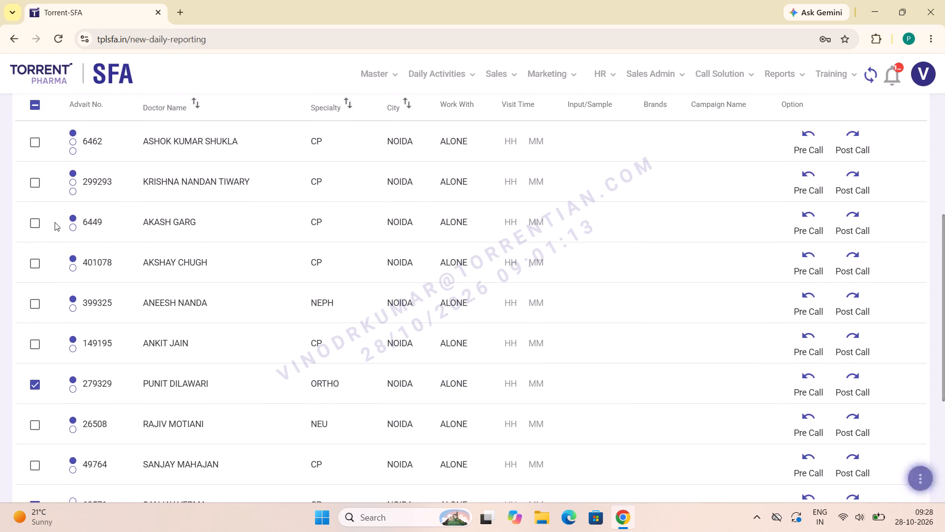
{"action": "left_click", "coordinate": [33, 267]}
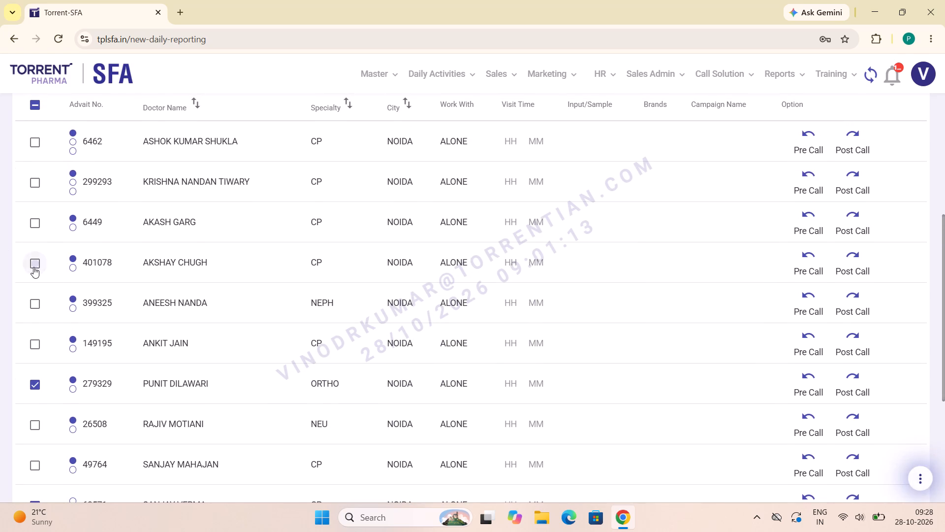
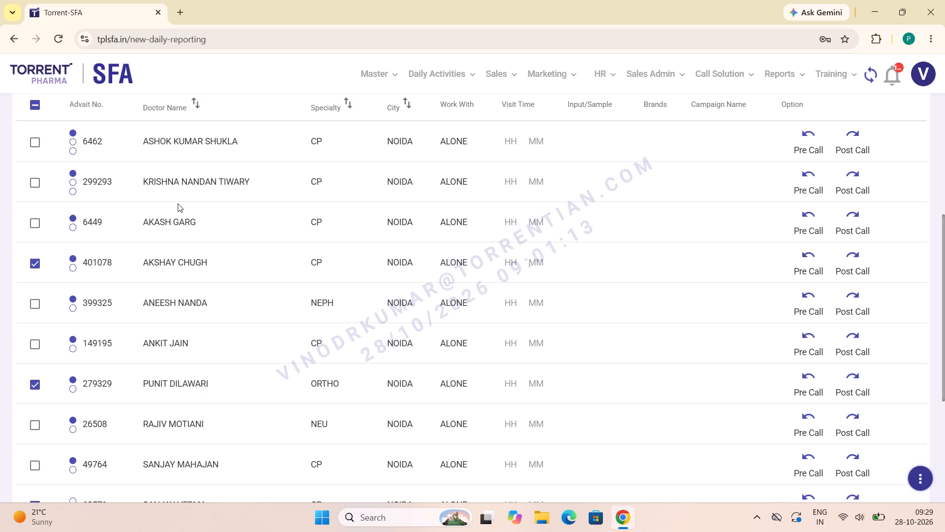
{"action": "left_click", "coordinate": [36, 221]}
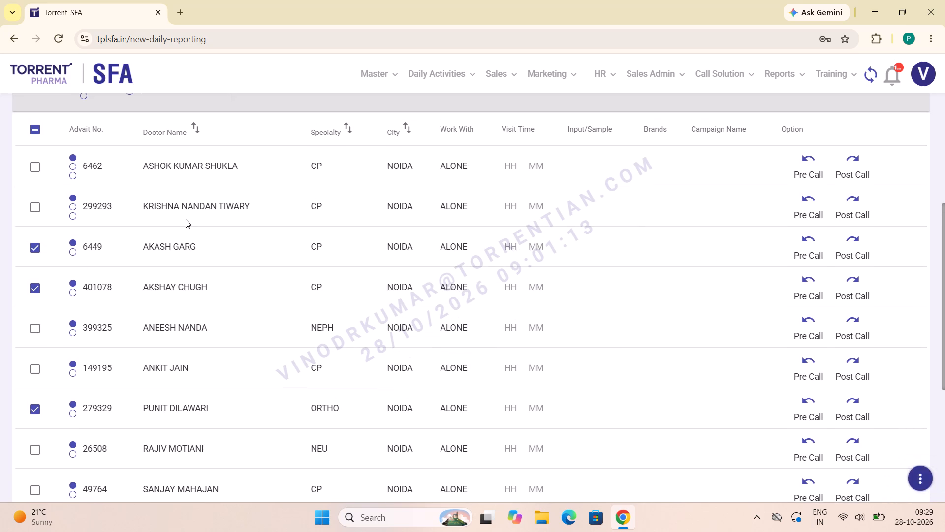
{"action": "key", "text": "Down"}
{"action": "key", "text": "Down"}
{"action": "key", "text": "Down"}
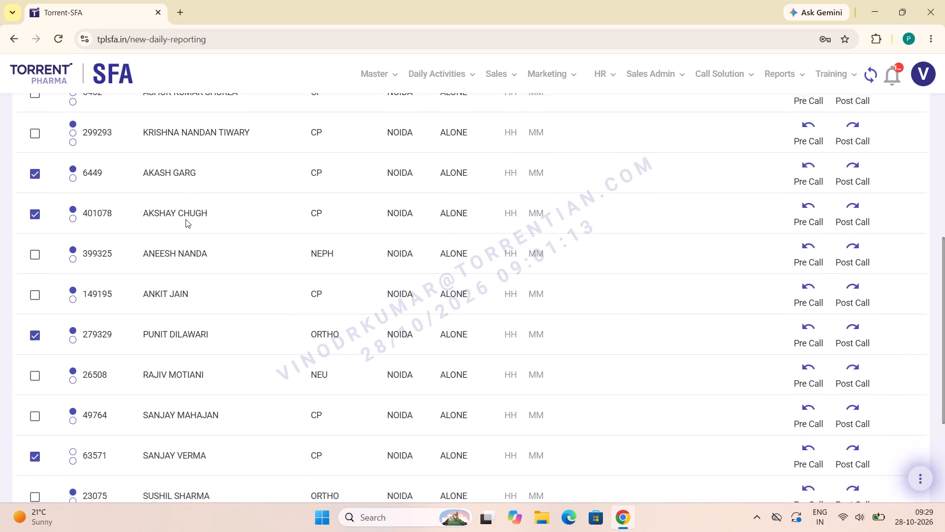
{"action": "key", "text": "Down"}
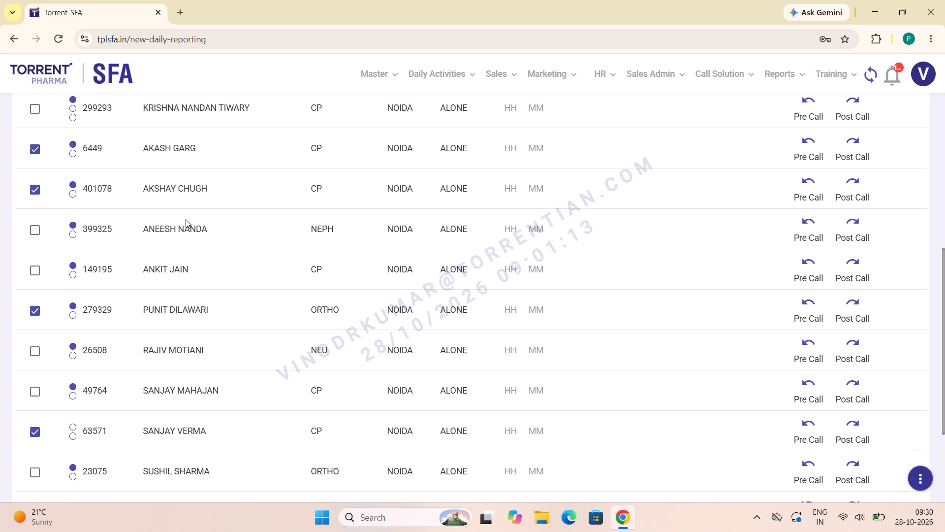
{"action": "key", "text": "Down"}
{"action": "key", "text": "Down"}
{"action": "key", "text": "Down"}
{"action": "key", "text": "Down"}
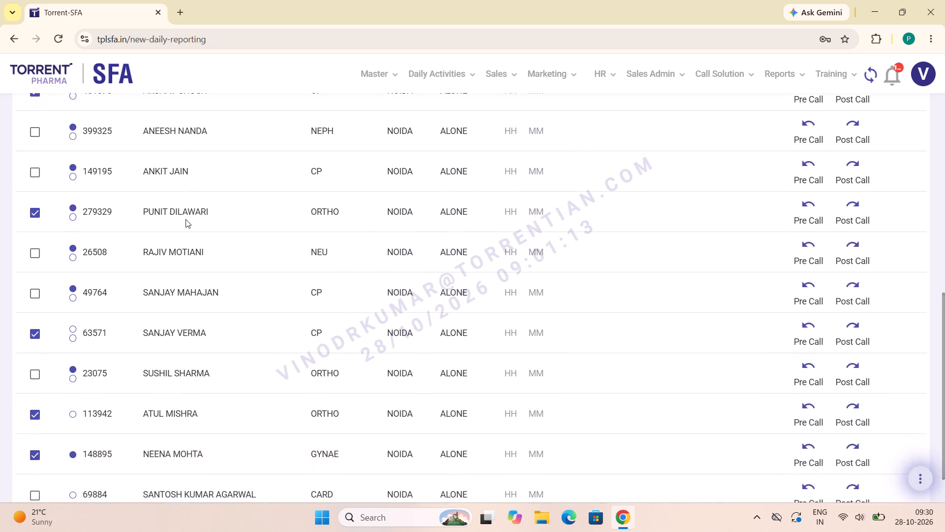
{"action": "key", "text": "Down"}
{"action": "key", "text": "Down"}
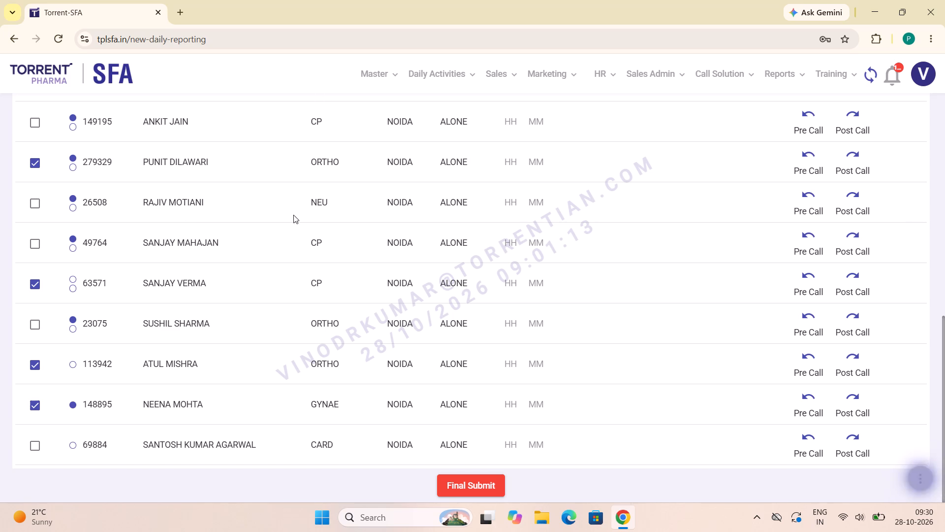
Record the selected planned doctors as missed calls with reason Others and other reason "Could not meet", and submit it.
{"action": "key", "text": "Up"}
{"action": "key", "text": "Up"}
{"action": "key", "text": "Up"}
{"action": "key", "text": "Up"}
{"action": "key", "text": "Up"}
{"action": "key", "text": "Up"}
{"action": "key", "text": "Up"}
{"action": "key", "text": "Up"}
{"action": "key", "text": "Up"}
{"action": "key", "text": "Up"}
{"action": "key", "text": "Up"}
{"action": "key", "text": "Up"}
{"action": "key", "text": "Up"}
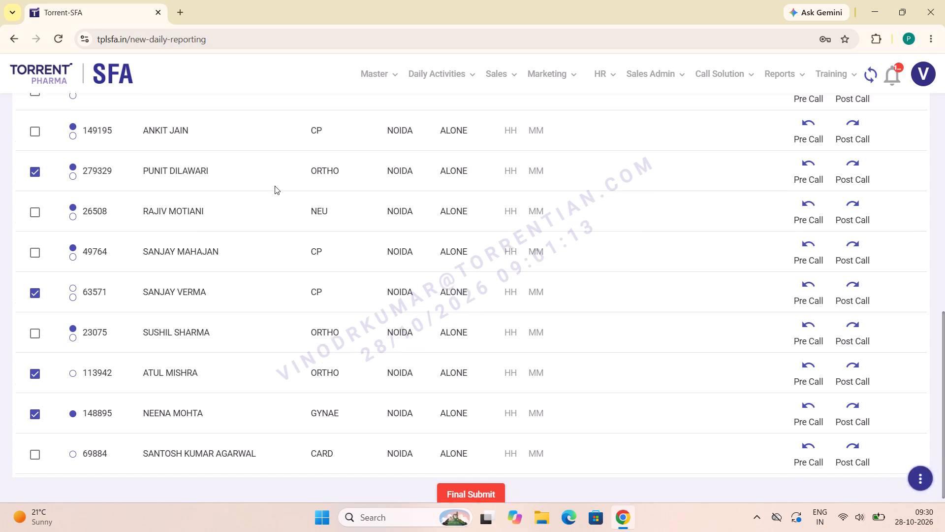
{"action": "key", "text": "Up"}
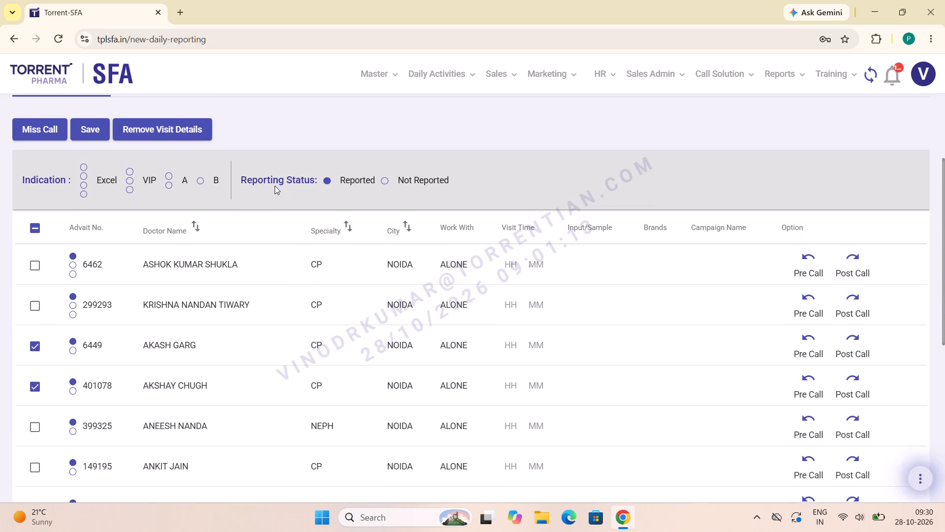
{"action": "left_click", "coordinate": [42, 133]}
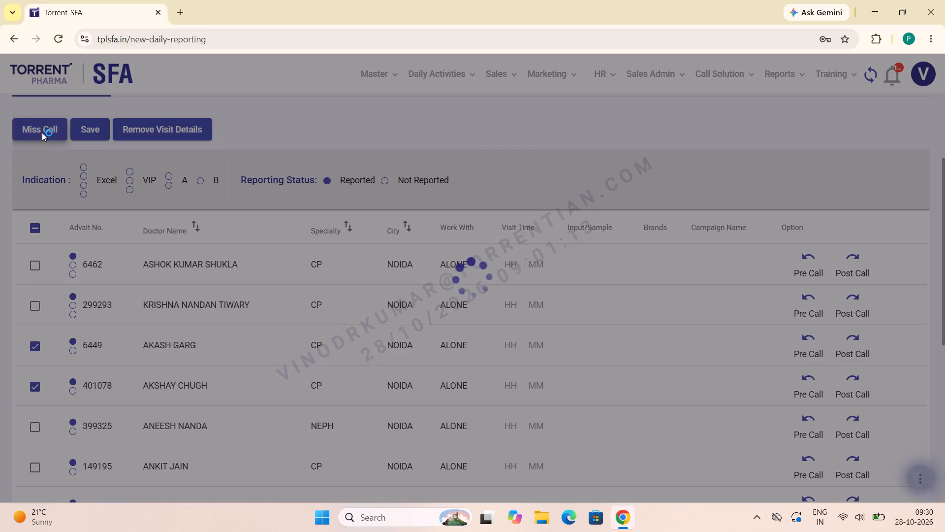
{"action": "left_click", "coordinate": [347, 248]}
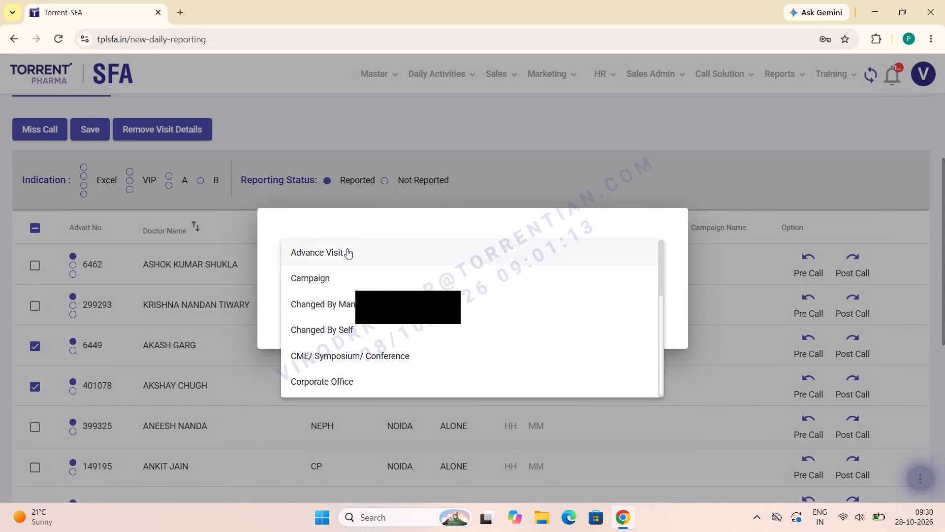
{"action": "type", "text": "ot"}
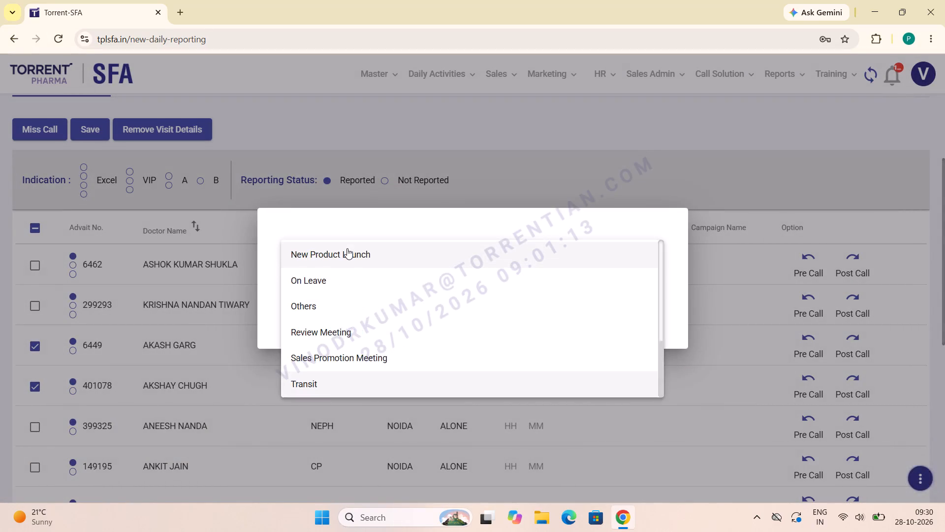
{"action": "left_click", "coordinate": [327, 303]}
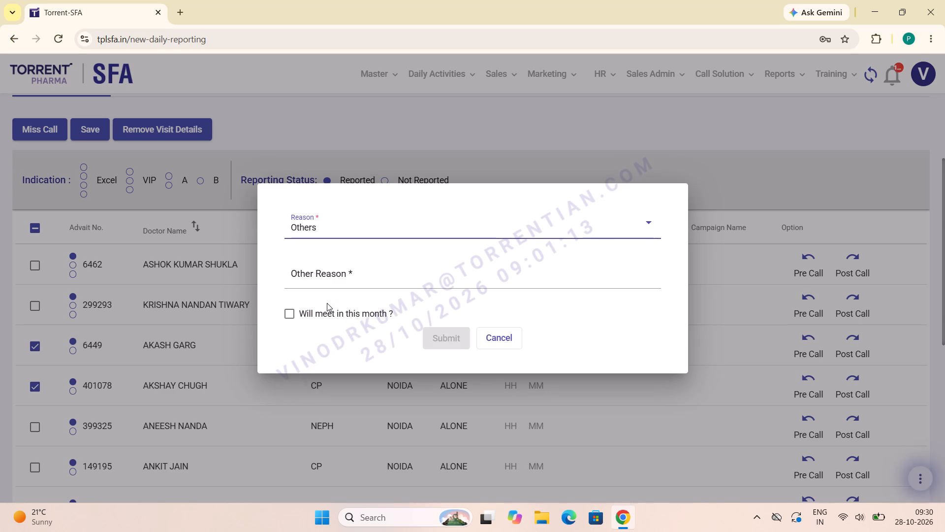
{"action": "left_click", "coordinate": [329, 280]}
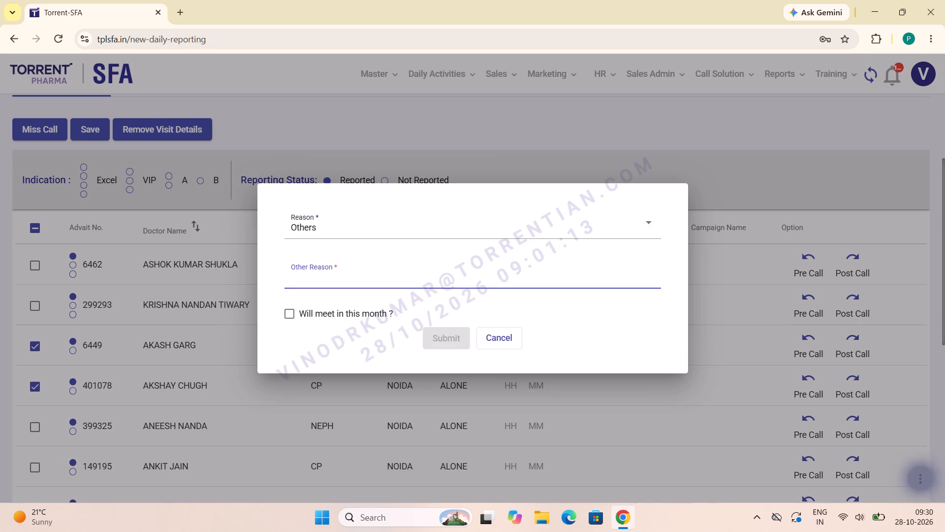
{"action": "key", "text": "shift+c"}
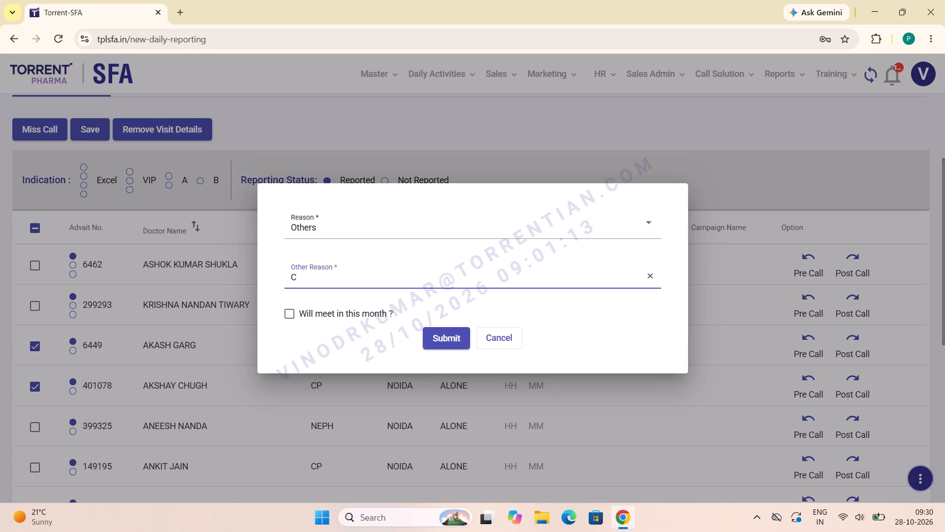
{"action": "type", "text": "ould not meet"}
{"action": "left_click", "coordinate": [457, 339]}
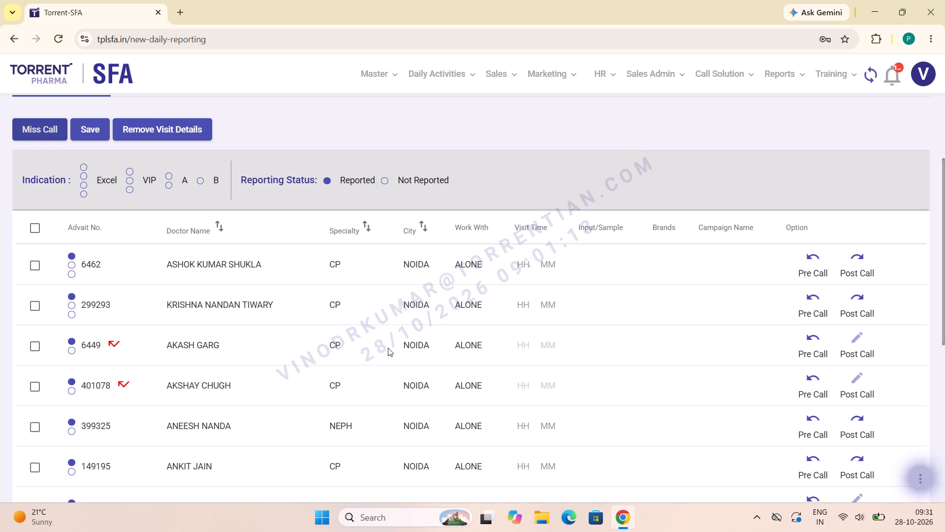
Review the planned visit list for 23/10/2026 to check which doctors are marked as missed and which remain.
{"action": "key", "text": "Down"}
{"action": "key", "text": "Down"}
{"action": "key", "text": "Down"}
{"action": "key", "text": "Down"}
{"action": "key", "text": "Down"}
{"action": "key", "text": "Down"}
{"action": "key", "text": "Down"}
{"action": "key", "text": "Down"}
{"action": "key", "text": "Down"}
{"action": "key", "text": "Down"}
{"action": "key", "text": "Down"}
{"action": "key", "text": "Down"}
{"action": "key", "text": "Down"}
{"action": "key", "text": "Down"}
{"action": "key", "text": "Down"}
{"action": "key", "text": "Down"}
{"action": "key", "text": "Down"}
{"action": "key", "text": "Down"}
{"action": "key", "text": "Down"}
{"action": "key", "text": "Down"}
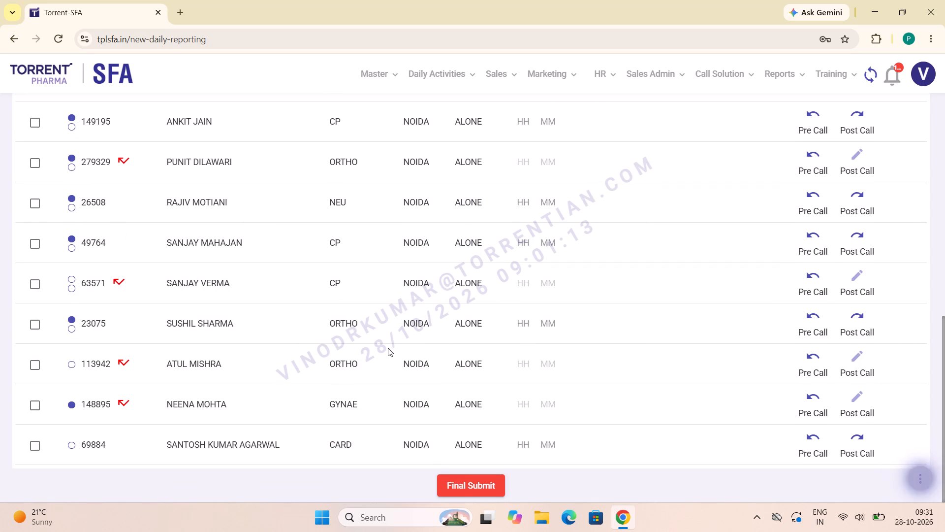
{"action": "key", "text": "Up"}
{"action": "key", "text": "Up"}
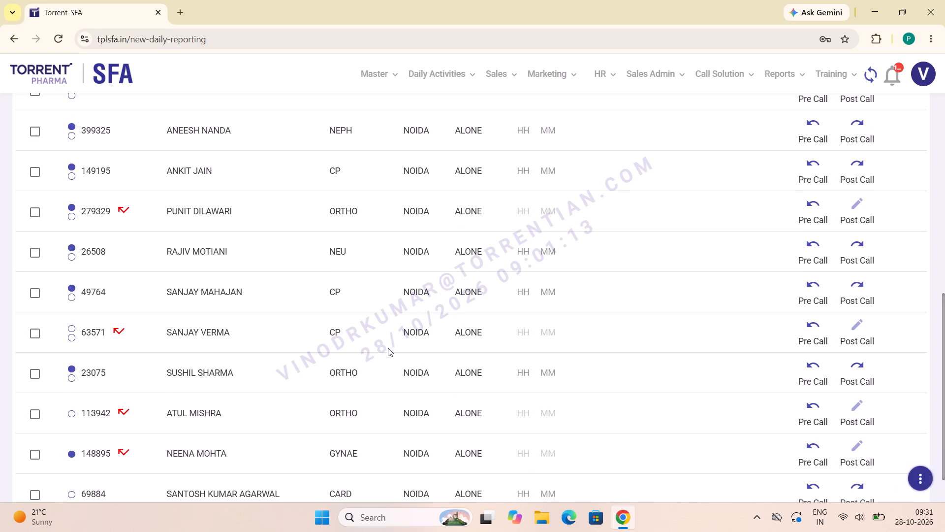
{"action": "key", "text": "Up"}
{"action": "key", "text": "Up"}
{"action": "key", "text": "Up"}
{"action": "key", "text": "Up"}
{"action": "key", "text": "Up"}
{"action": "key", "text": "Up"}
{"action": "key", "text": "Up"}
{"action": "key", "text": "Up"}
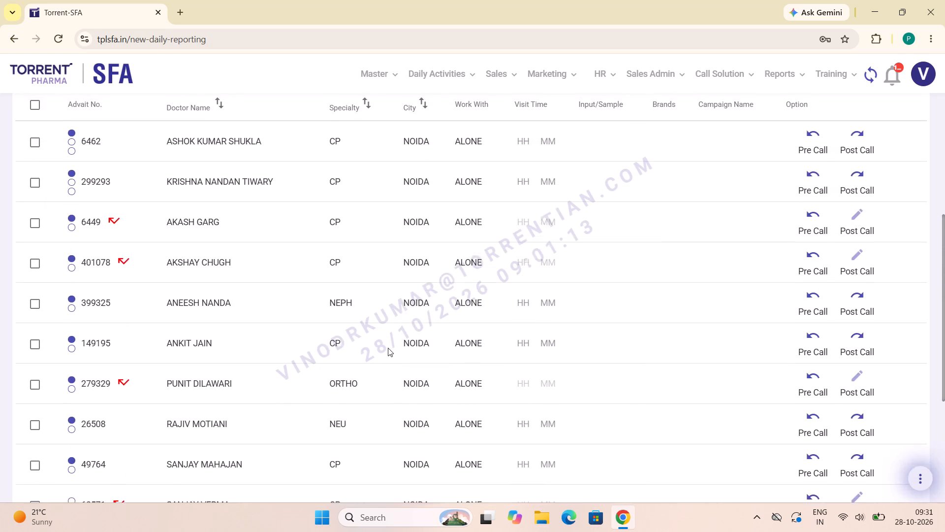
{"action": "key", "text": "Up"}
{"action": "key", "text": "Up"}
{"action": "key", "text": "Up"}
{"action": "key", "text": "Up"}
{"action": "key", "text": "Up"}
{"action": "key", "text": "Up"}
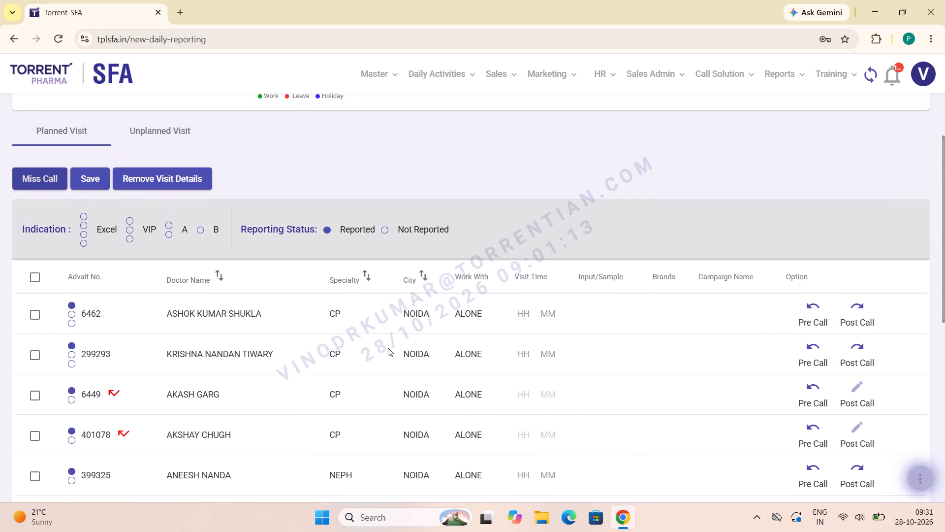
{"action": "key", "text": "Up"}
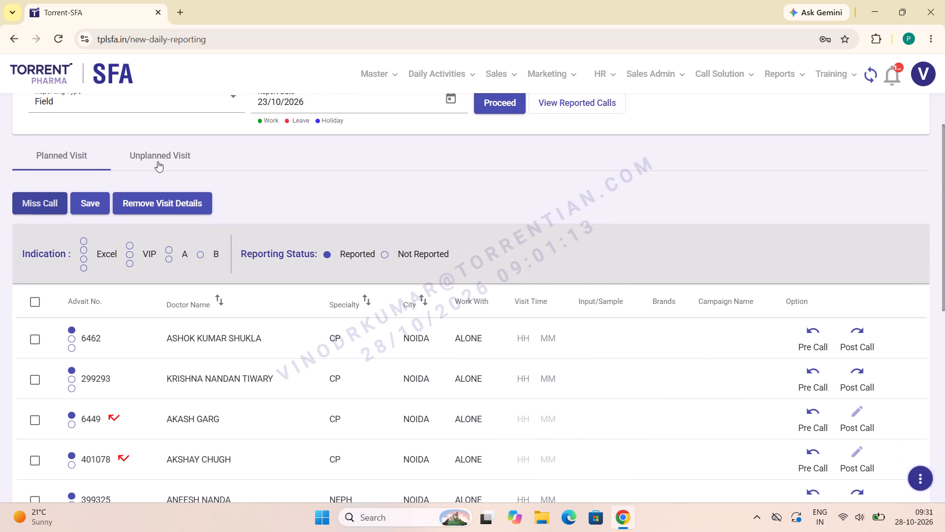
{"action": "left_click", "coordinate": [160, 152]}
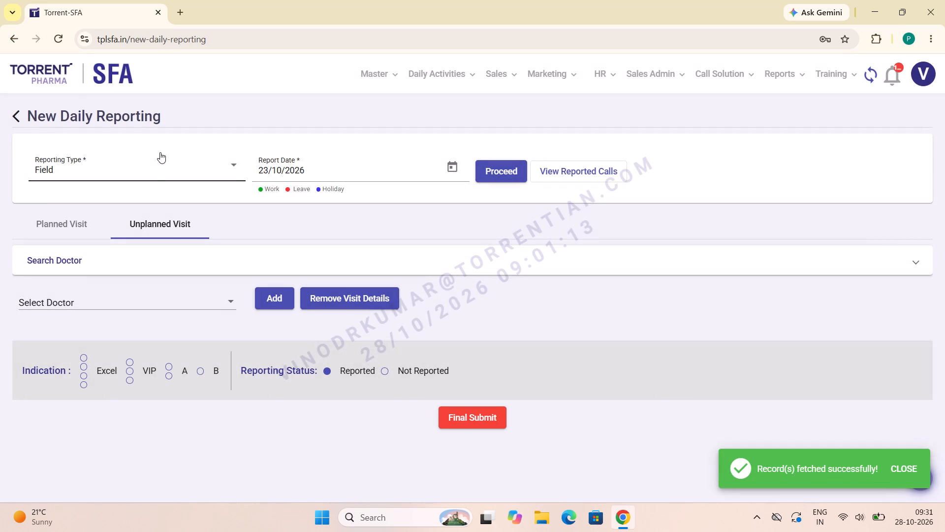
{"action": "left_click", "coordinate": [125, 173]}
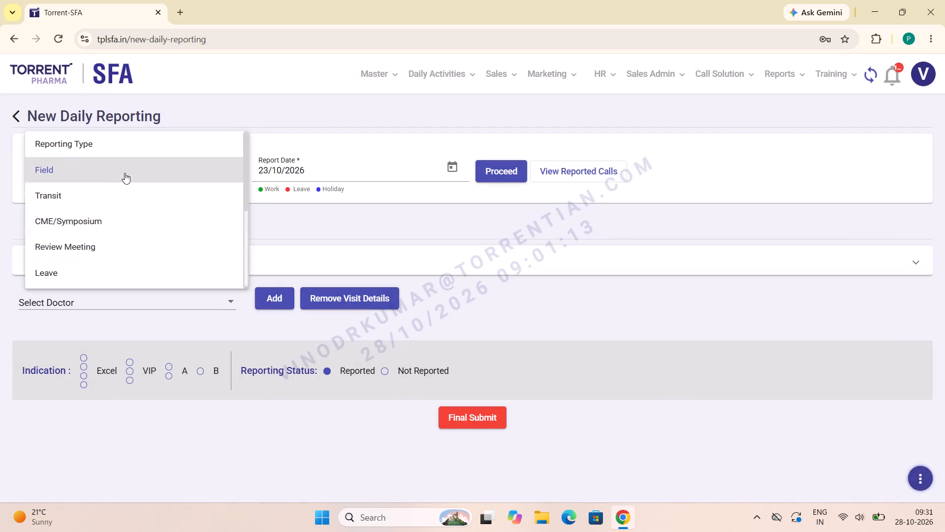
{"action": "left_click", "coordinate": [346, 116]}
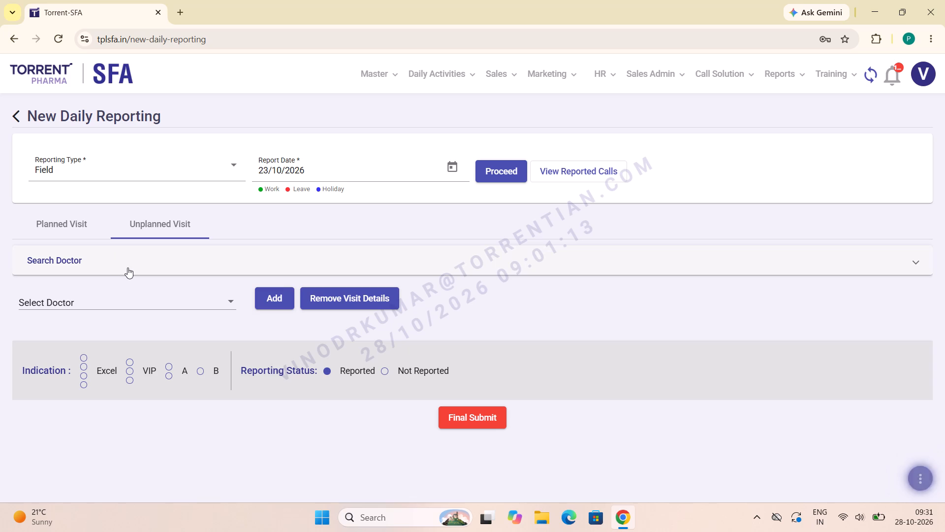
{"action": "left_click", "coordinate": [97, 297]}
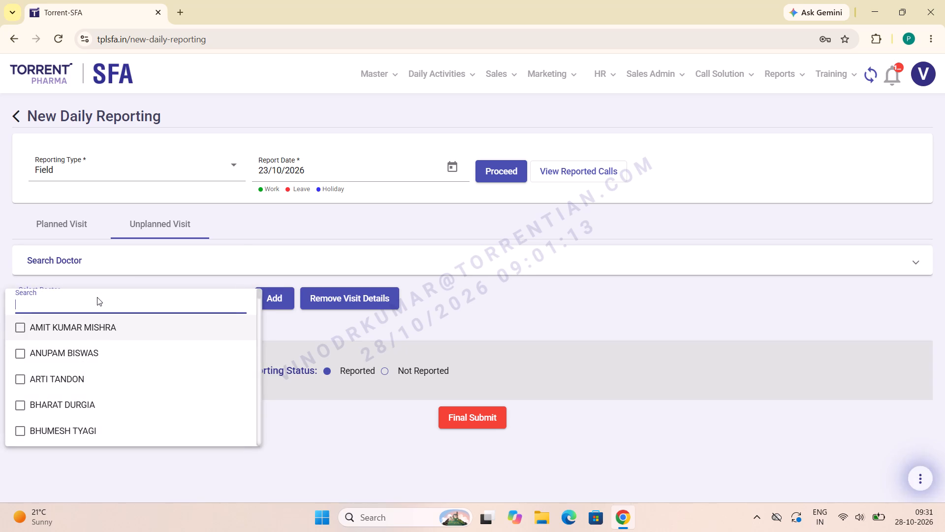
{"action": "type", "text": "gul"}
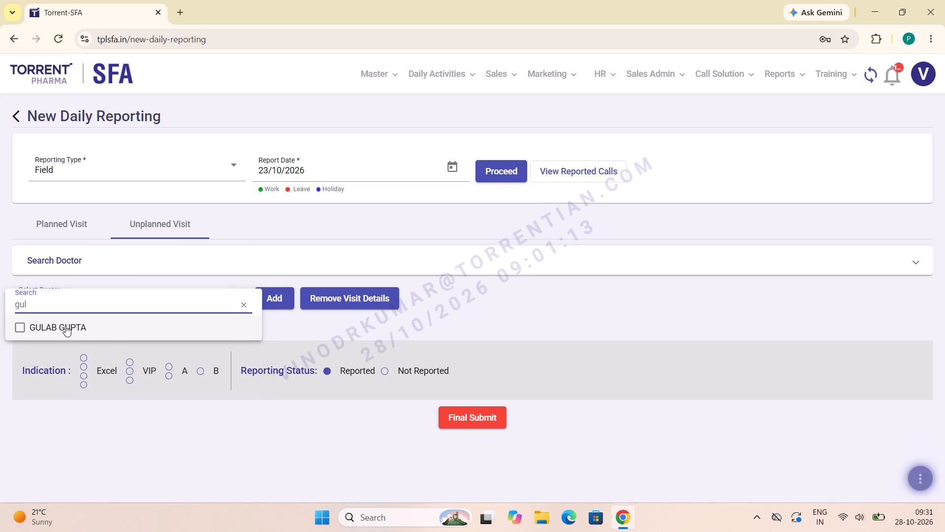
{"action": "left_click", "coordinate": [68, 326]}
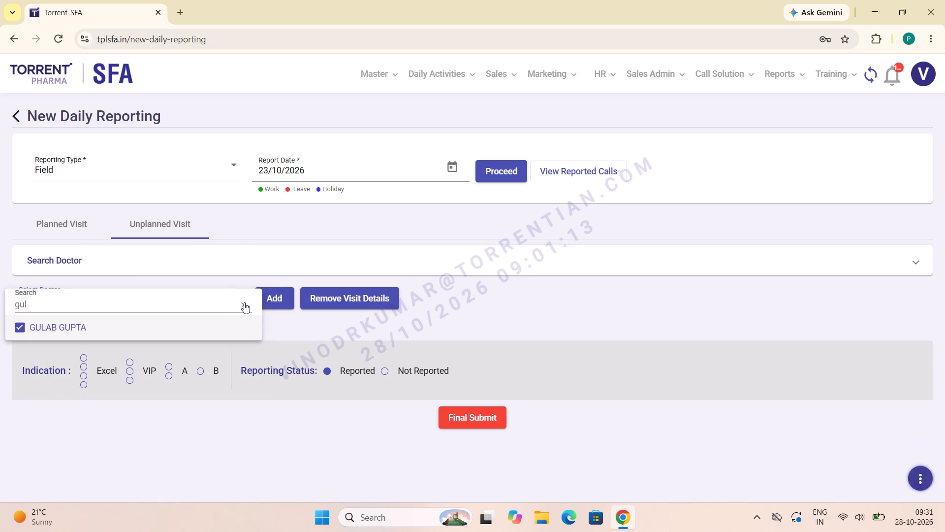
{"action": "left_click", "coordinate": [244, 302]}
{"action": "left_click", "coordinate": [148, 304]}
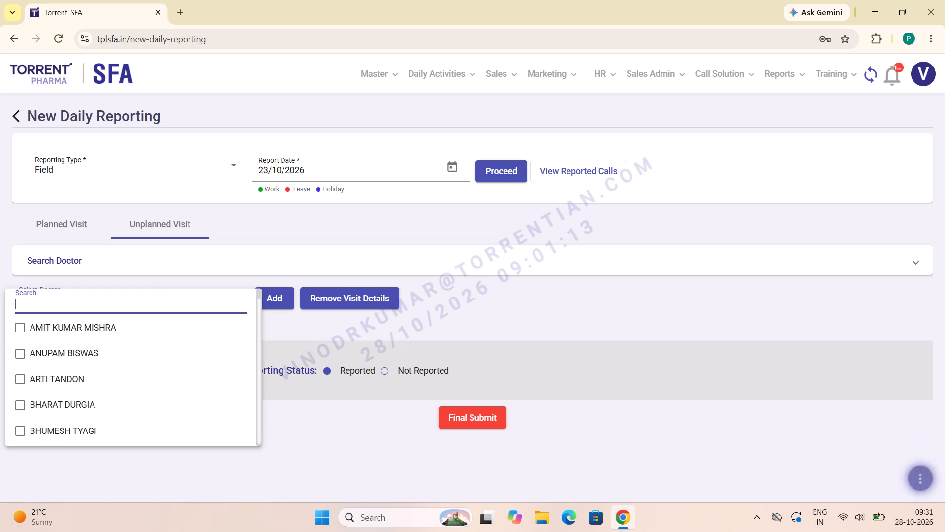
{"action": "type", "text": "sa"}
{"action": "type", "text": "nj"}
{"action": "left_click", "coordinate": [126, 329]}
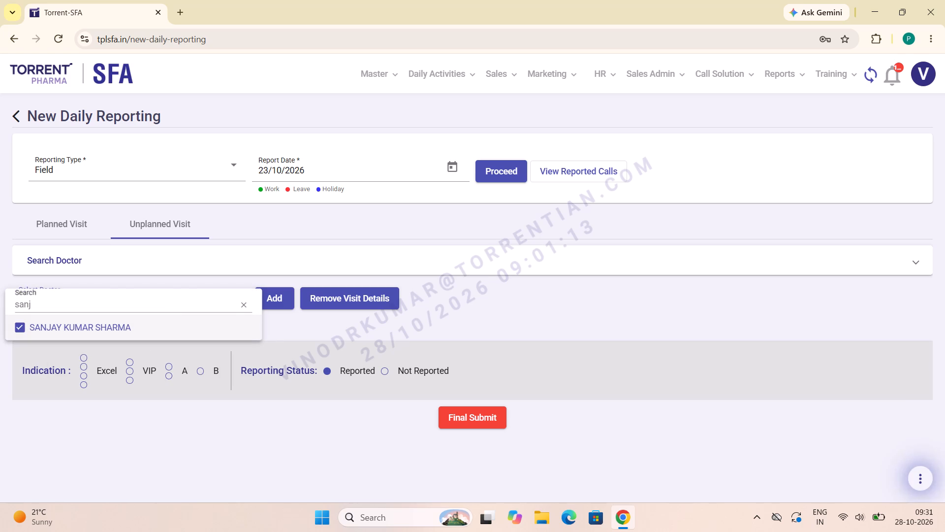
{"action": "left_click", "coordinate": [246, 302]}
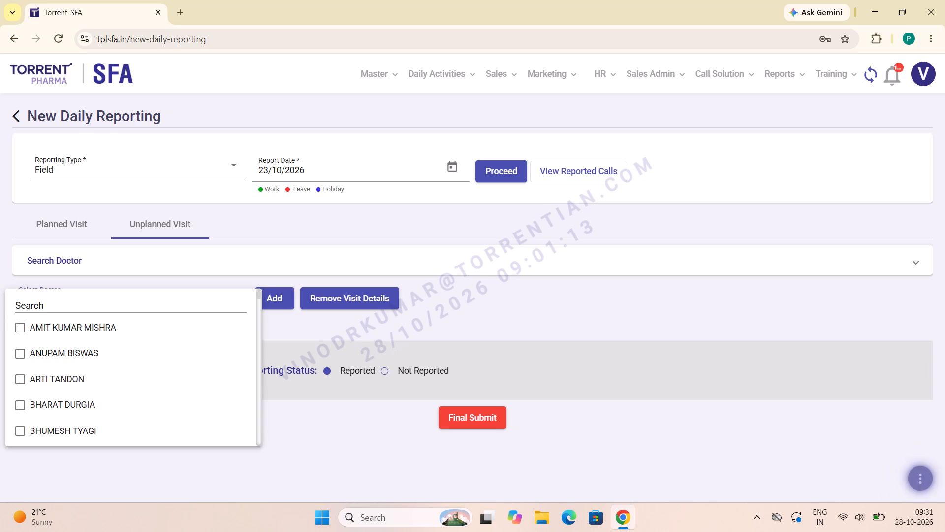
{"action": "left_click", "coordinate": [160, 307]}
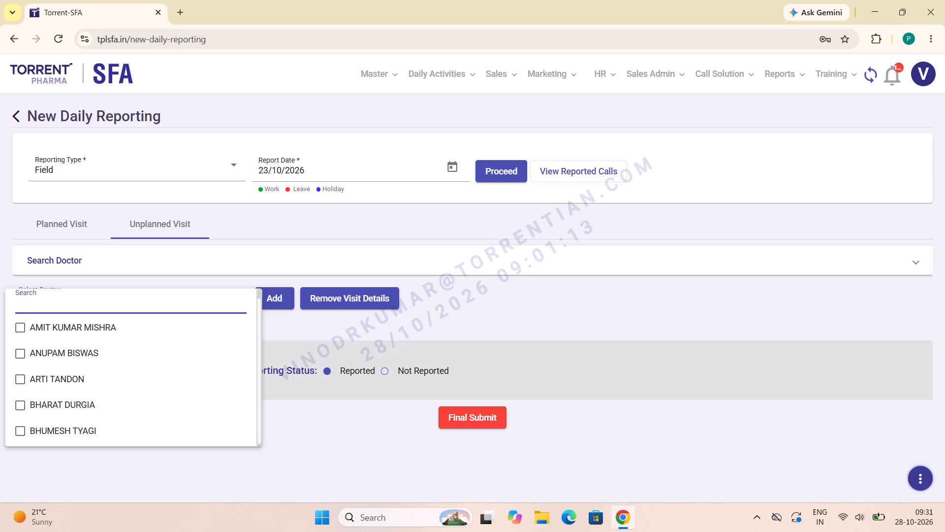
{"action": "key", "text": "r"}
{"action": "type", "text": "oh"}
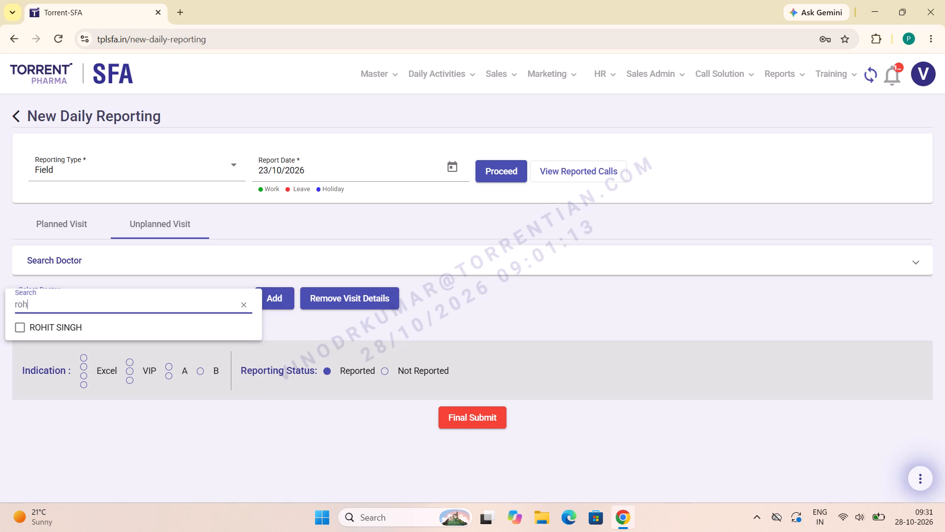
{"action": "type", "text": "it"}
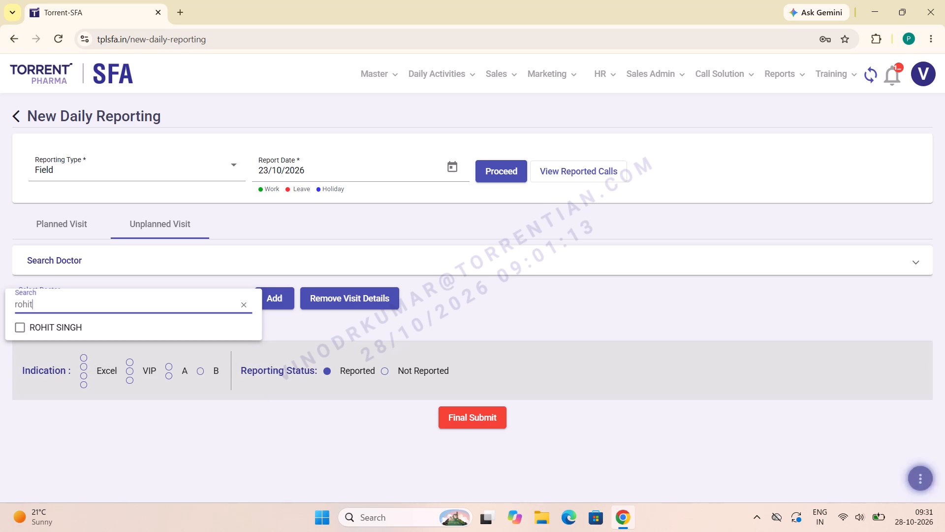
{"action": "left_click", "coordinate": [81, 326]}
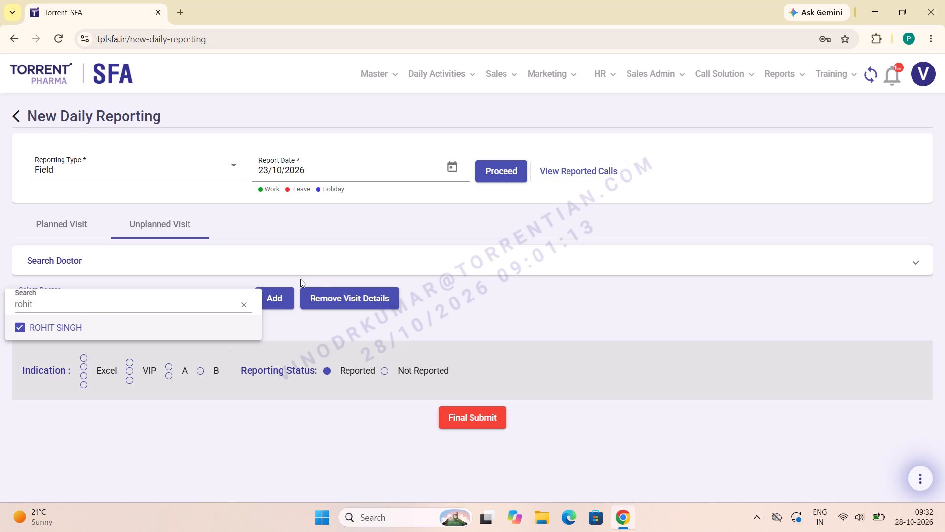
{"action": "left_click", "coordinate": [275, 299]}
{"action": "left_click", "coordinate": [275, 299]}
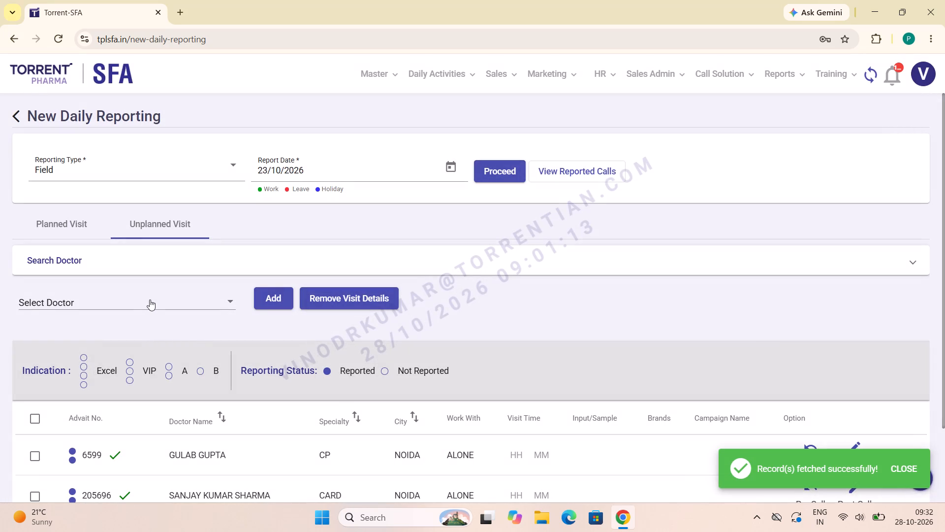
{"action": "left_click", "coordinate": [150, 299]}
{"action": "type", "text": "nan"}
{"action": "left_click", "coordinate": [123, 329]}
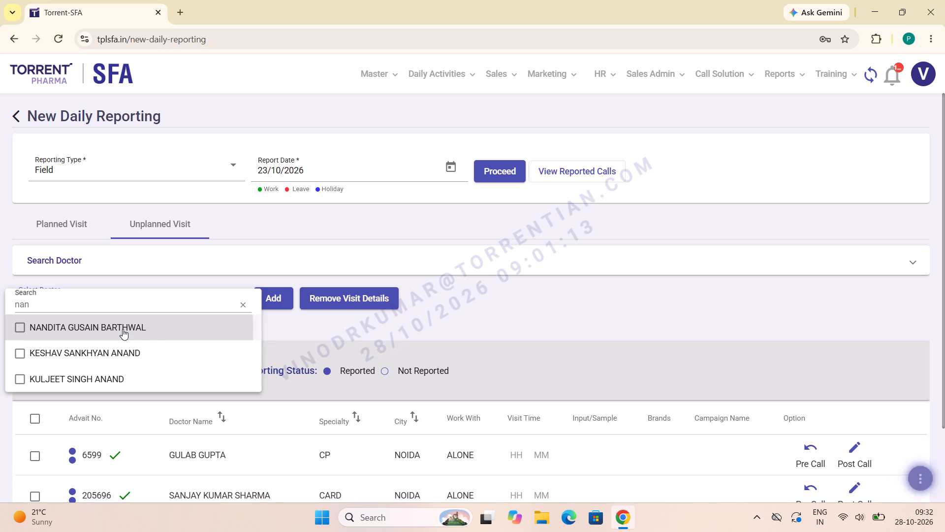
{"action": "left_click", "coordinate": [277, 331]}
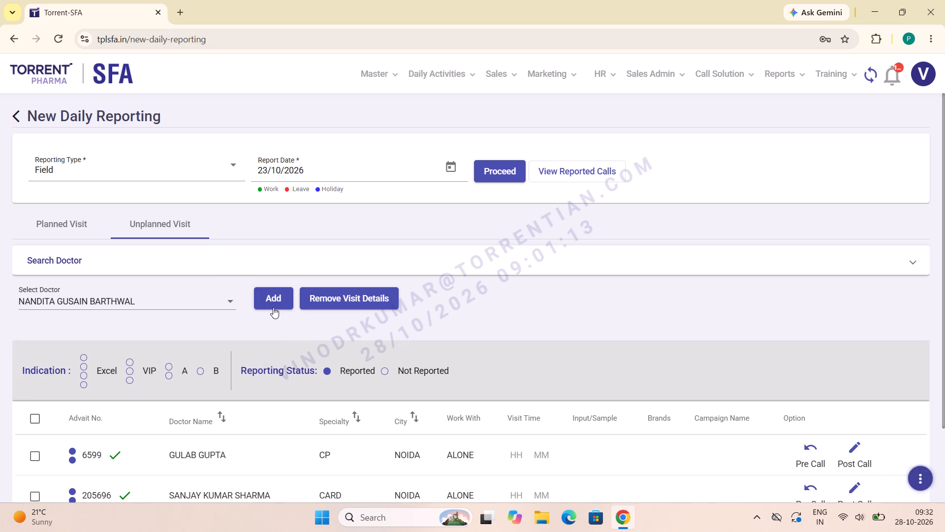
{"action": "left_click", "coordinate": [273, 307]}
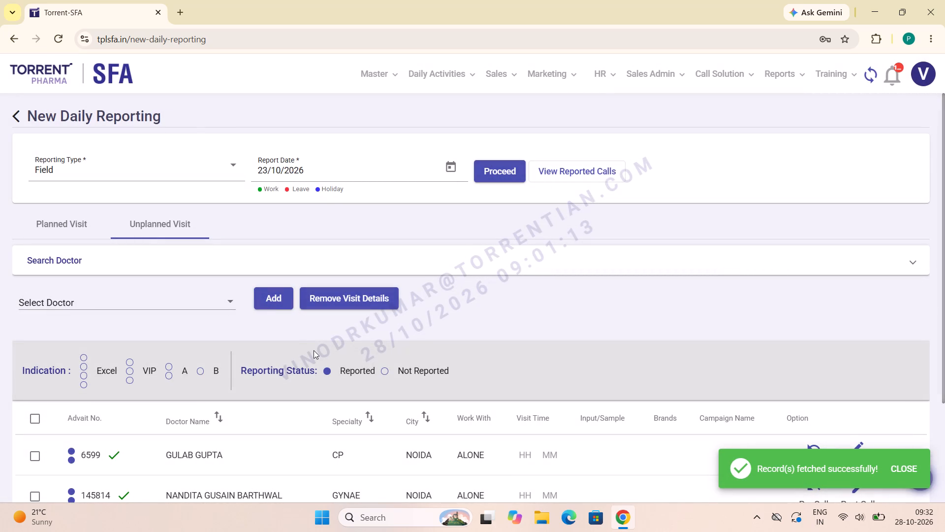
{"action": "left_click", "coordinate": [294, 329]}
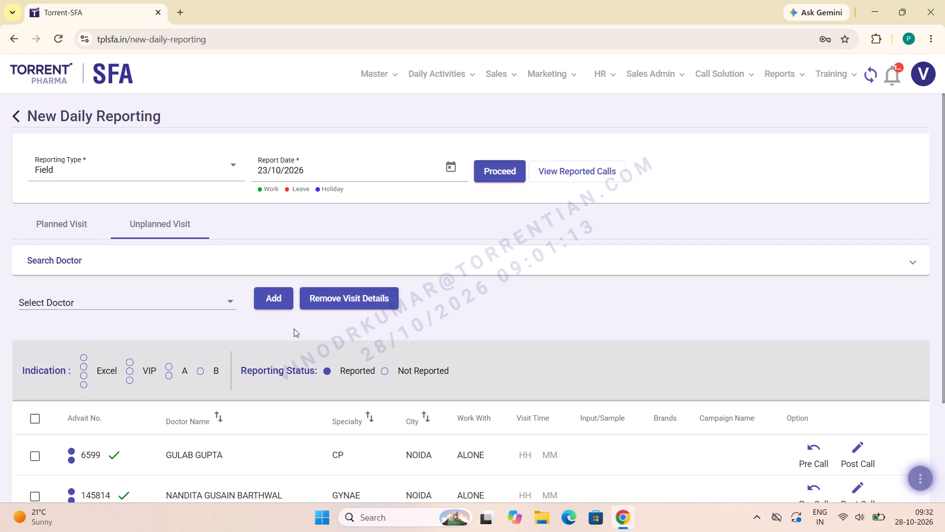
{"action": "key", "text": "Down"}
{"action": "key", "text": "Down"}
{"action": "key", "text": "Down"}
{"action": "key", "text": "Down"}
{"action": "key", "text": "Down"}
{"action": "key", "text": "Down"}
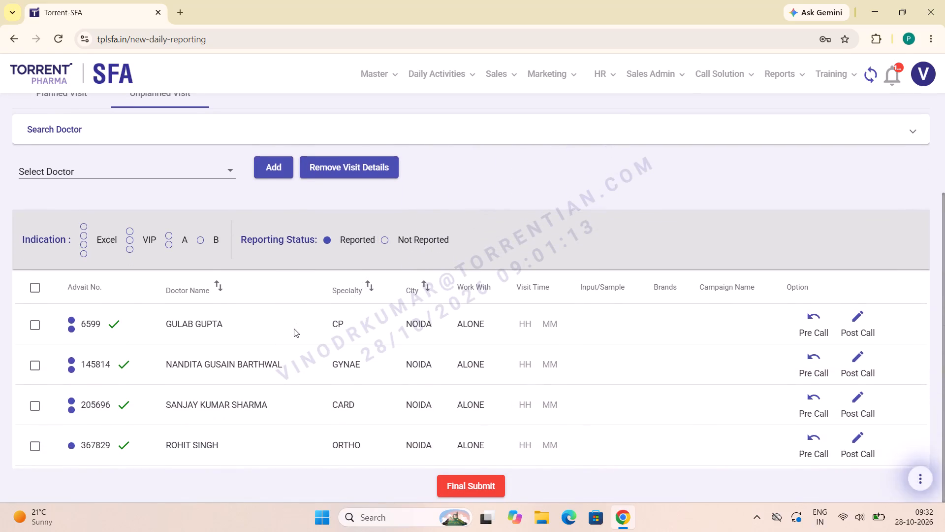
{"action": "left_click", "coordinate": [161, 173]}
{"action": "type", "text": "nit"}
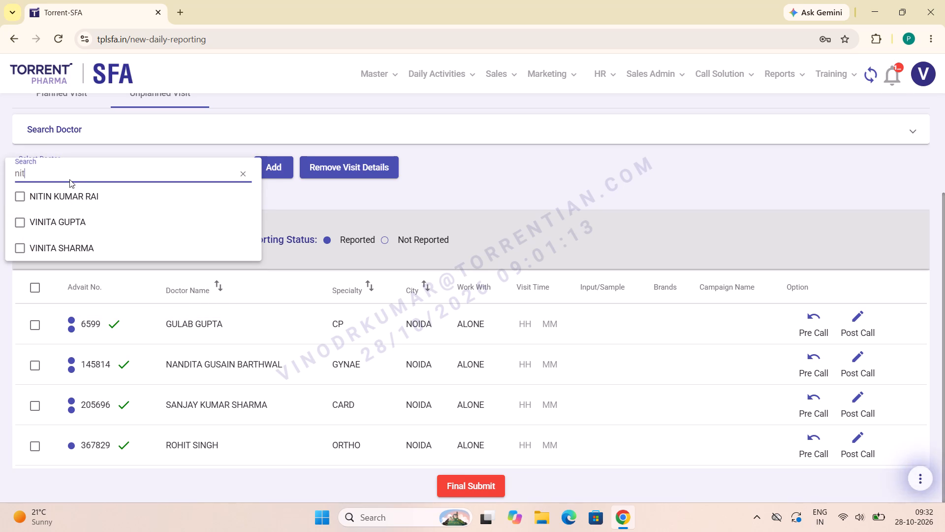
{"action": "left_click", "coordinate": [76, 194]}
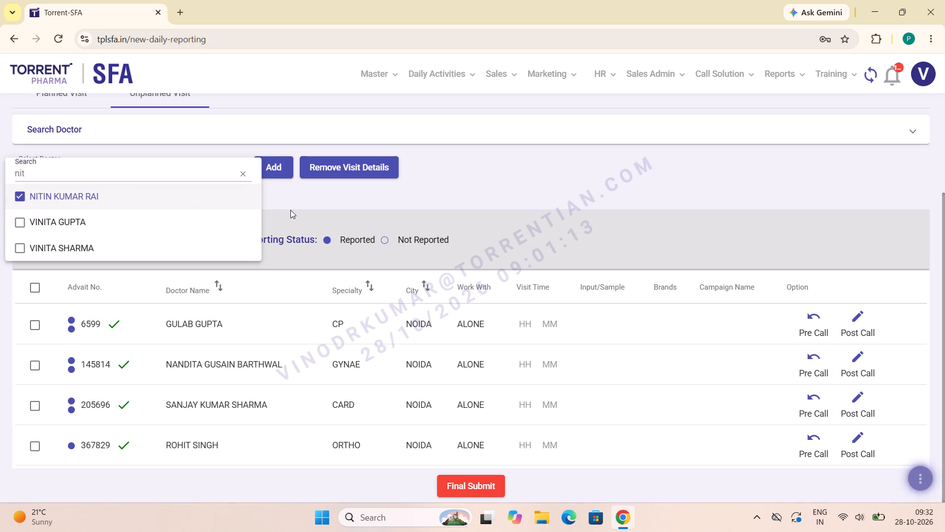
{"action": "left_click", "coordinate": [290, 210]}
{"action": "left_click", "coordinate": [274, 171]}
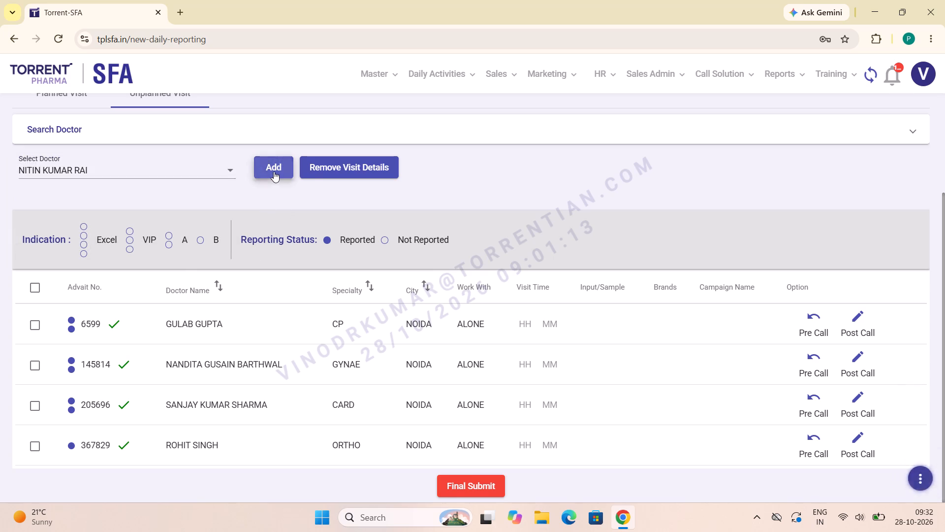
{"action": "left_click", "coordinate": [101, 168]}
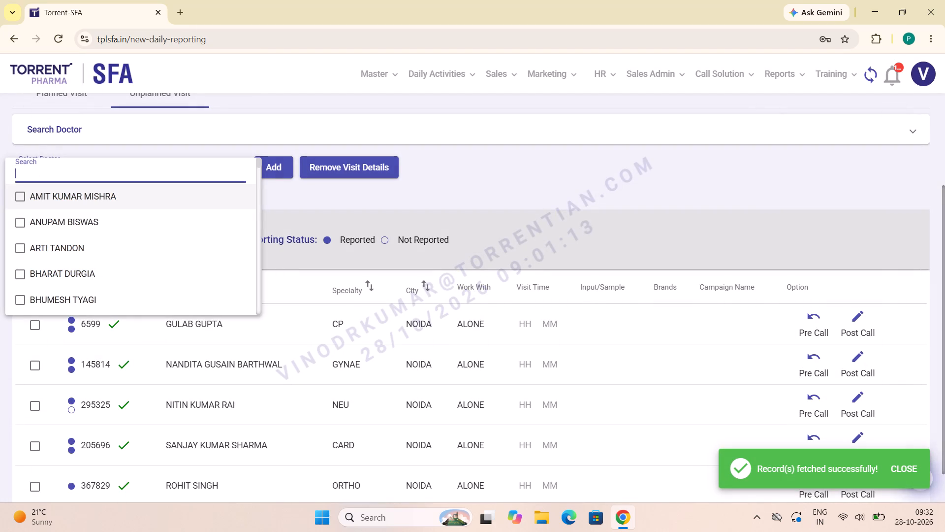
{"action": "type", "text": "sw"}
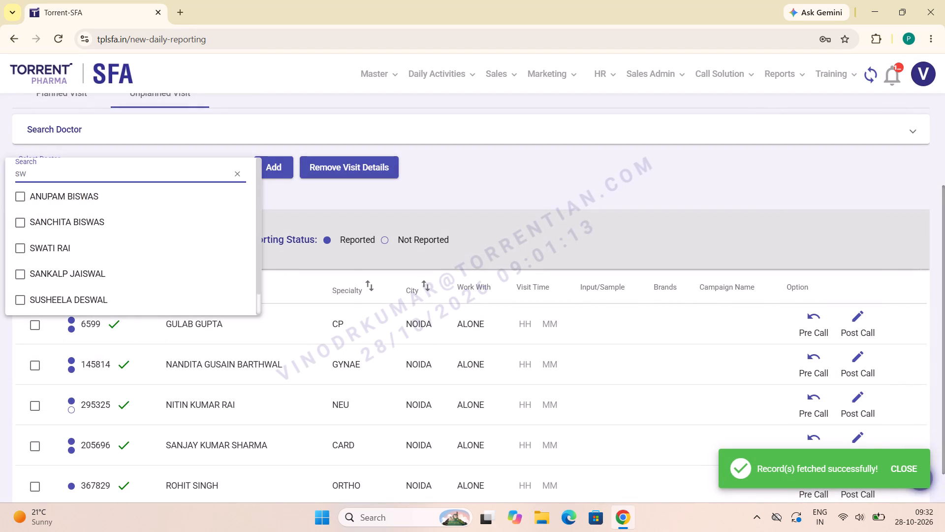
{"action": "left_click", "coordinate": [82, 252]}
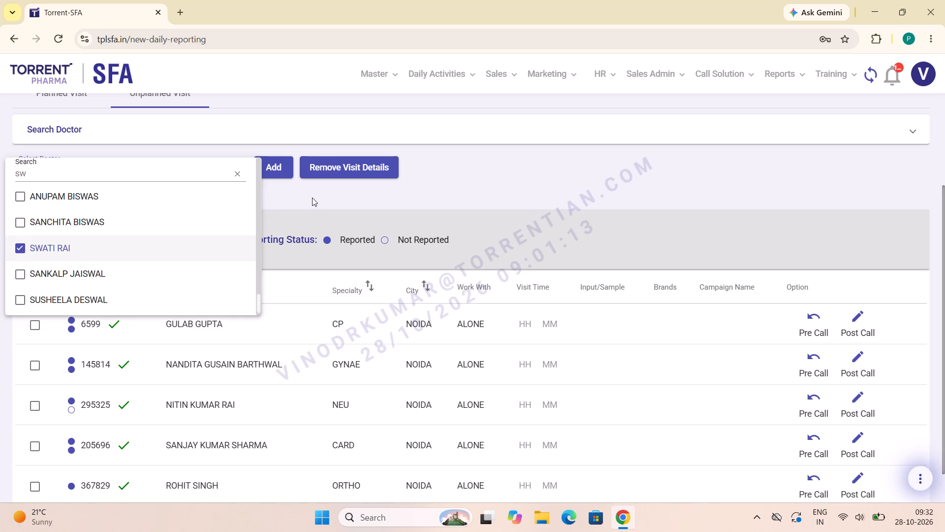
{"action": "left_click", "coordinate": [312, 198]}
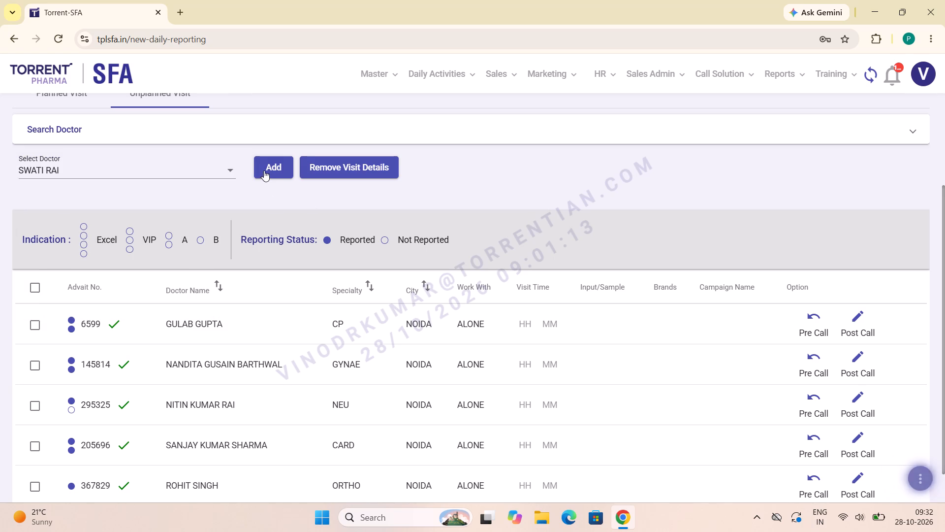
{"action": "left_click", "coordinate": [264, 170]}
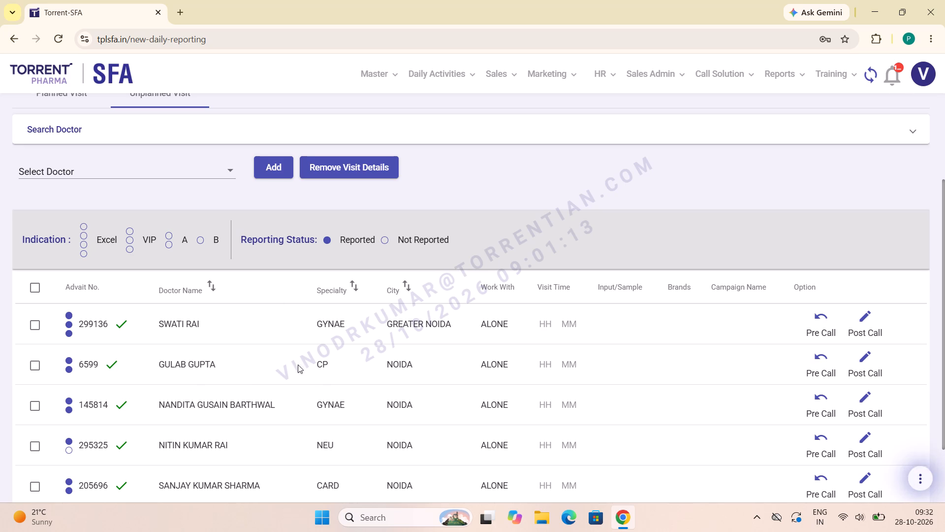
{"action": "left_click", "coordinate": [315, 273]}
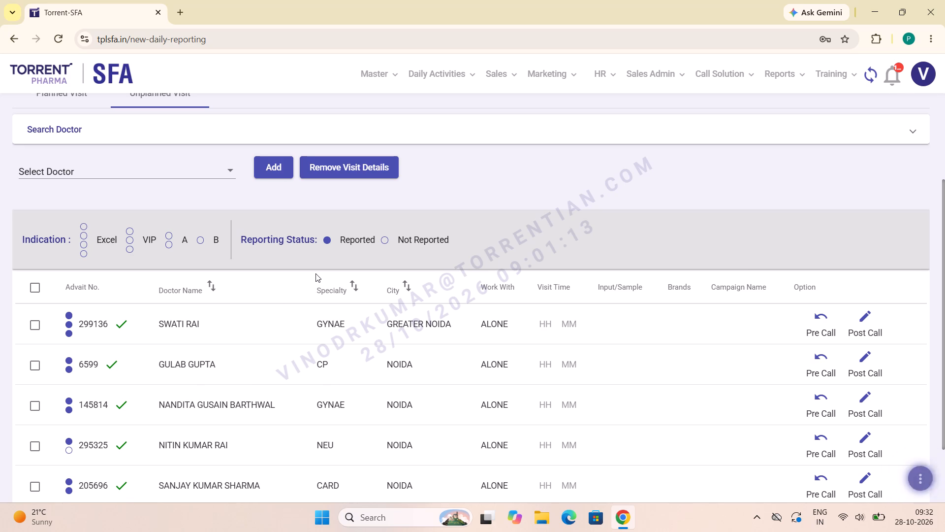
{"action": "key", "text": "Down"}
{"action": "key", "text": "Down"}
{"action": "key", "text": "Down"}
{"action": "key", "text": "Down"}
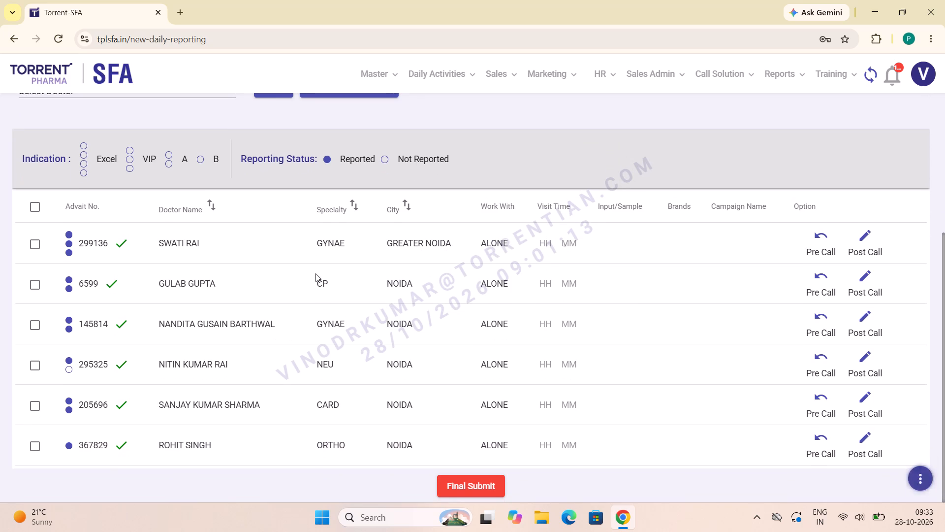
{"action": "key", "text": "Up"}
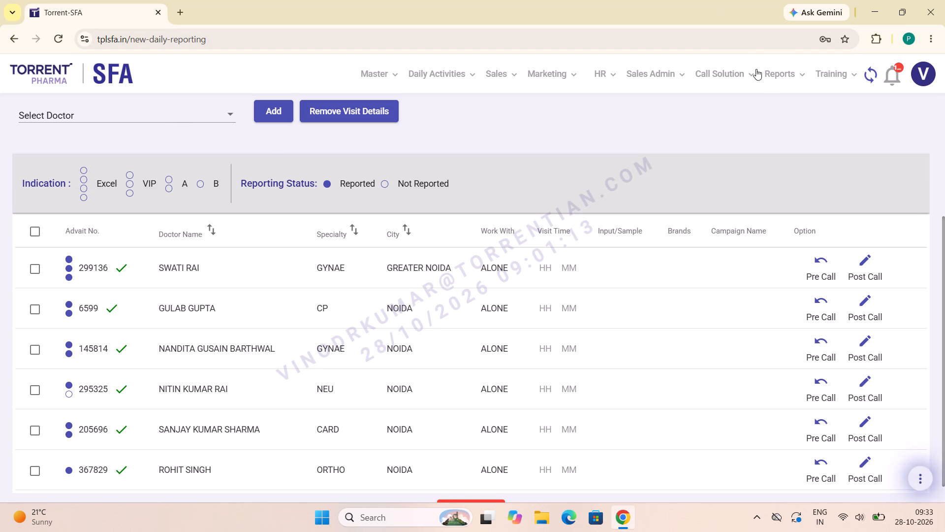
Run the Activities report from All reports for October 2026.
{"action": "left_click", "coordinate": [784, 70]}
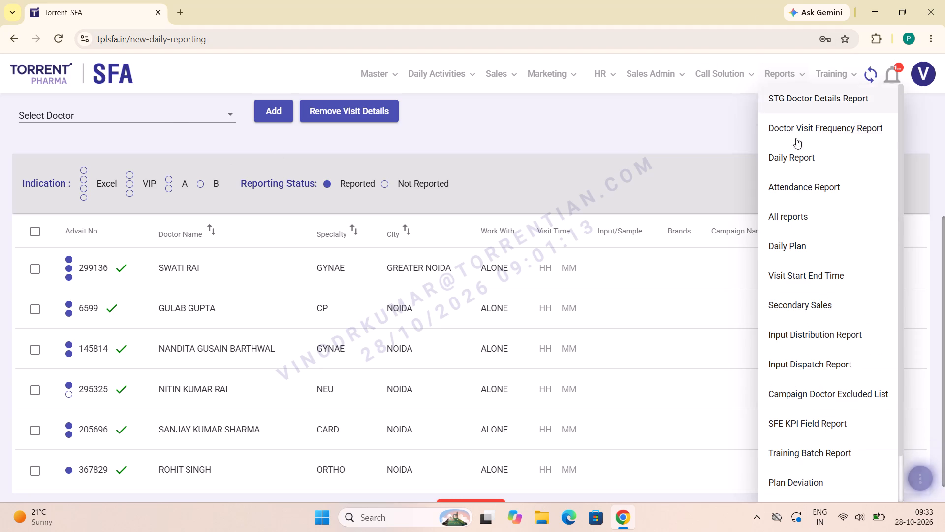
{"action": "left_click", "coordinate": [793, 219]}
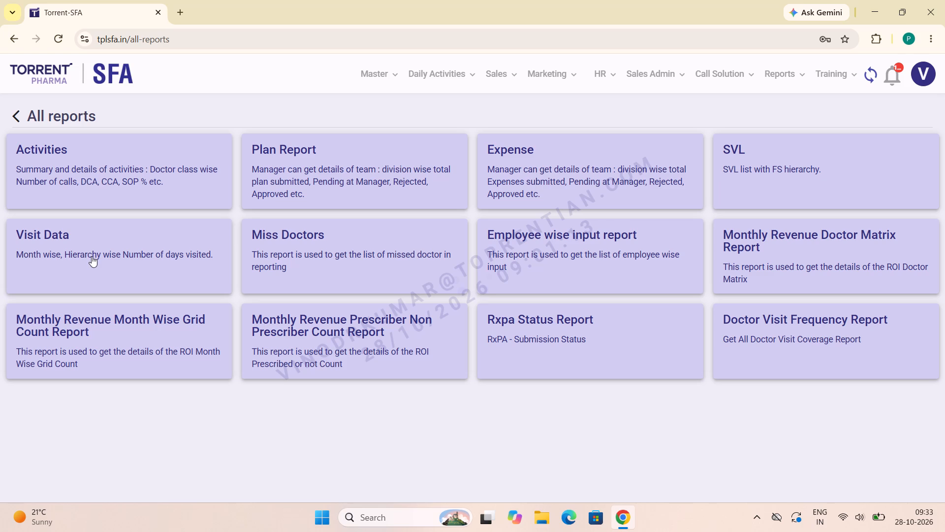
{"action": "left_click", "coordinate": [119, 181]}
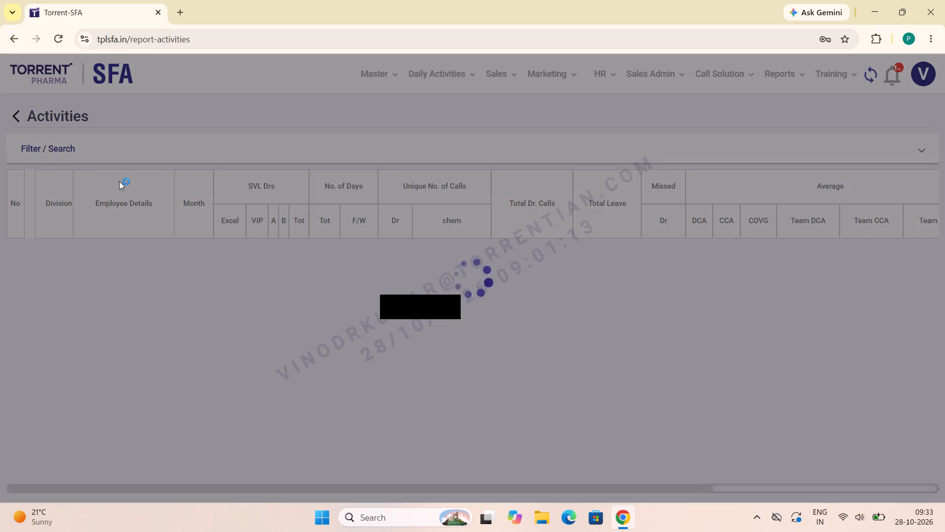
{"action": "left_click_drag", "start_coordinate": [119, 181], "coordinate": [268, 176]}
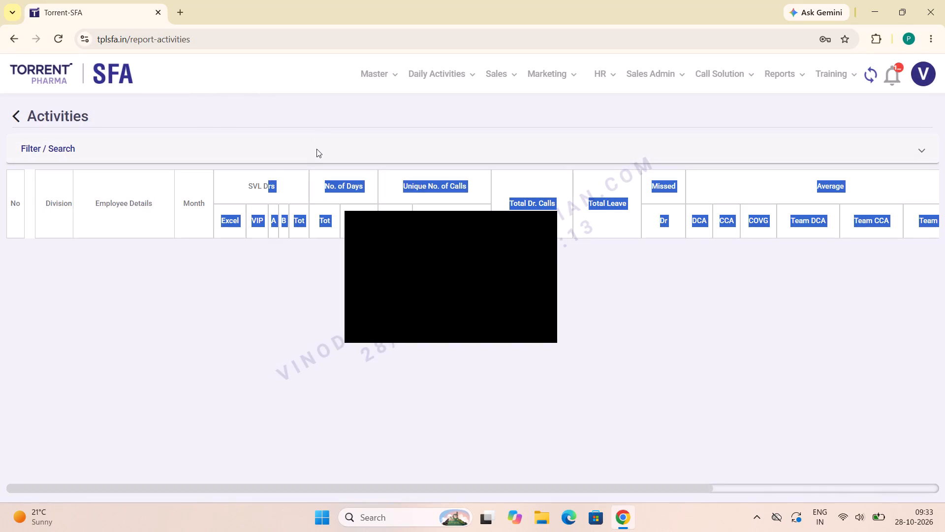
{"action": "left_click", "coordinate": [316, 149]}
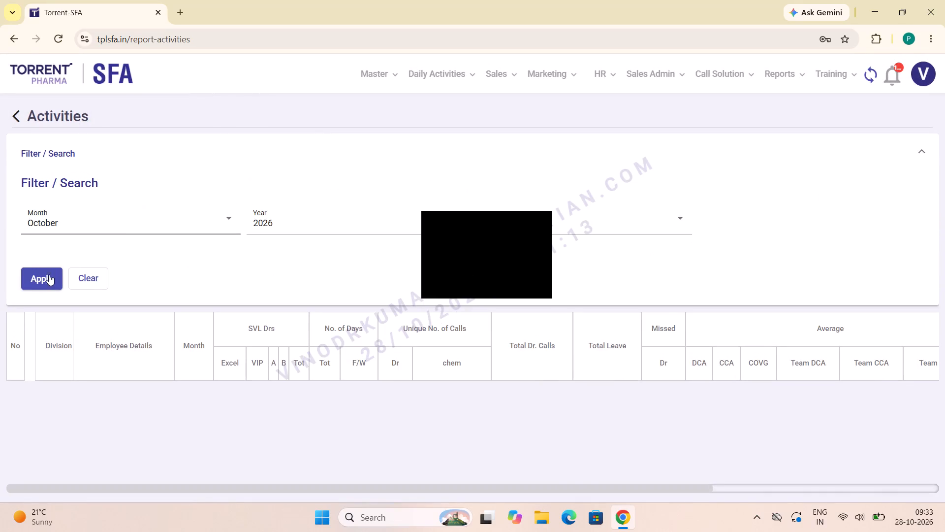
{"action": "left_click", "coordinate": [46, 277]}
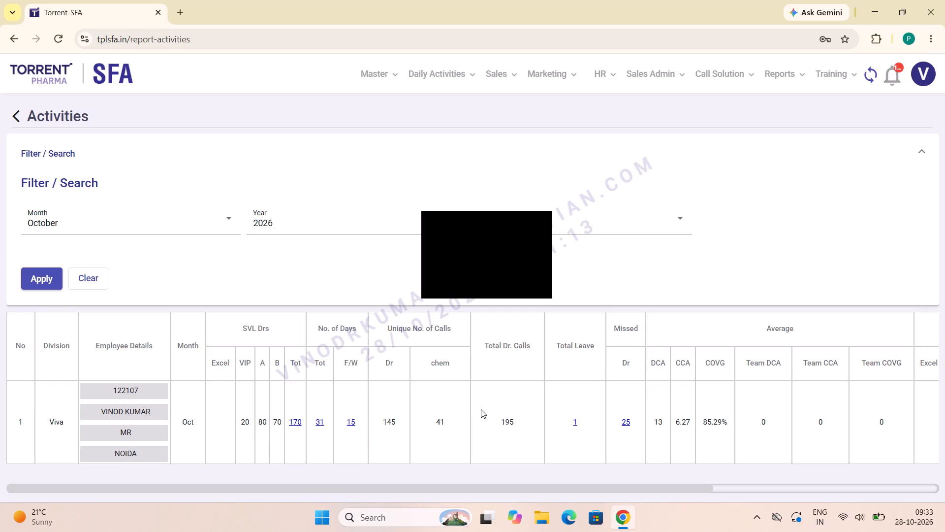
Examine the complete missed doctor list in the October activity report, and close it.
{"action": "left_click", "coordinate": [629, 422]}
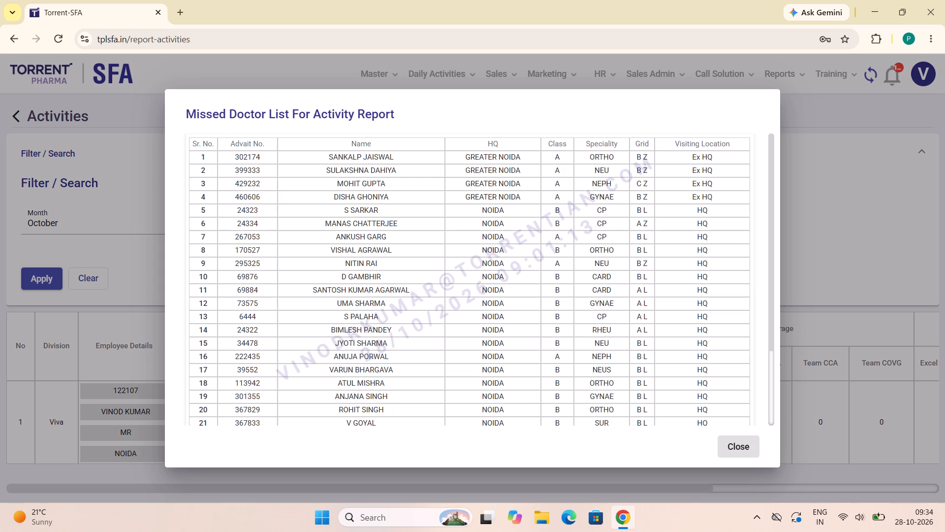
{"action": "key", "text": "Down"}
{"action": "key", "text": "Down"}
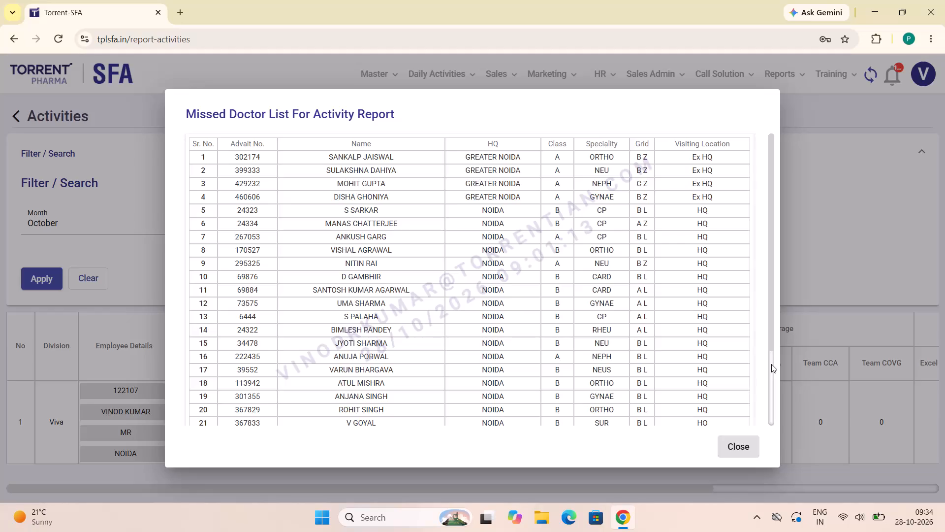
{"action": "left_click", "coordinate": [771, 364]}
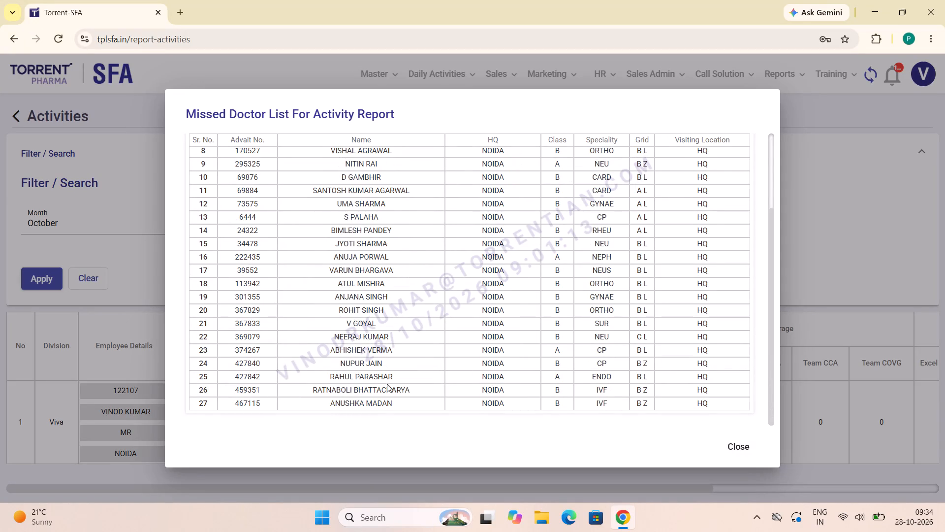
{"action": "left_click", "coordinate": [737, 445]}
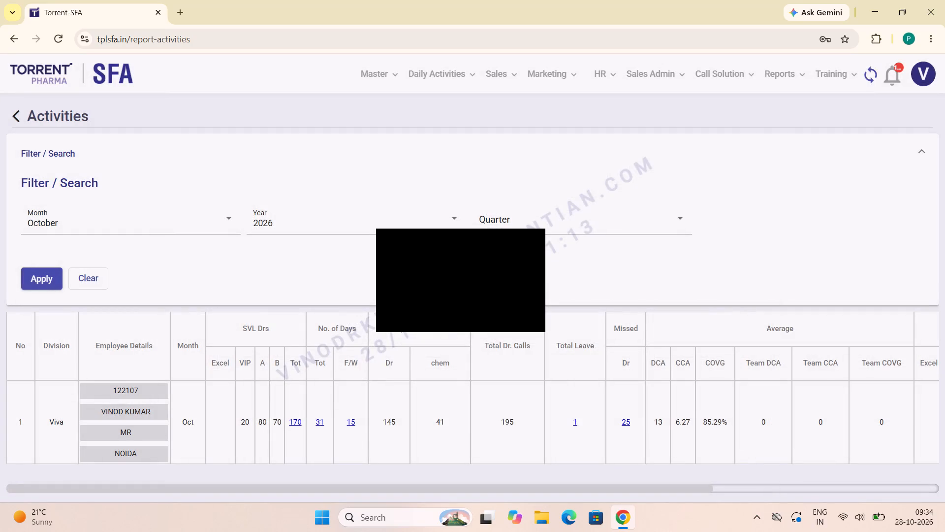
{"action": "left_click", "coordinate": [428, 72]}
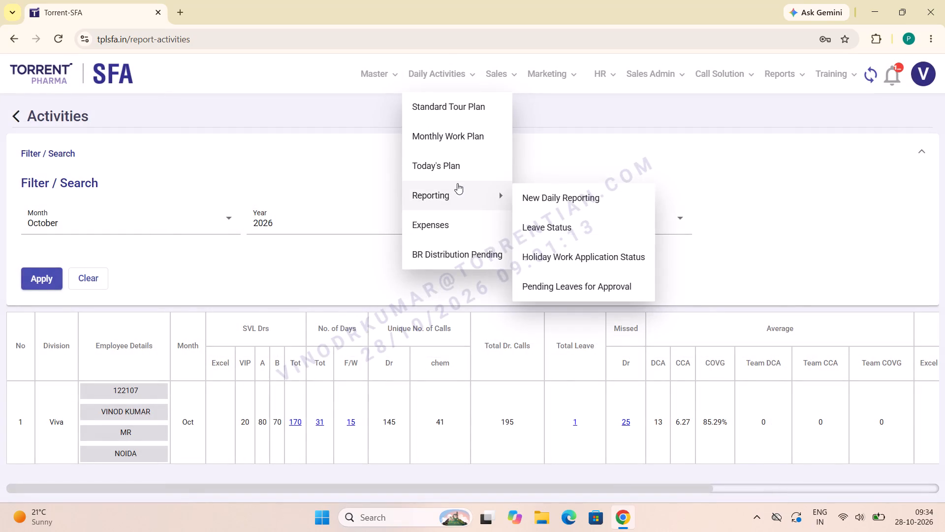
{"action": "left_click", "coordinate": [536, 199]}
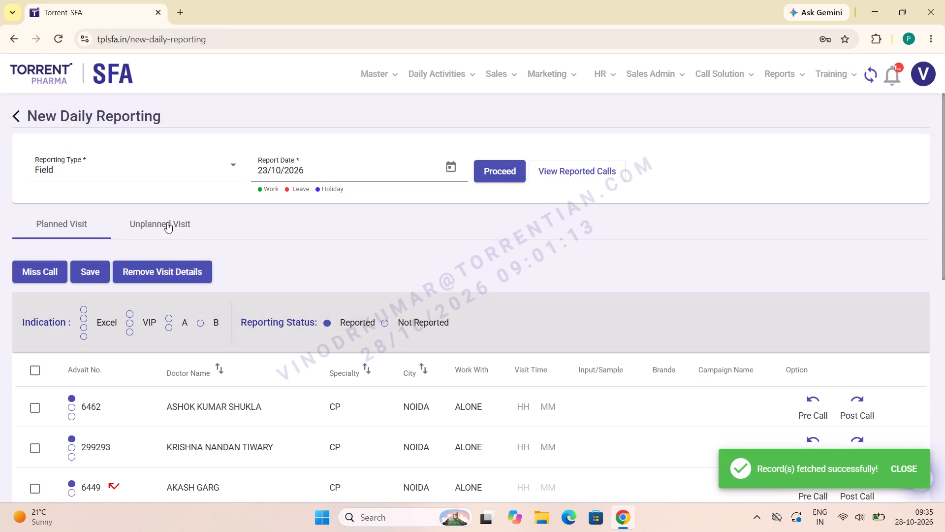
{"action": "left_click", "coordinate": [167, 222]}
{"action": "left_click", "coordinate": [92, 301]}
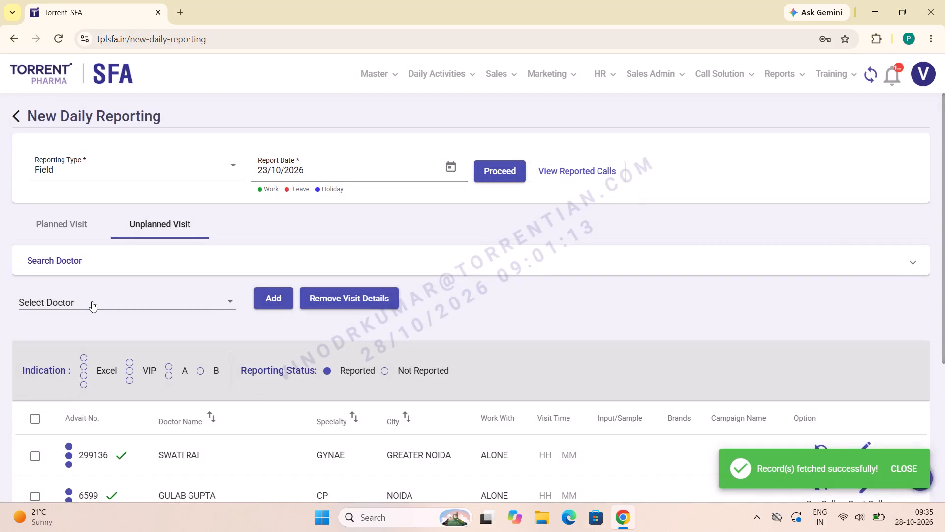
{"action": "type", "text": "nup"}
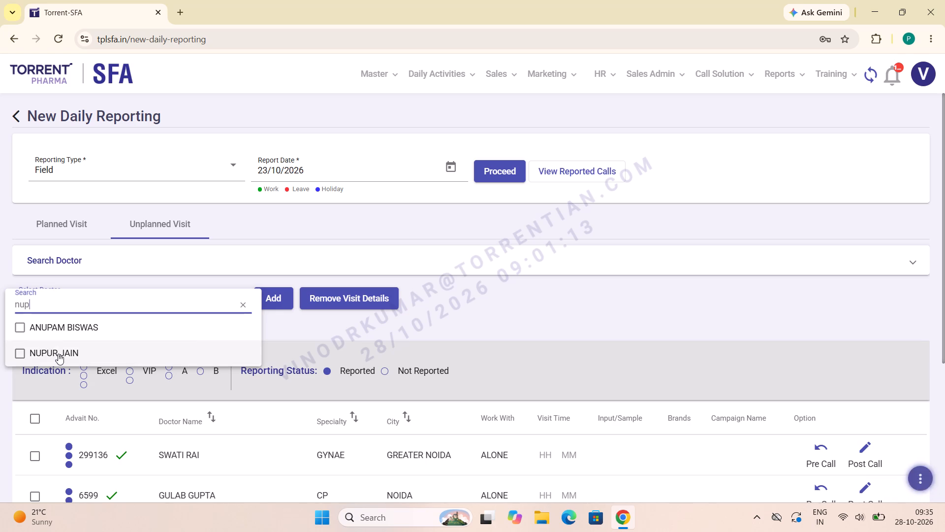
{"action": "left_click", "coordinate": [58, 354]}
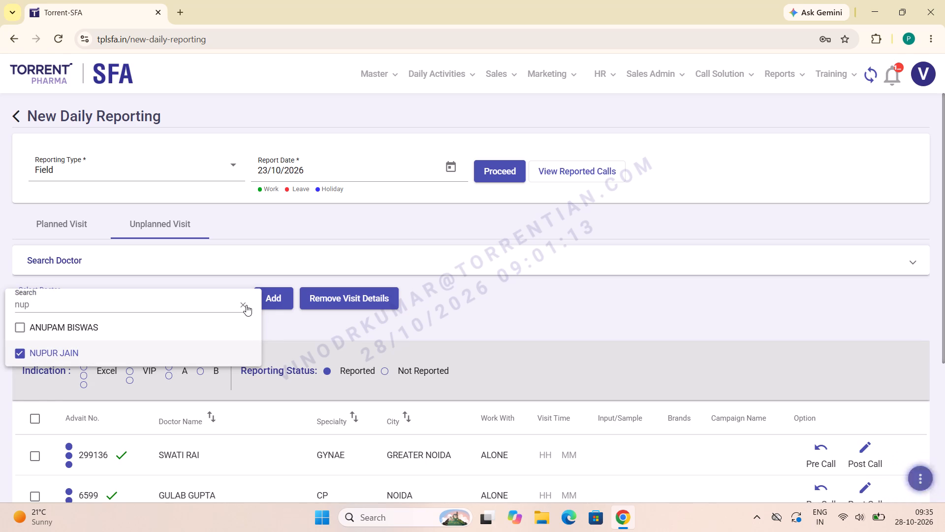
{"action": "left_click", "coordinate": [246, 305]}
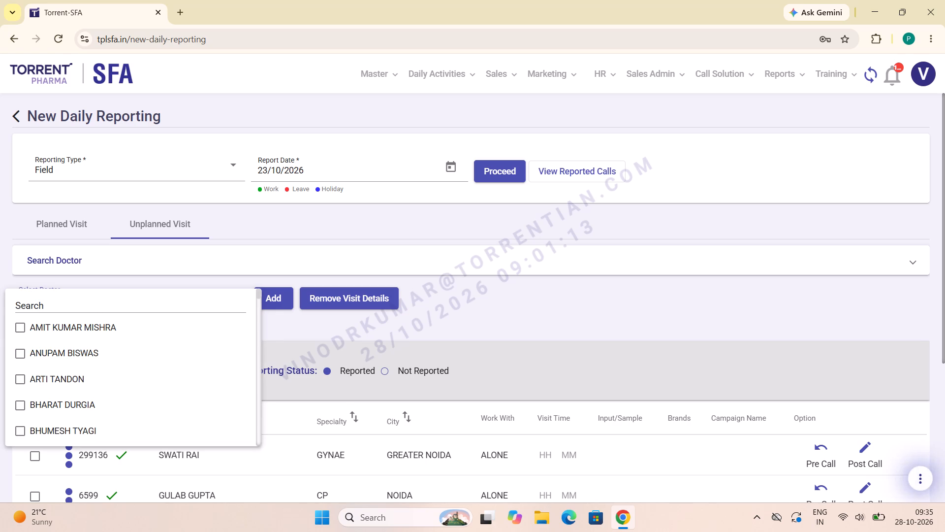
{"action": "left_click", "coordinate": [92, 303]}
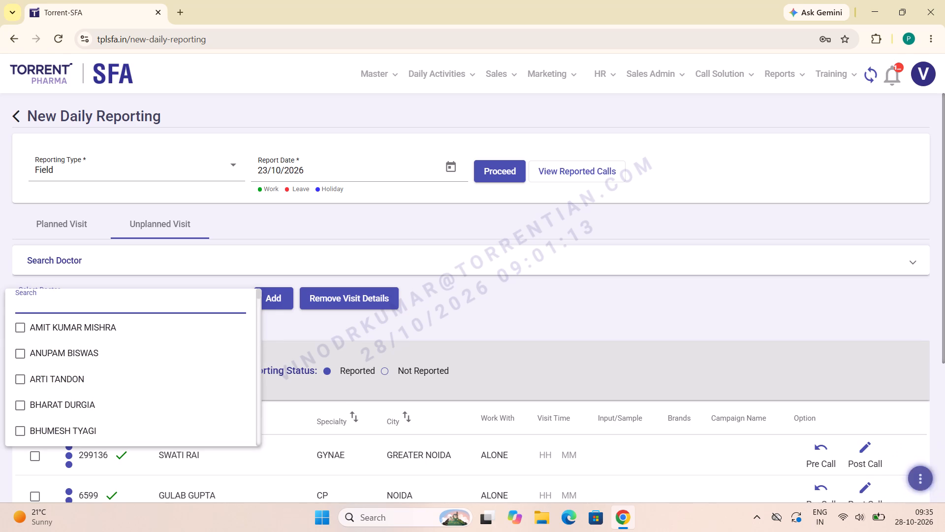
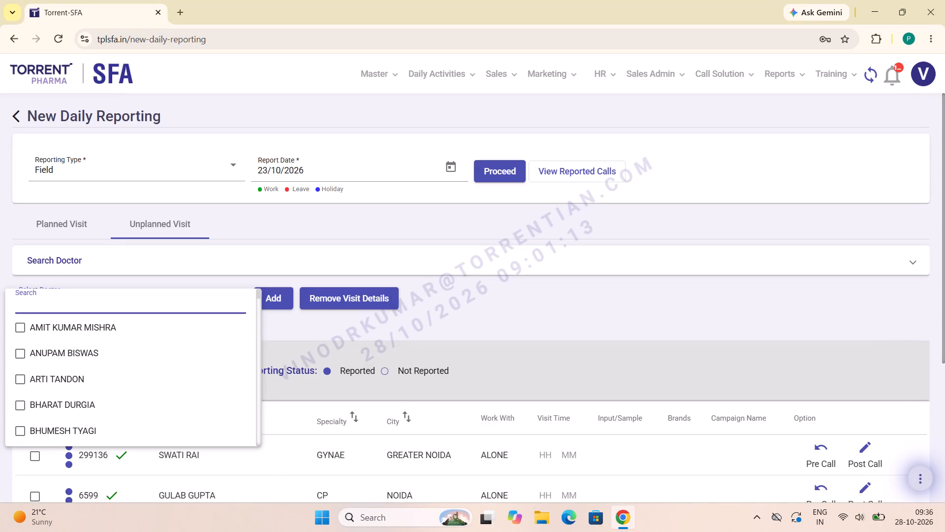
{"action": "type", "text": "ra"}
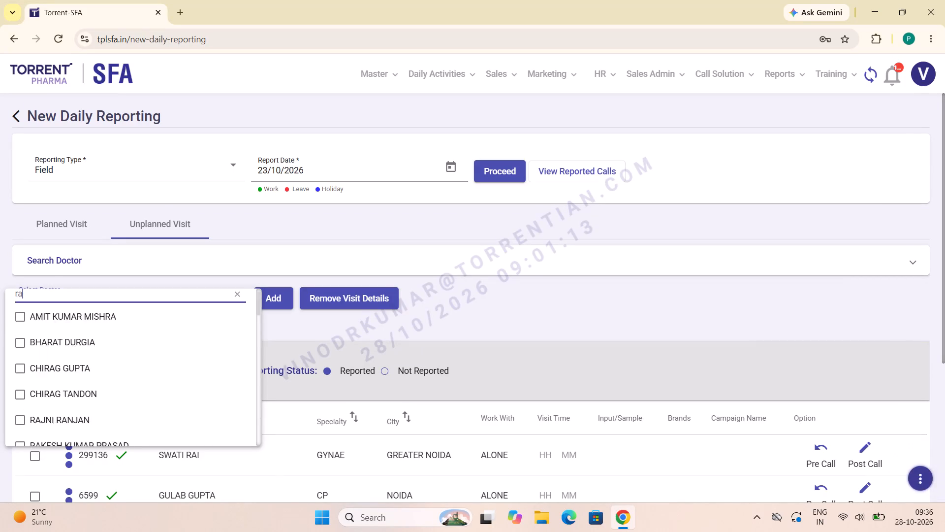
{"action": "type", "text": "hu"}
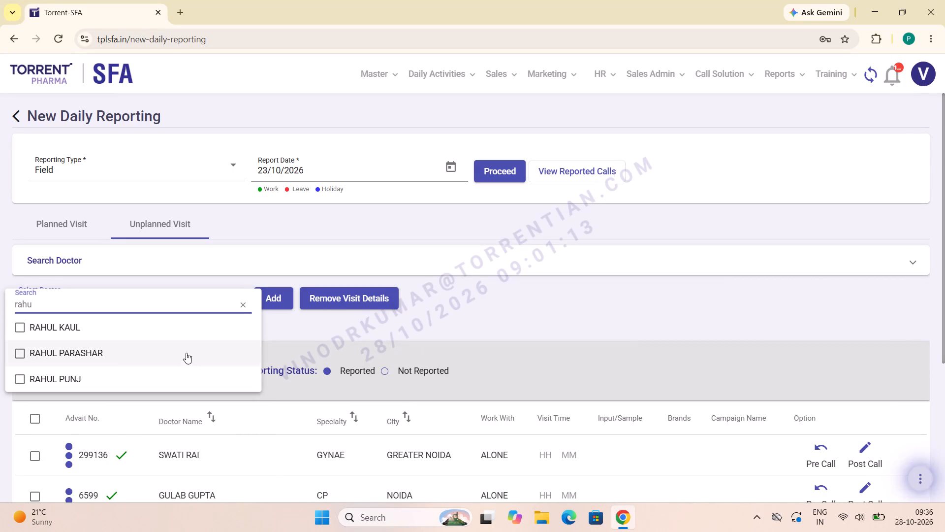
{"action": "left_click", "coordinate": [121, 350]}
{"action": "left_click", "coordinate": [306, 340]}
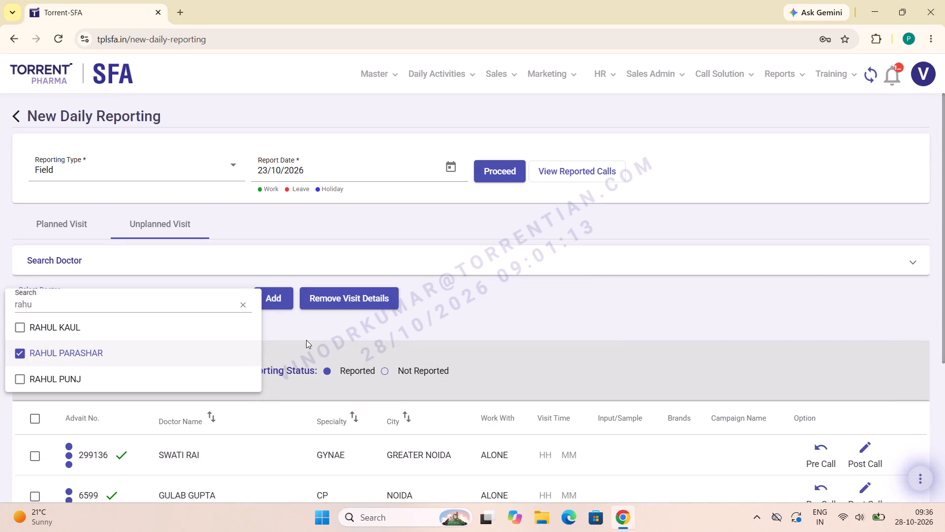
{"action": "left_click", "coordinate": [277, 297]}
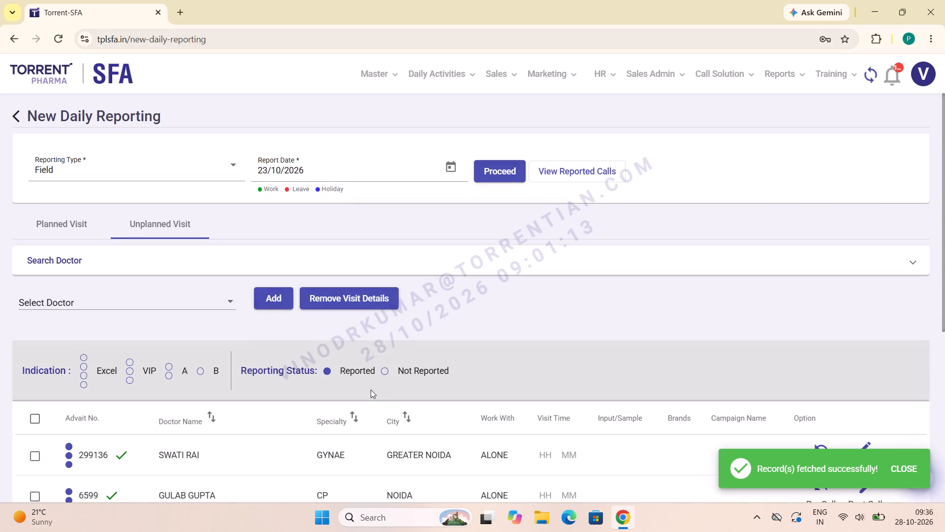
Examine the complete list of doctors added to the unplanned visits for 23/10/2026.
{"action": "left_click", "coordinate": [320, 396]}
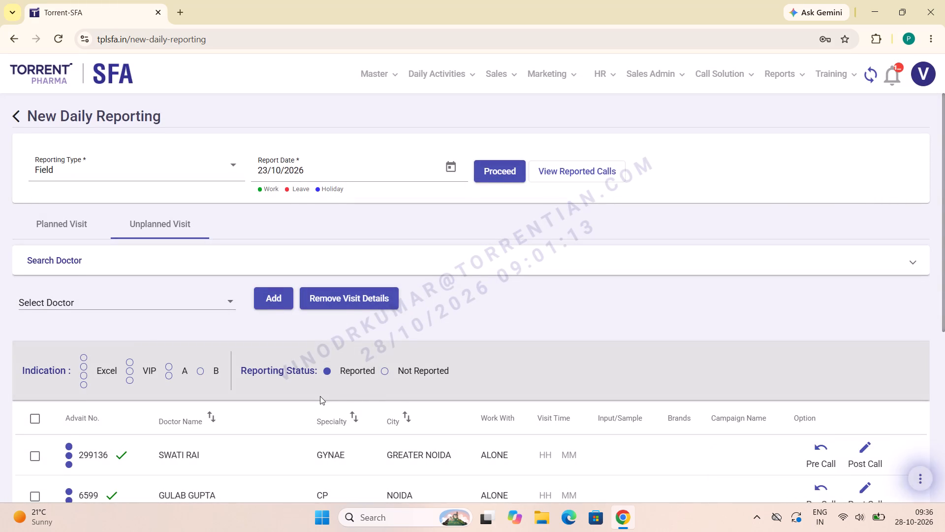
{"action": "key", "text": "Down"}
{"action": "key", "text": "Down"}
{"action": "key", "text": "Down"}
{"action": "key", "text": "Down"}
{"action": "key", "text": "Down"}
{"action": "key", "text": "Down"}
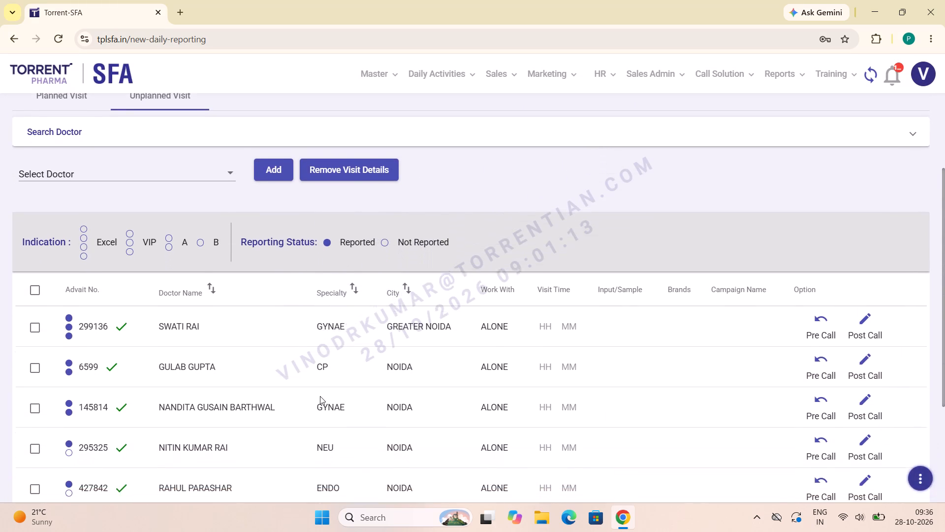
{"action": "key", "text": "Down"}
{"action": "key", "text": "Down"}
{"action": "key", "text": "Down"}
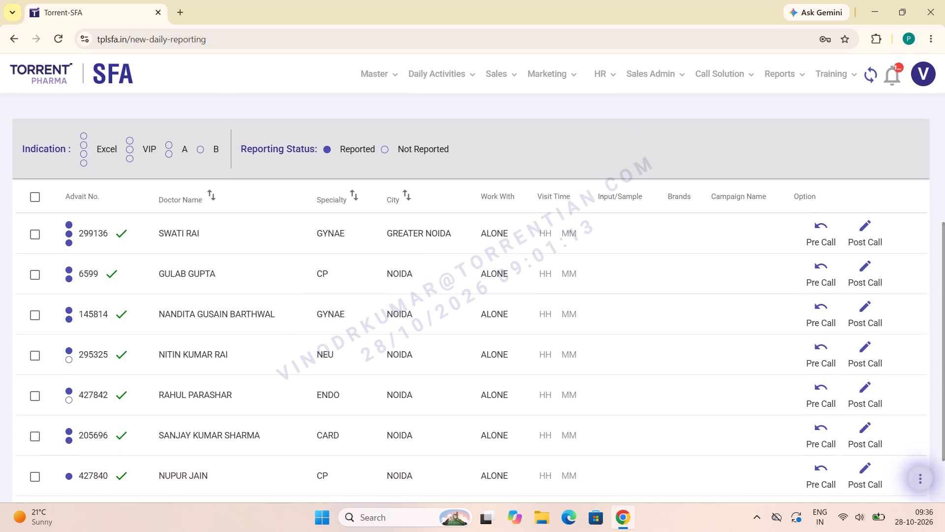
{"action": "key", "text": "Down"}
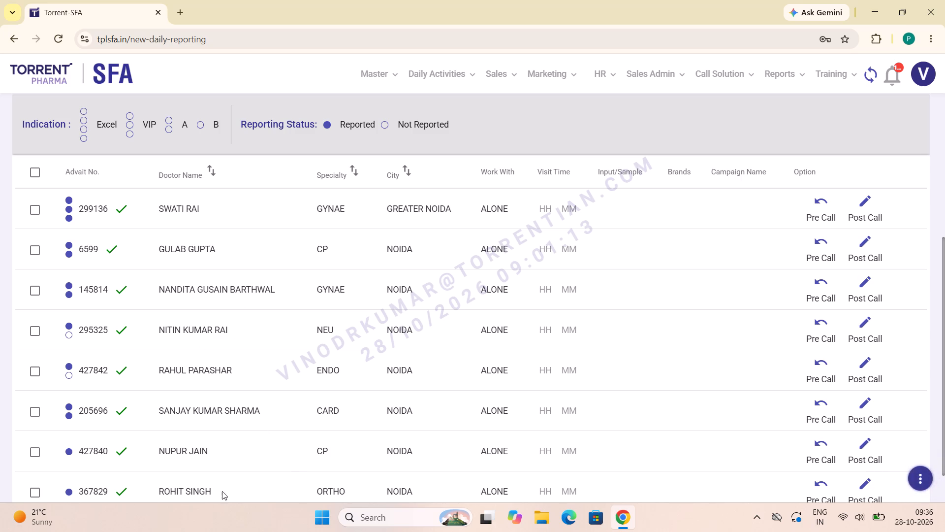
{"action": "key", "text": "Down"}
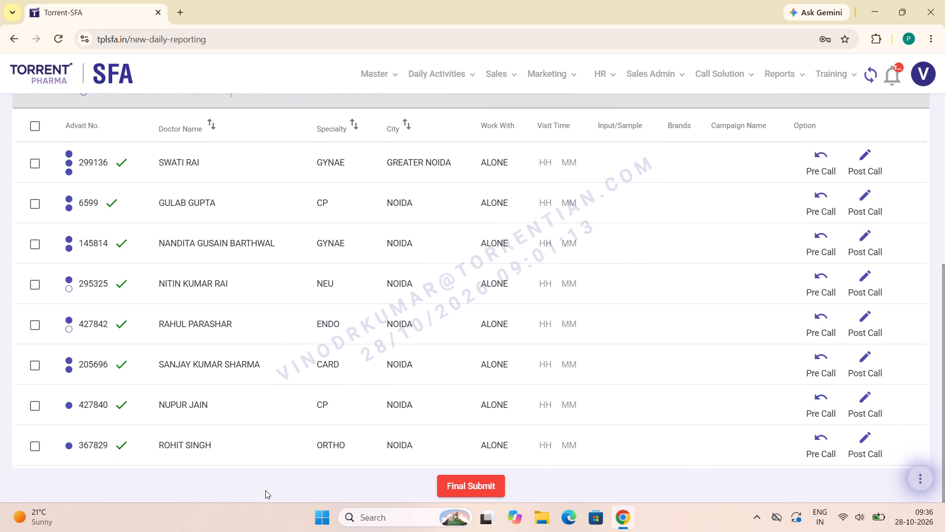
Switch to the planned visits for 23/10/2026 and examine every doctor's reporting and missed-call status down to the last entry.
{"action": "left_click", "coordinate": [51, 483]}
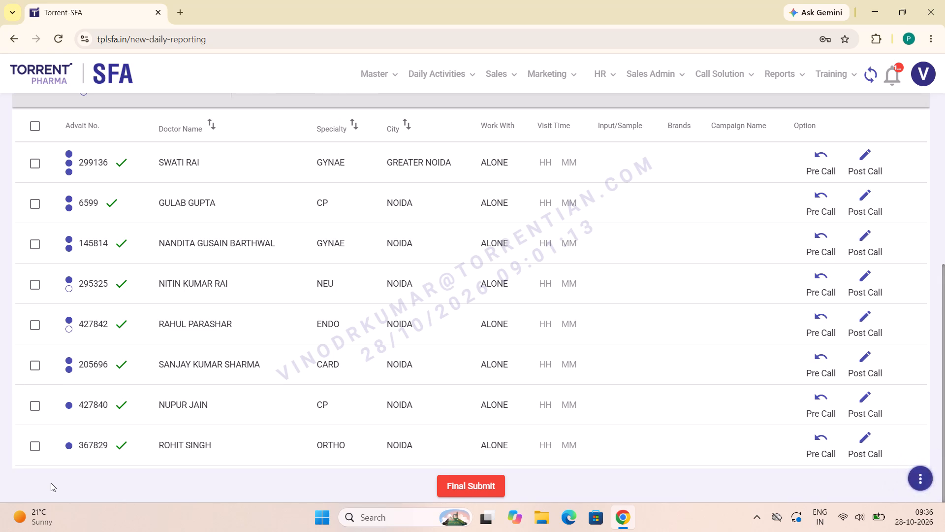
{"action": "key", "text": "Up"}
{"action": "key", "text": "Up"}
{"action": "key", "text": "Up"}
{"action": "key", "text": "Up"}
{"action": "key", "text": "Up"}
{"action": "key", "text": "Up"}
{"action": "key", "text": "Up"}
{"action": "key", "text": "Up"}
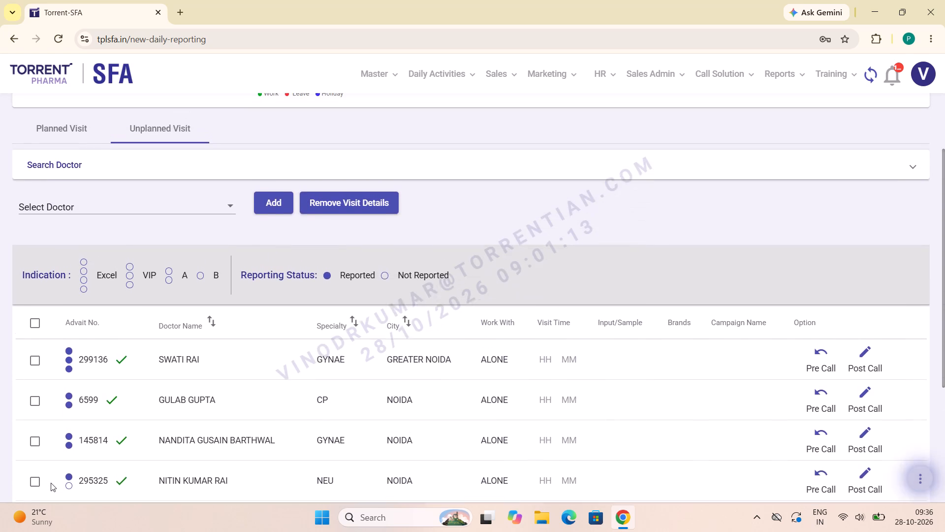
{"action": "key", "text": "Up"}
{"action": "key", "text": "Up"}
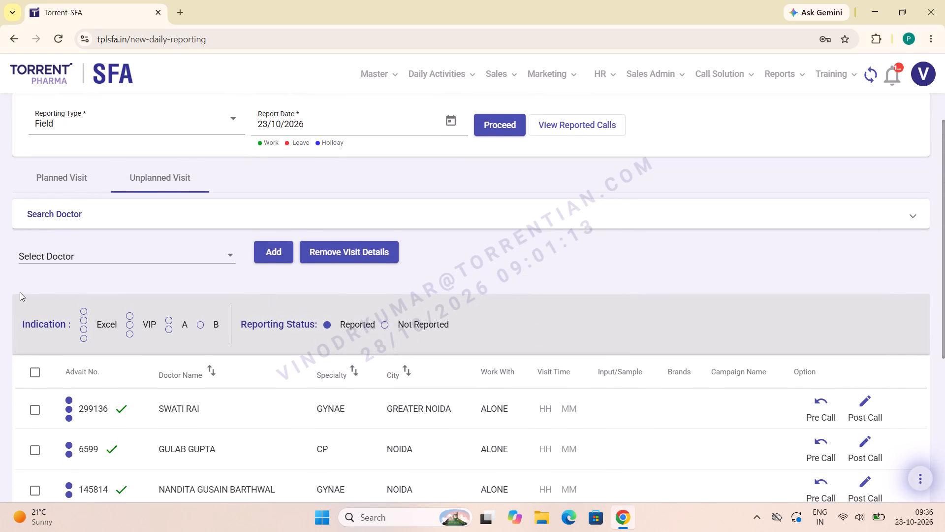
{"action": "left_click", "coordinate": [73, 176]}
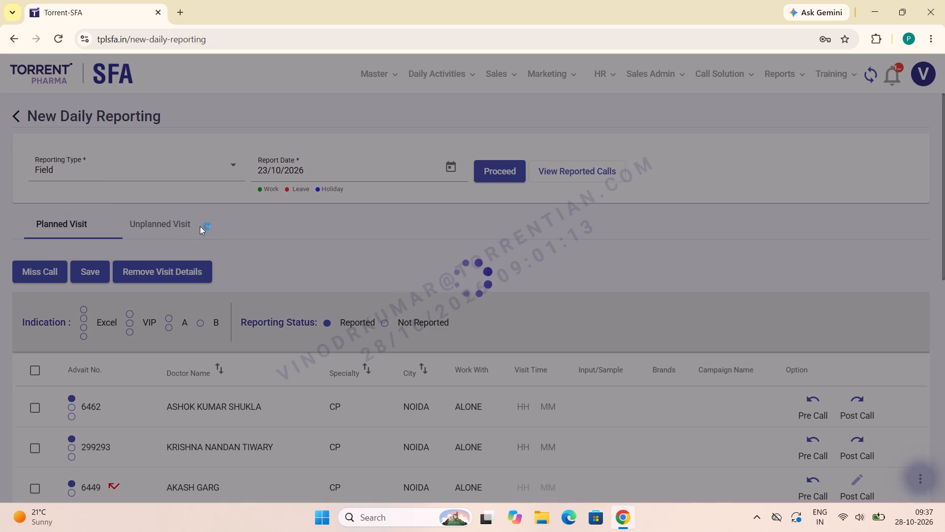
{"action": "left_click", "coordinate": [347, 260]}
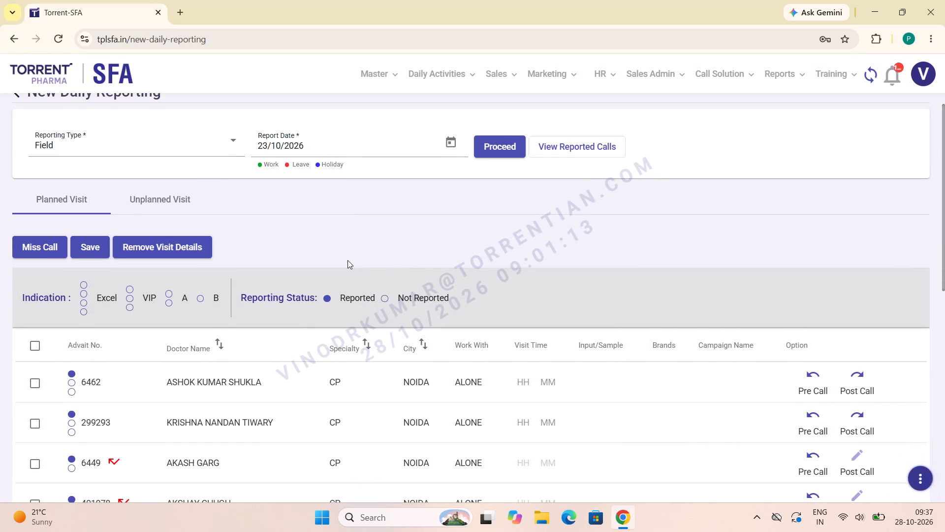
{"action": "left_click", "coordinate": [271, 357]}
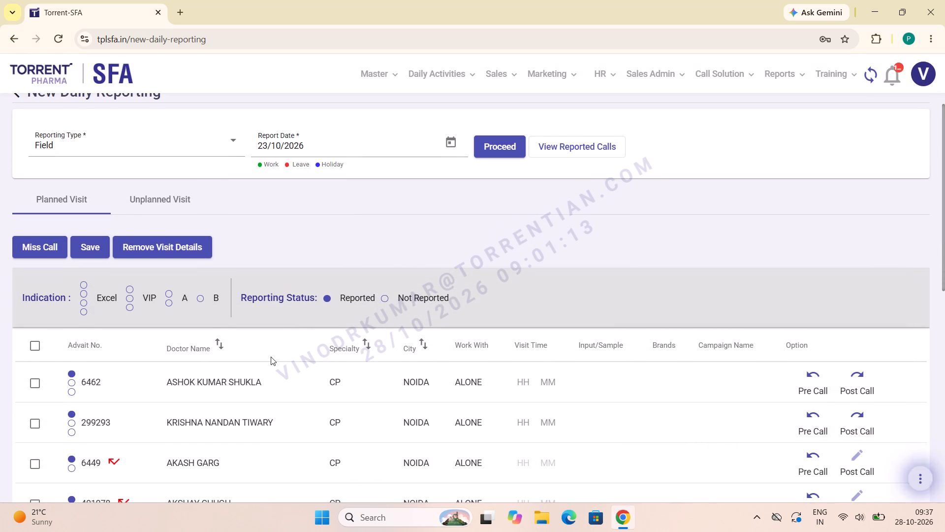
{"action": "key", "text": "Down"}
{"action": "key", "text": "Down"}
{"action": "key", "text": "Down"}
{"action": "key", "text": "Down"}
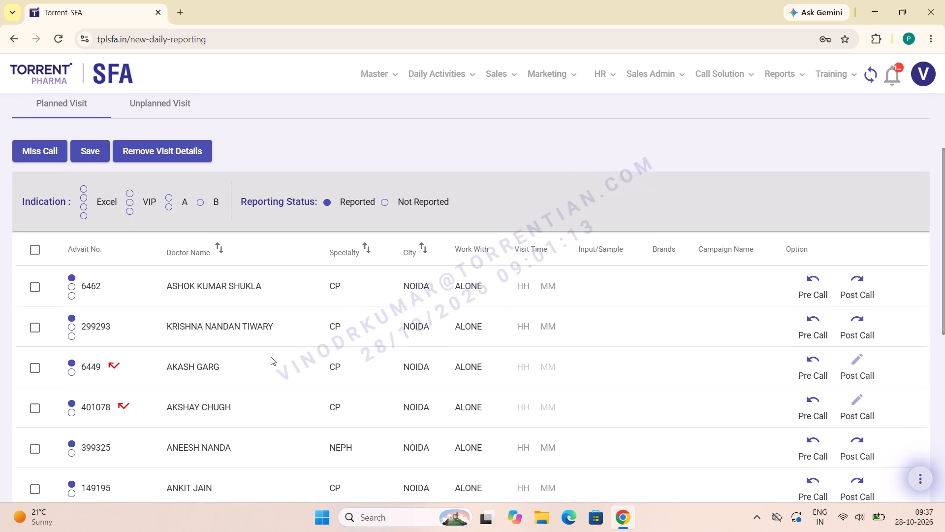
{"action": "key", "text": "Down"}
{"action": "key", "text": "Down"}
{"action": "key", "text": "Down"}
{"action": "key", "text": "Down"}
{"action": "key", "text": "Down"}
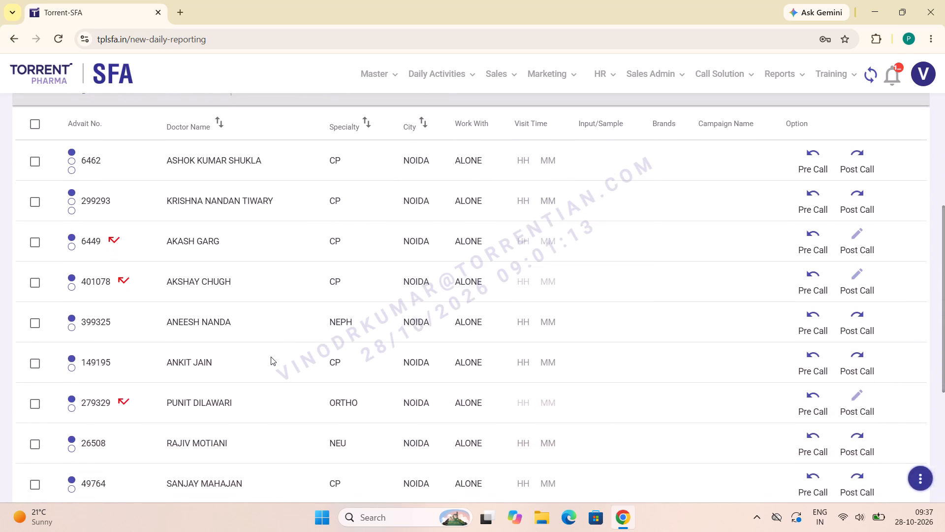
{"action": "key", "text": "Down"}
{"action": "key", "text": "Down"}
{"action": "key", "text": "Down"}
{"action": "key", "text": "Down"}
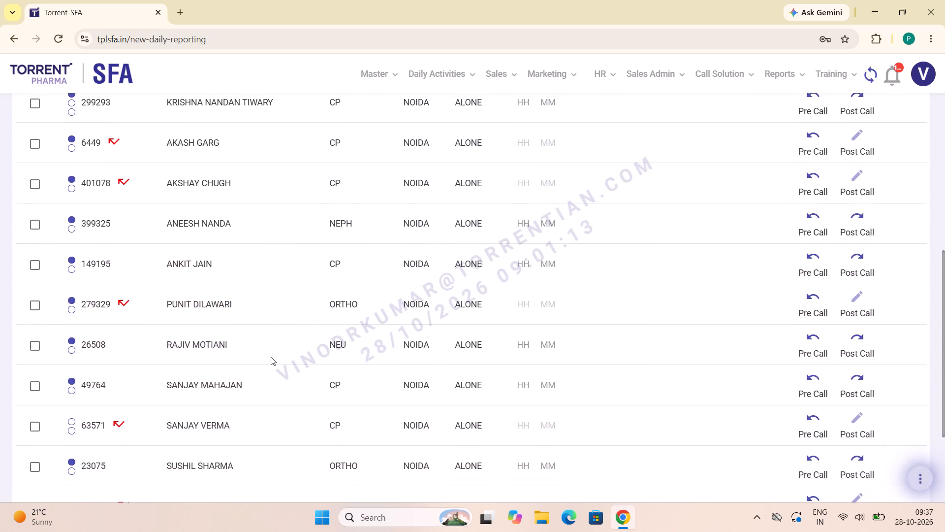
{"action": "key", "text": "Down"}
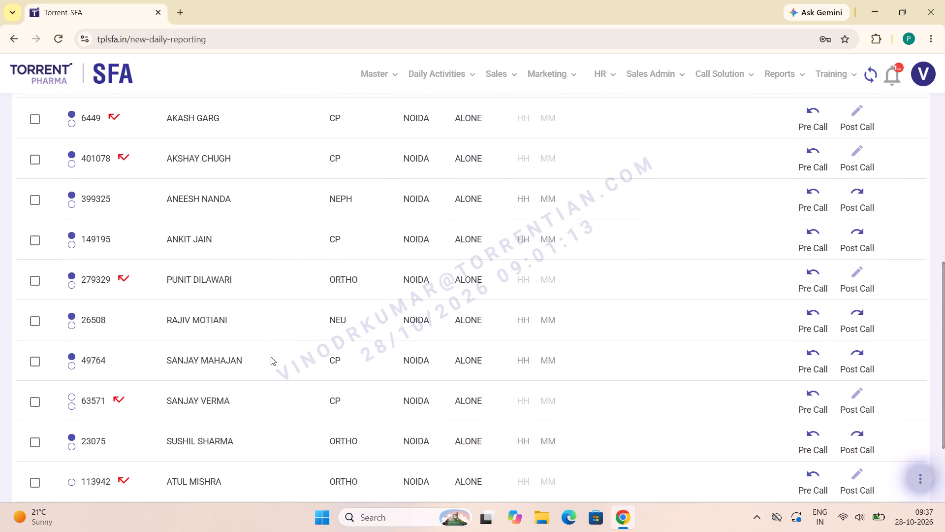
{"action": "key", "text": "Down"}
{"action": "key", "text": "Down"}
{"action": "key", "text": "Down"}
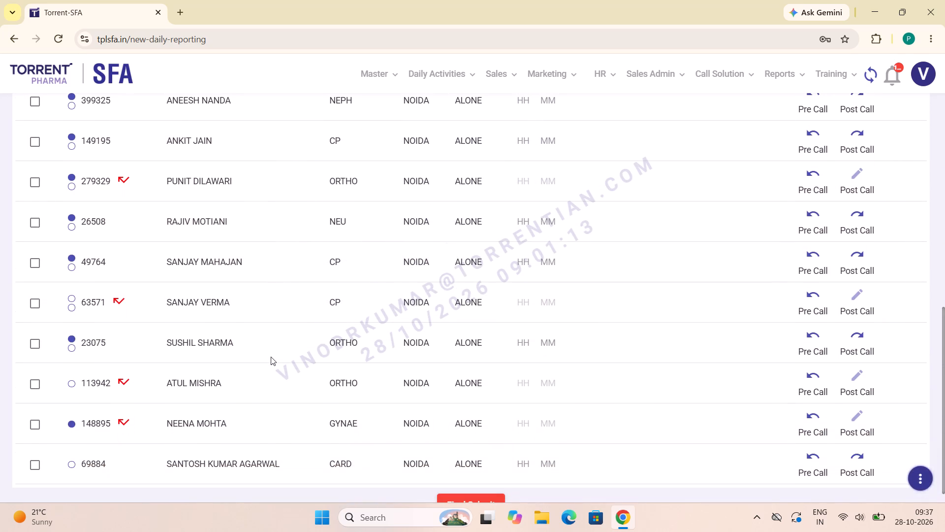
{"action": "key", "text": "Down"}
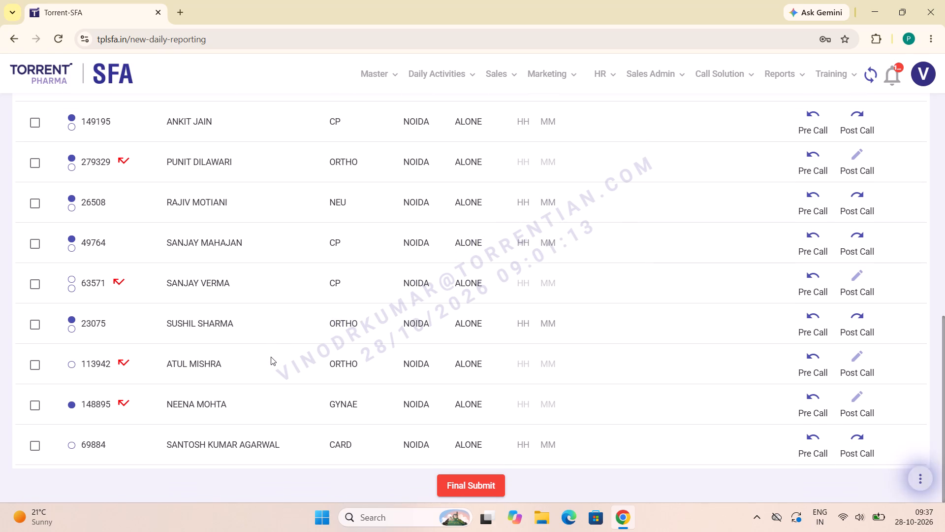
{"action": "key", "text": "Down"}
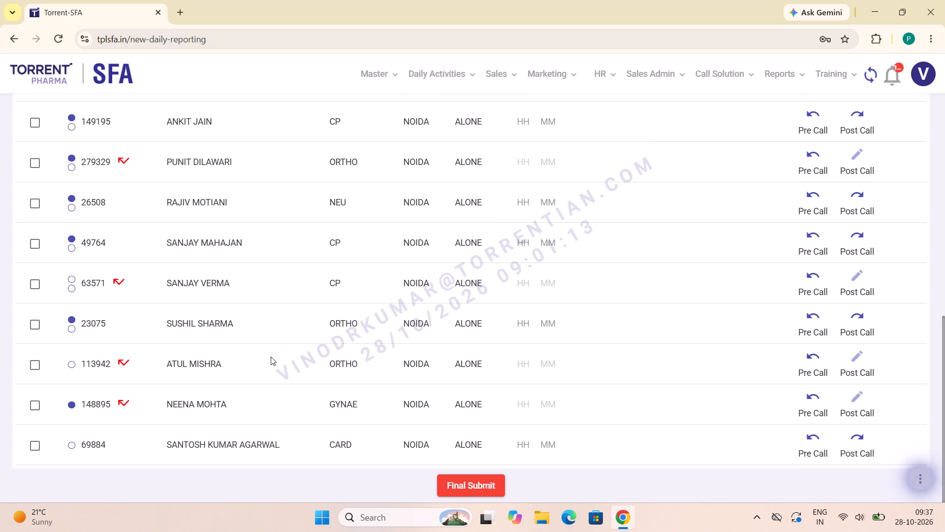
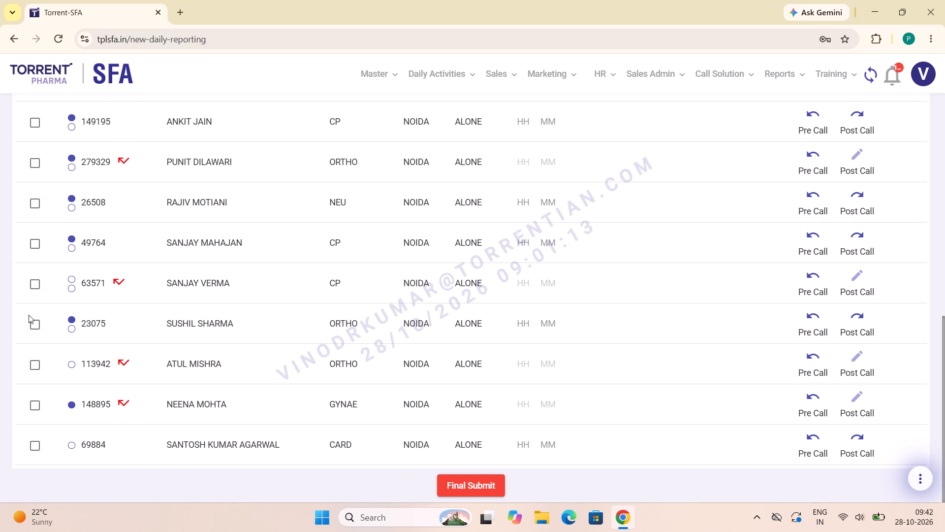
{"action": "left_click", "coordinate": [37, 325]}
{"action": "key", "text": "Up"}
{"action": "key", "text": "Up"}
{"action": "key", "text": "Up"}
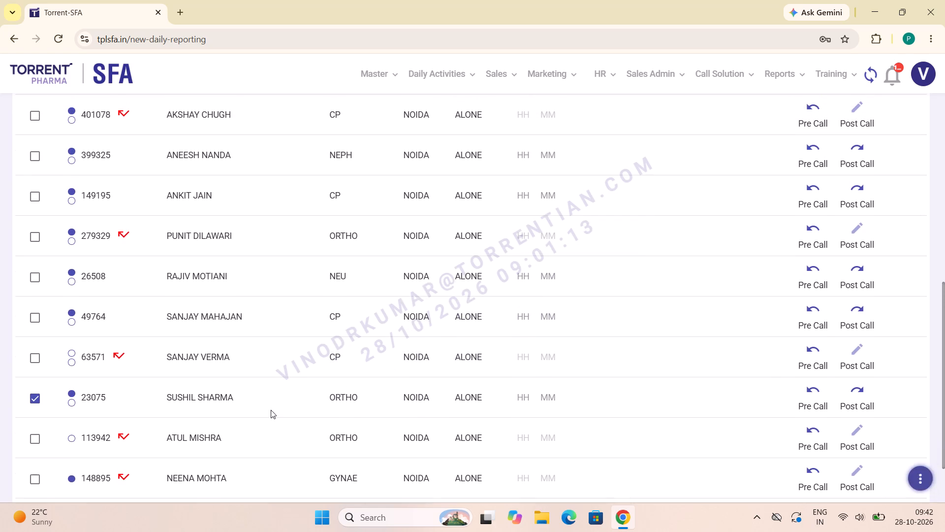
{"action": "key", "text": "Up"}
{"action": "key", "text": "Up"}
{"action": "key", "text": "Up"}
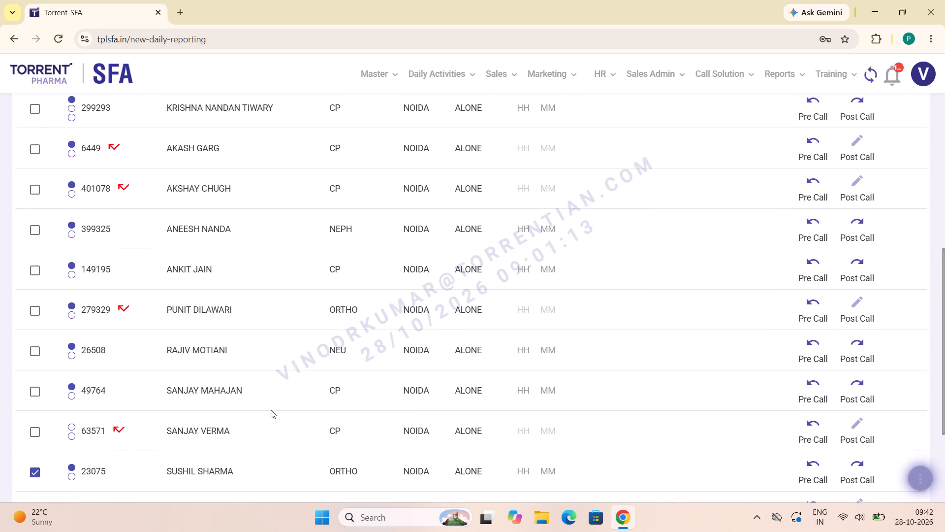
{"action": "key", "text": "Up"}
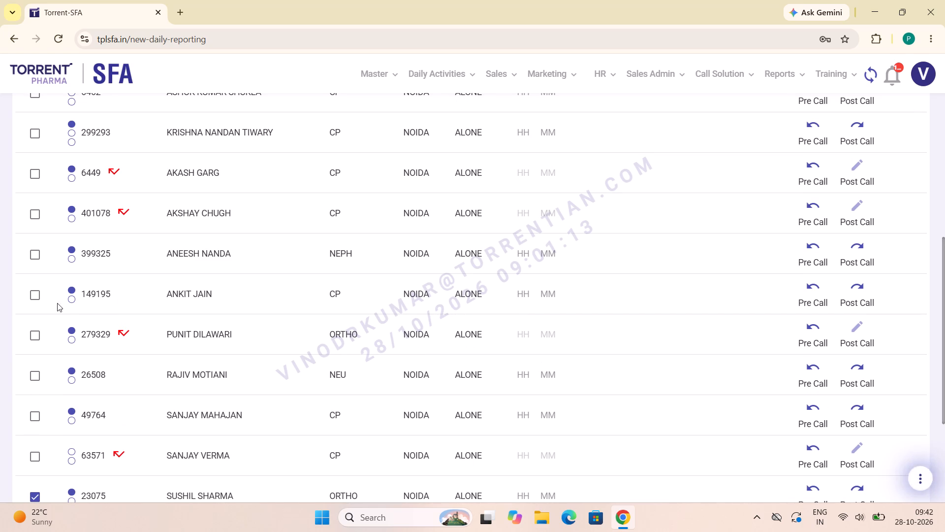
{"action": "left_click", "coordinate": [35, 292]}
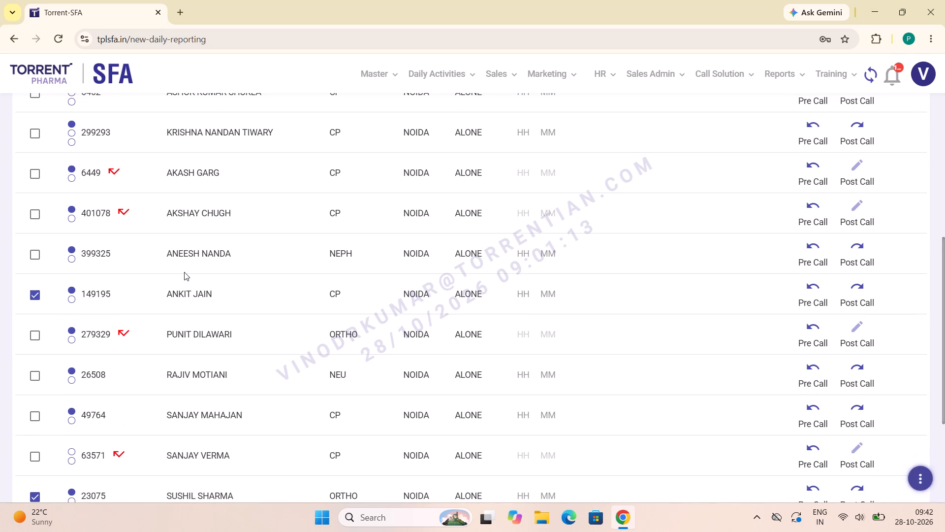
{"action": "key", "text": "Up"}
{"action": "key", "text": "Up"}
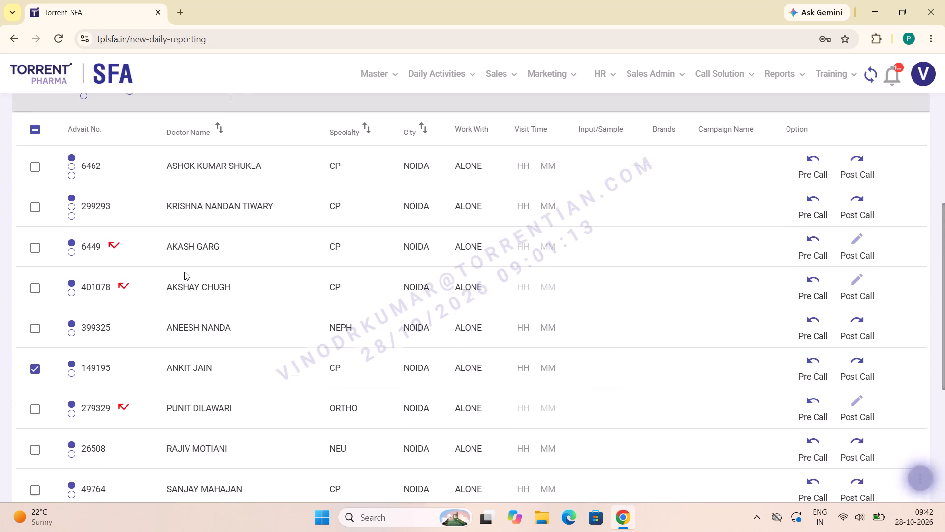
{"action": "key", "text": "Up"}
{"action": "key", "text": "Up"}
{"action": "key", "text": "Up"}
{"action": "key", "text": "Up"}
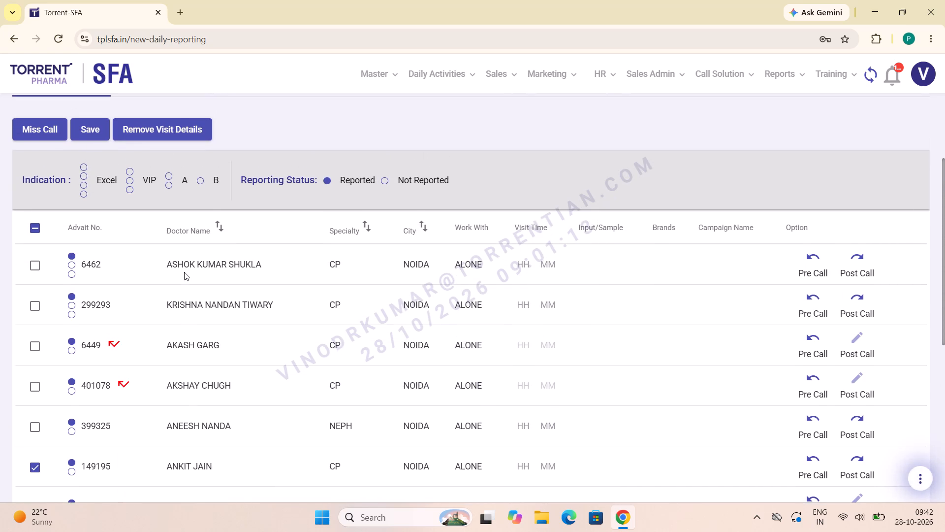
{"action": "key", "text": "Up"}
{"action": "key", "text": "Up"}
{"action": "key", "text": "Up"}
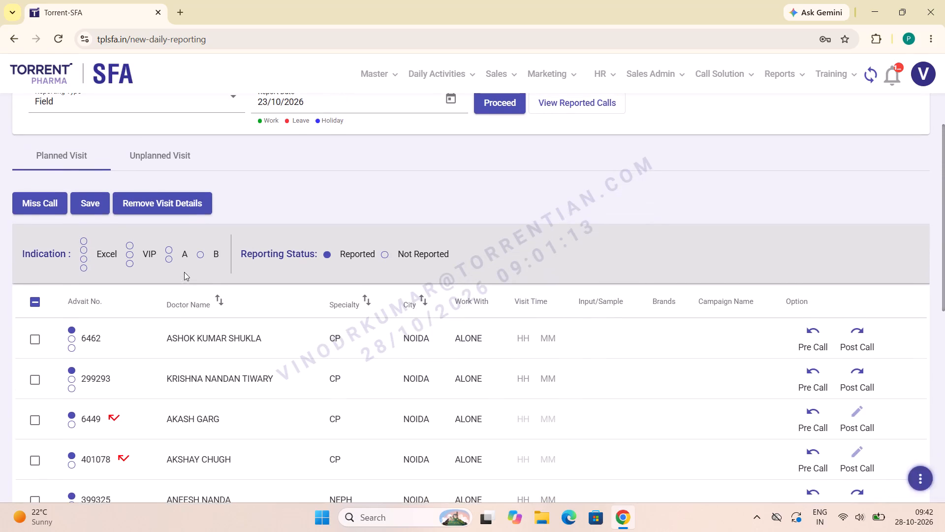
{"action": "left_click", "coordinate": [33, 203]}
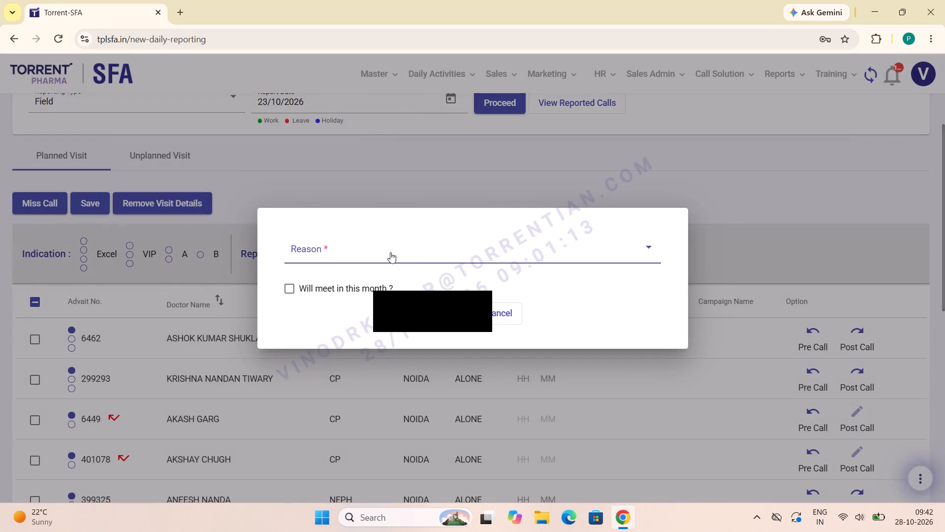
{"action": "left_click", "coordinate": [390, 252]}
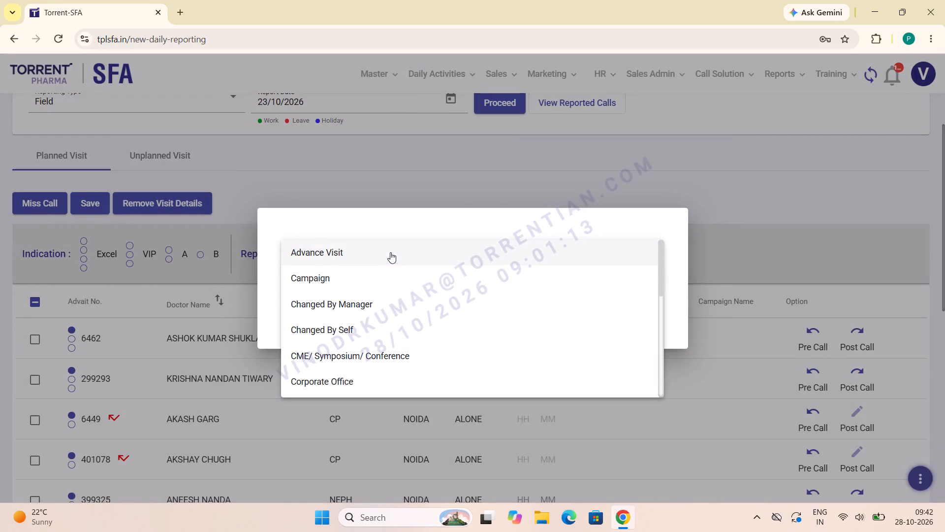
{"action": "key", "text": "shift+c"}
{"action": "type", "text": "ou"}
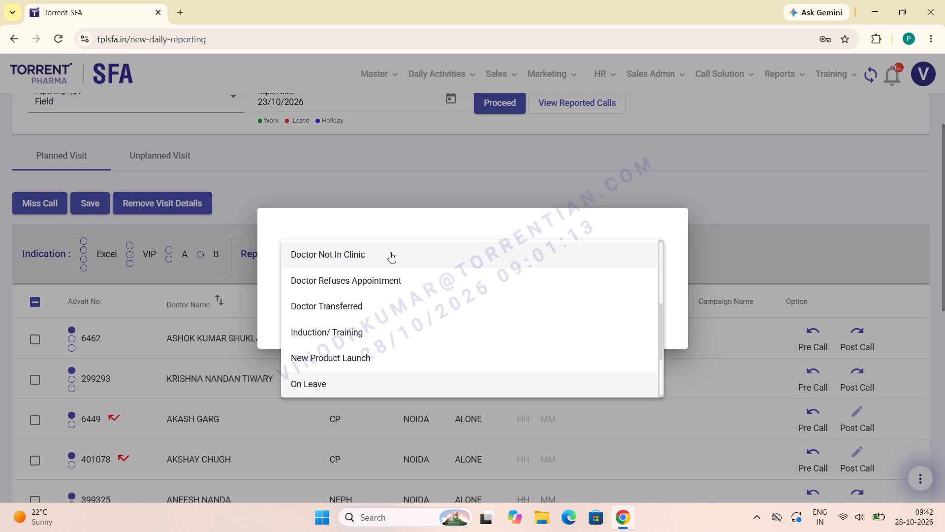
{"action": "type", "text": "ot"}
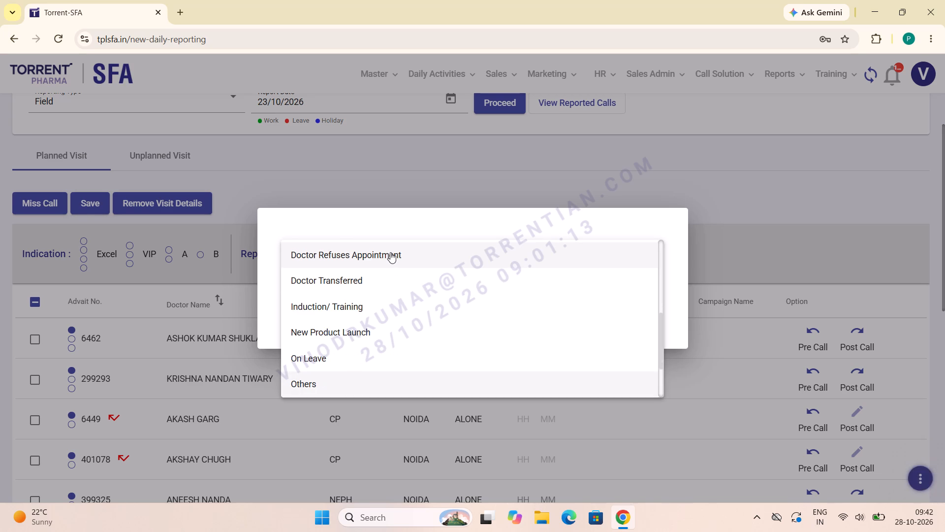
{"action": "left_click", "coordinate": [307, 391]}
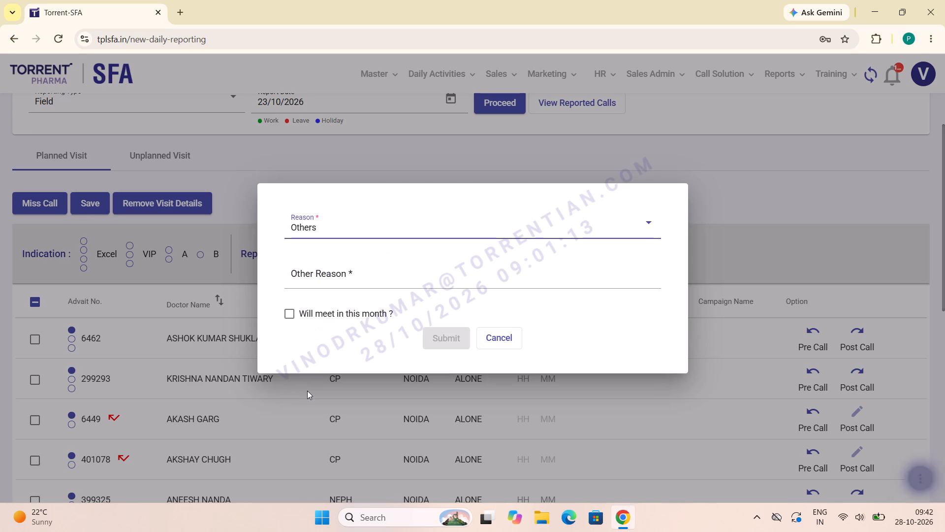
{"action": "left_click", "coordinate": [330, 275]}
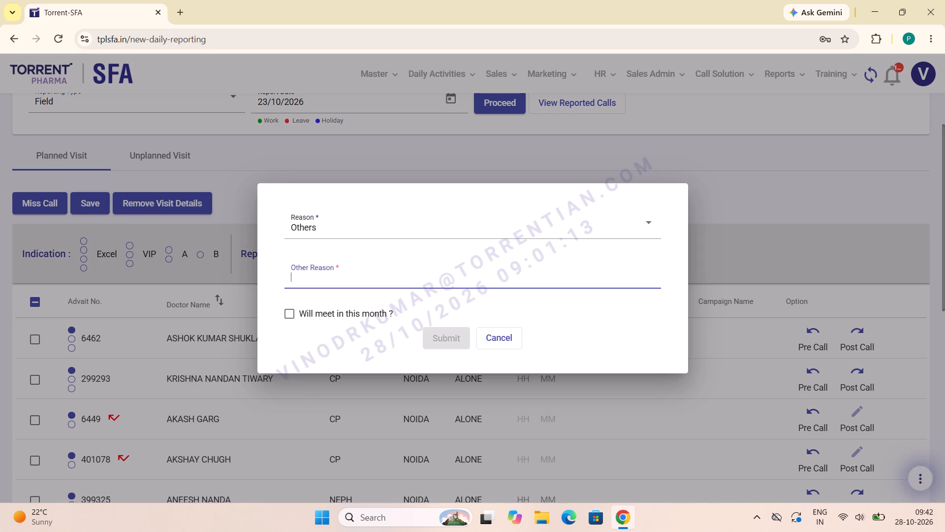
{"action": "key", "text": "shift+c"}
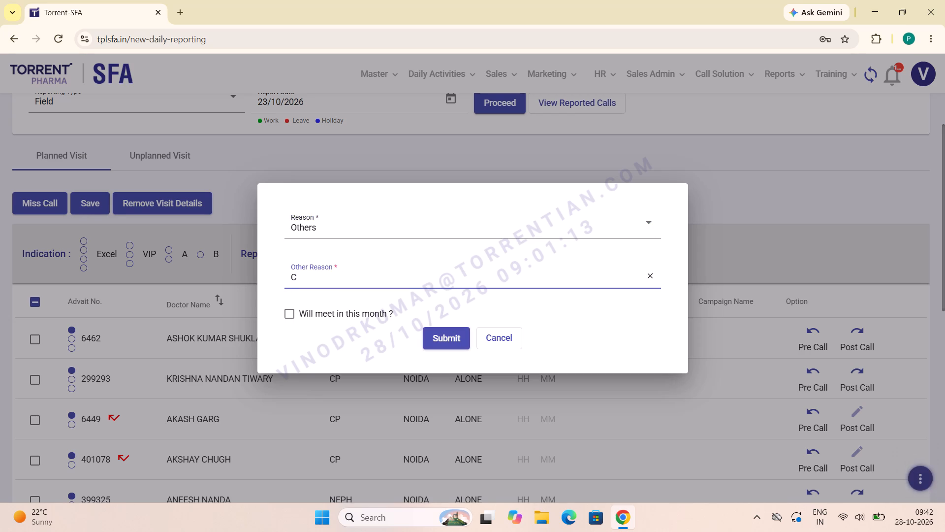
{"action": "type", "text": "ould not mee"}
{"action": "key", "text": "t"}
{"action": "left_click", "coordinate": [438, 334]}
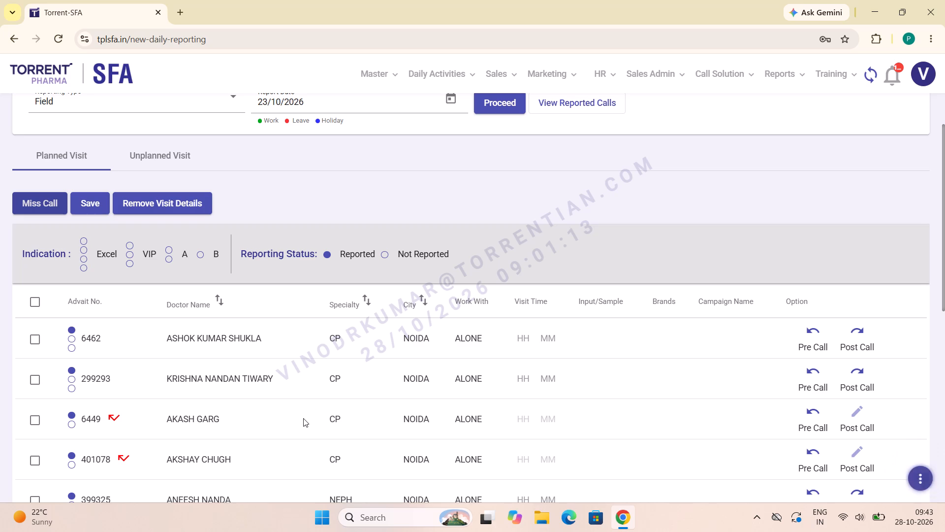
{"action": "key", "text": "Down"}
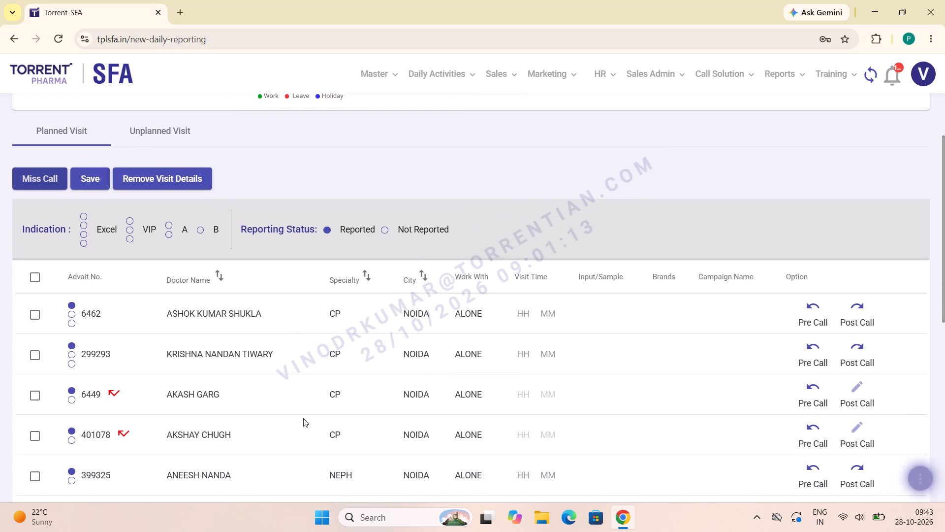
{"action": "key", "text": "Down"}
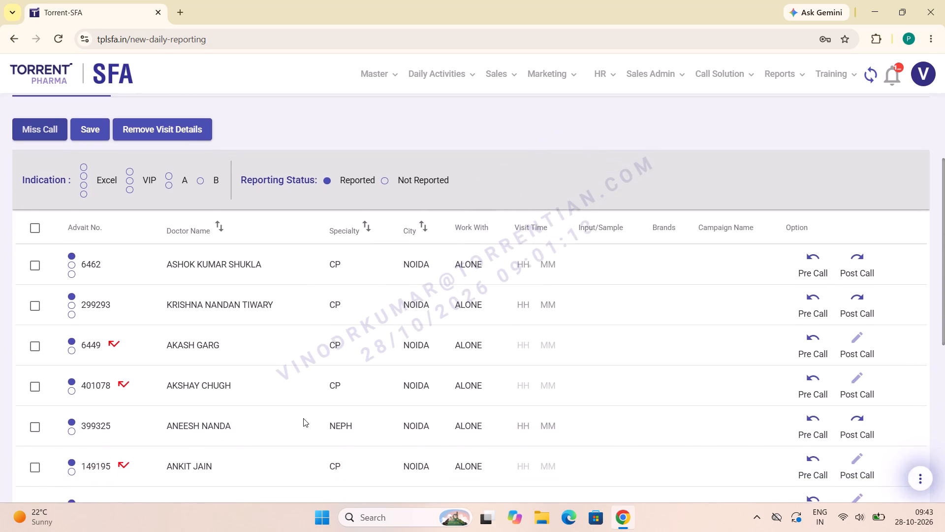
{"action": "key", "text": "Down"}
{"action": "key", "text": "Down"}
{"action": "key", "text": "Down"}
{"action": "key", "text": "Down"}
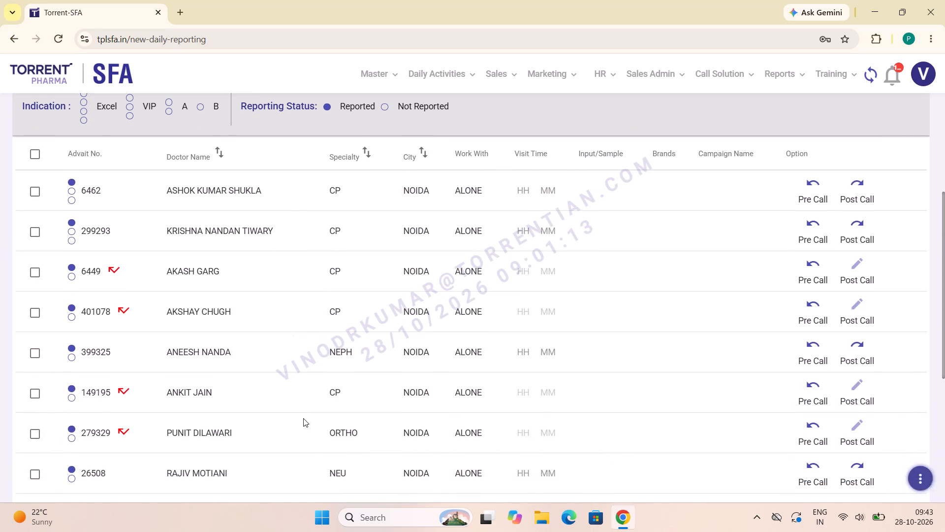
{"action": "key", "text": "Down"}
{"action": "key", "text": "Down"}
{"action": "key", "text": "Down"}
{"action": "key", "text": "Down"}
{"action": "key", "text": "Down"}
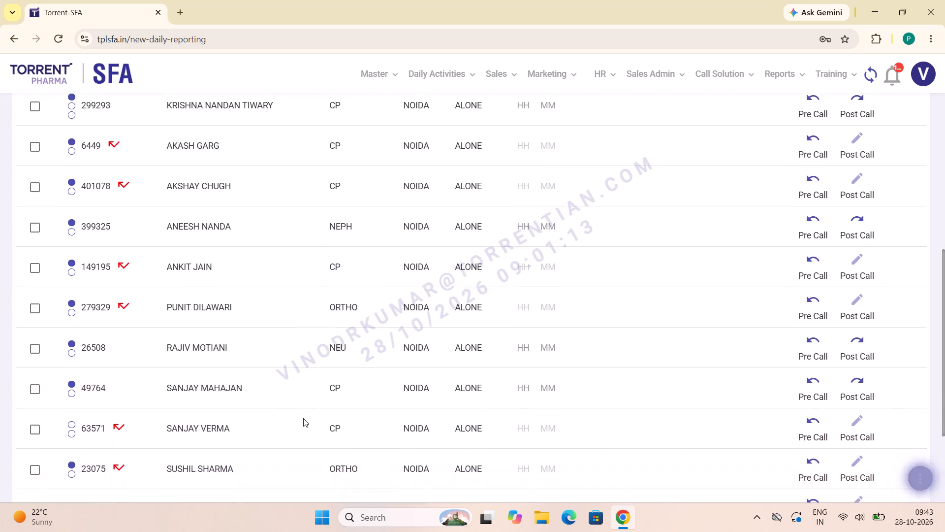
{"action": "key", "text": "Down"}
{"action": "key", "text": "Down"}
{"action": "key", "text": "Down"}
{"action": "key", "text": "Down"}
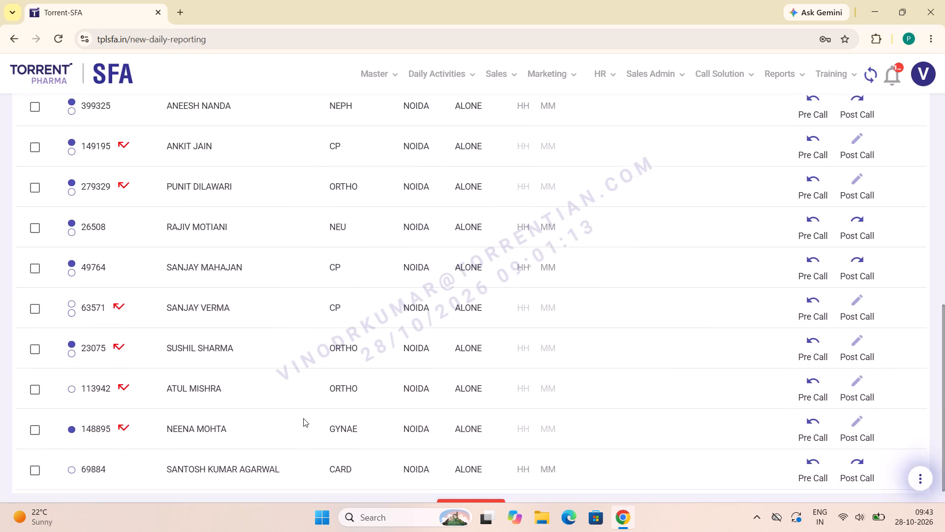
{"action": "key", "text": "Down"}
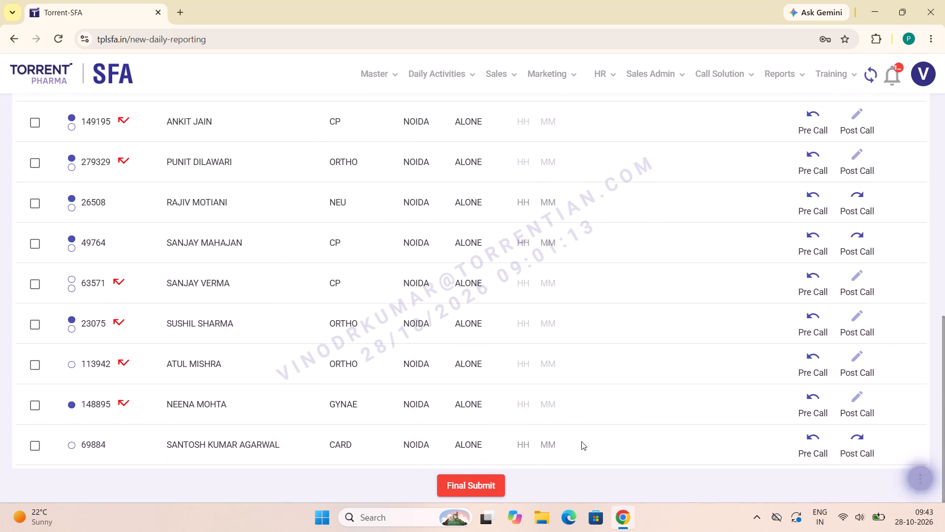
{"action": "left_click", "coordinate": [858, 438]}
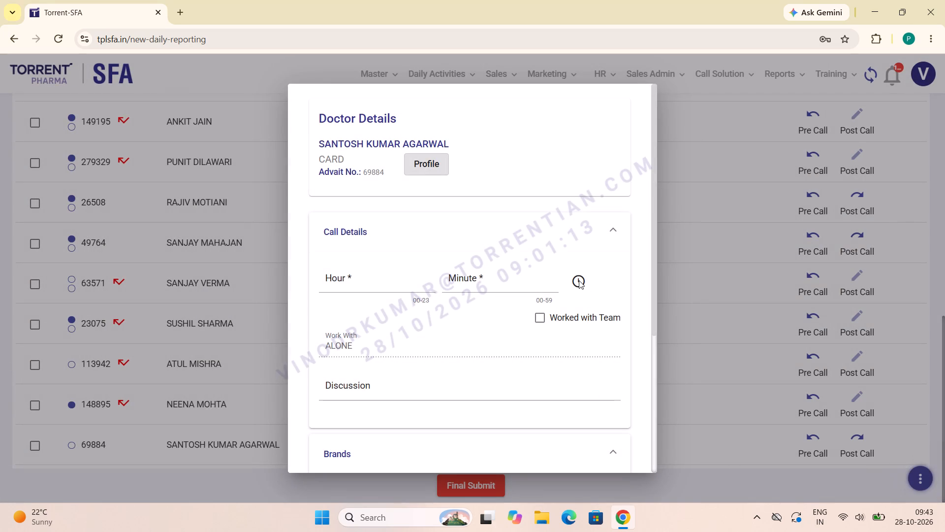
{"action": "left_click", "coordinate": [579, 280]}
{"action": "left_click", "coordinate": [472, 216]}
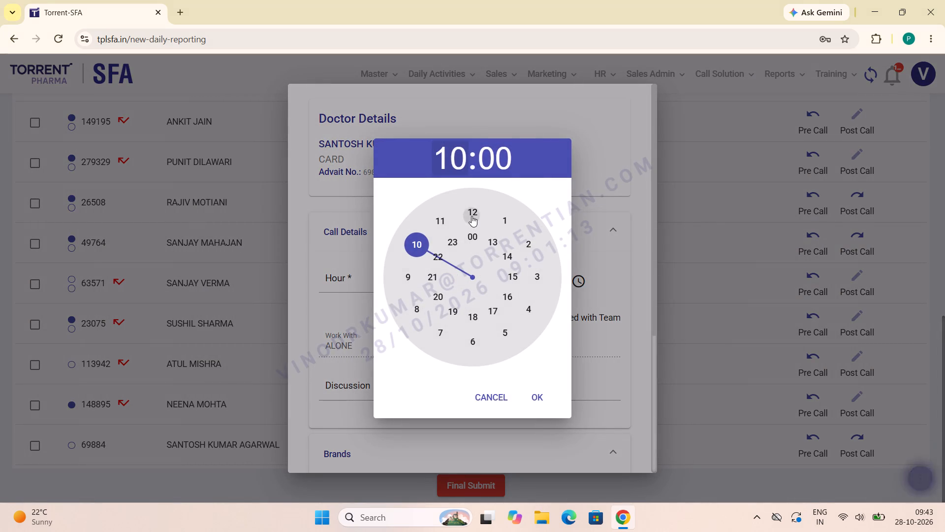
{"action": "left_click", "coordinate": [418, 311]}
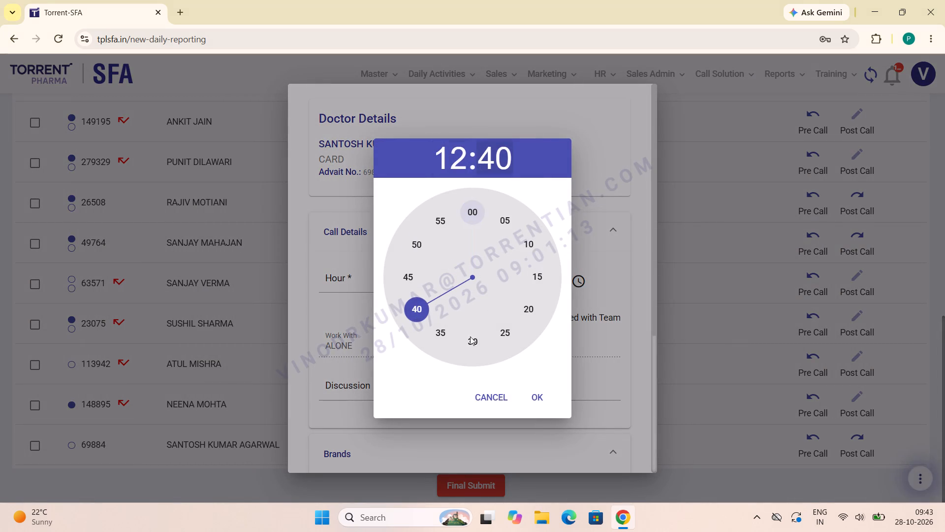
{"action": "left_click", "coordinate": [539, 397]}
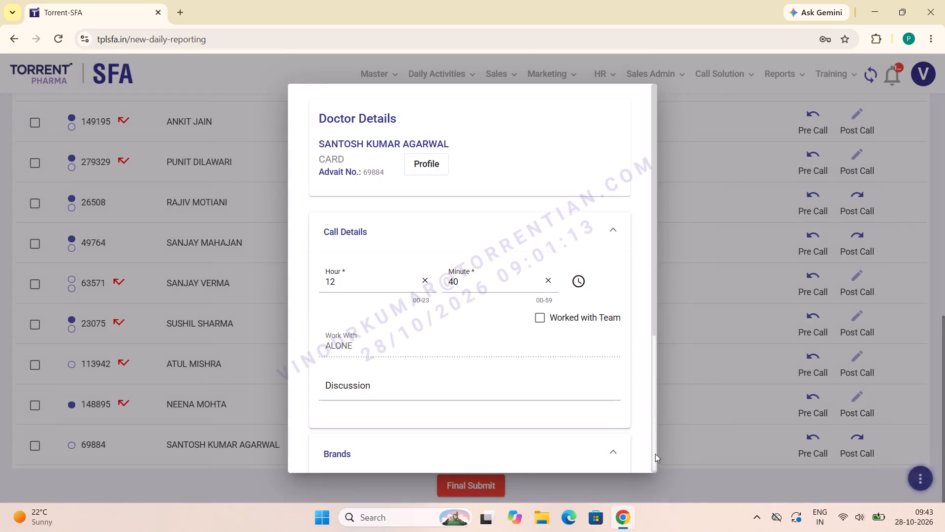
{"action": "left_click", "coordinate": [654, 468]}
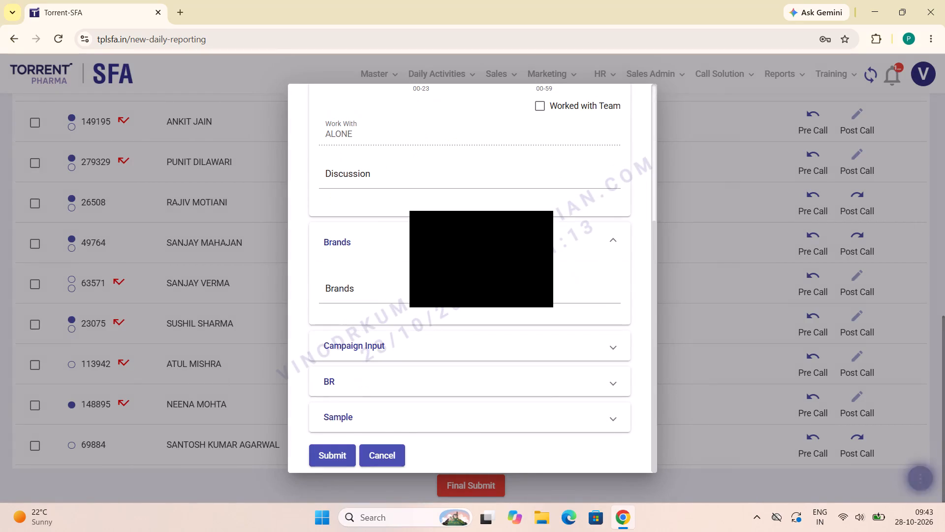
{"action": "left_click", "coordinate": [377, 290]}
{"action": "type", "text": "she"}
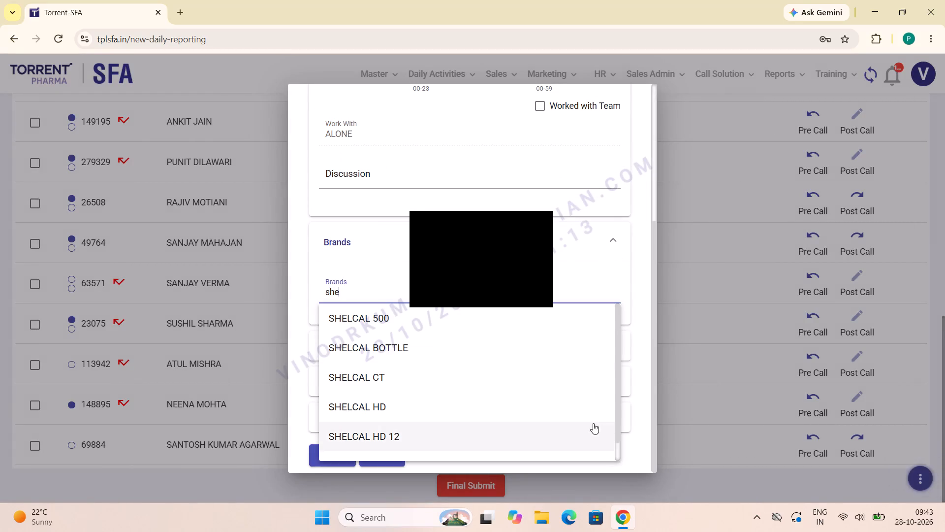
{"action": "left_click", "coordinate": [618, 457]}
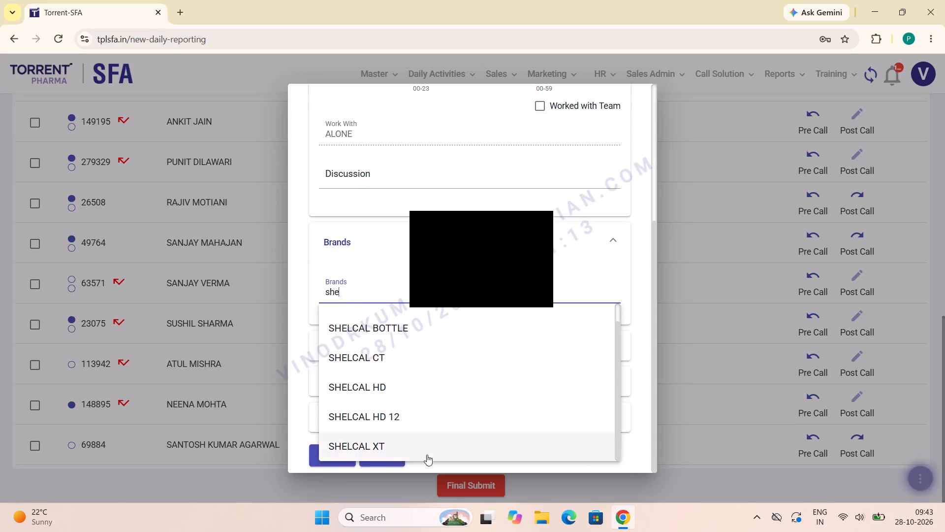
{"action": "left_click", "coordinate": [399, 451]}
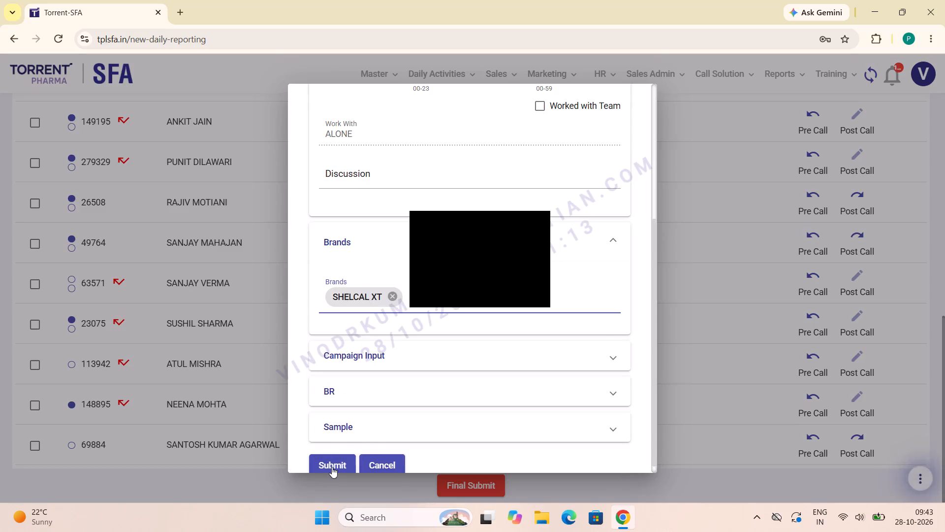
{"action": "left_click", "coordinate": [337, 464]}
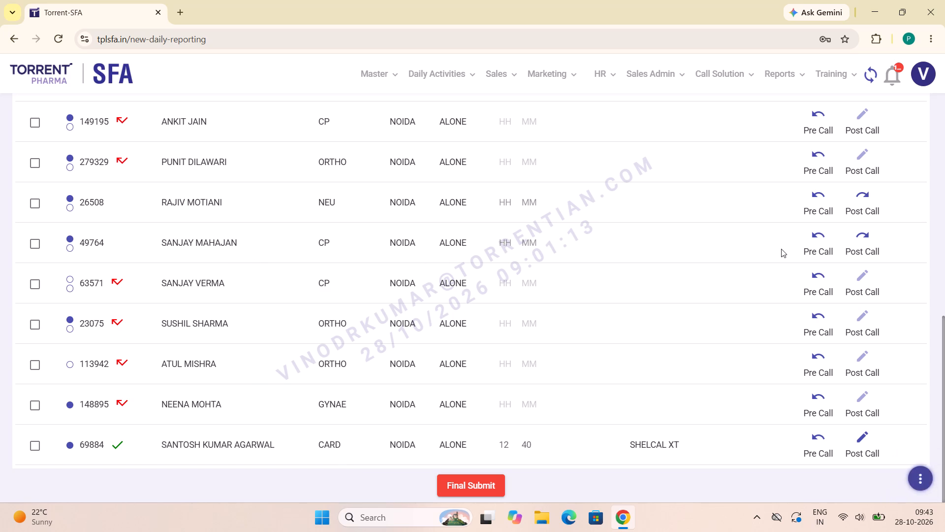
{"action": "left_click", "coordinate": [862, 235]}
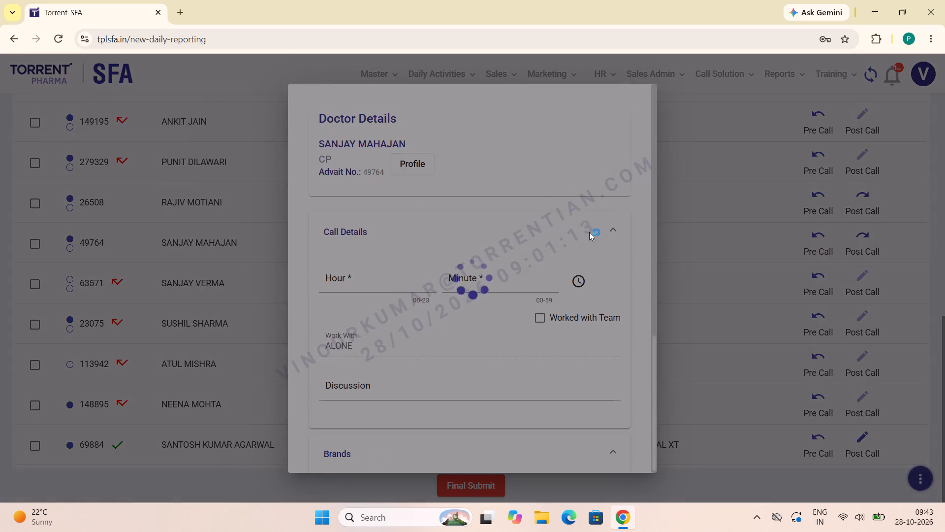
{"action": "left_click", "coordinate": [579, 284]}
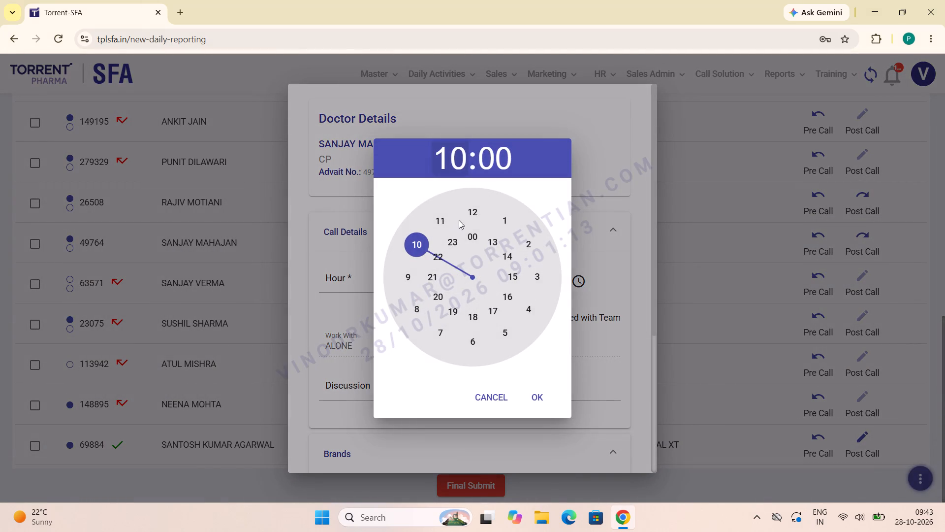
{"action": "left_click", "coordinate": [475, 212]}
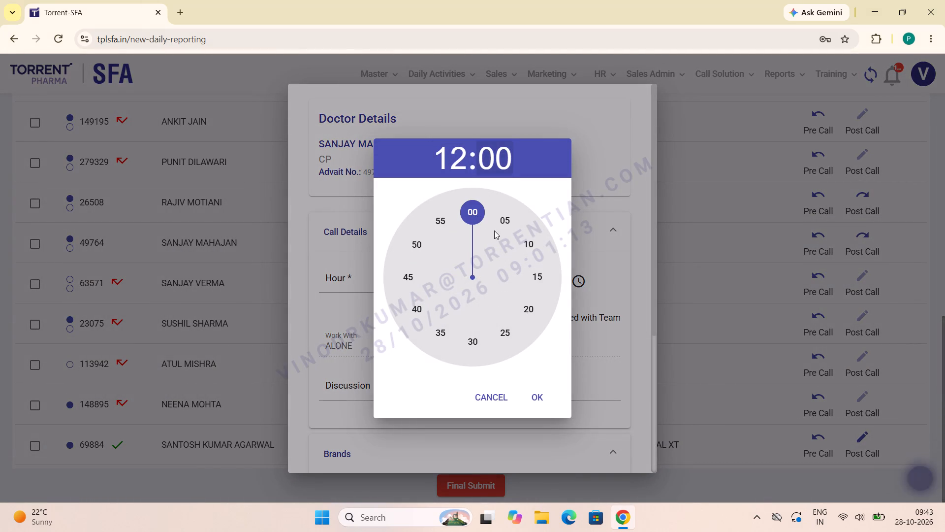
{"action": "left_click", "coordinate": [535, 401]}
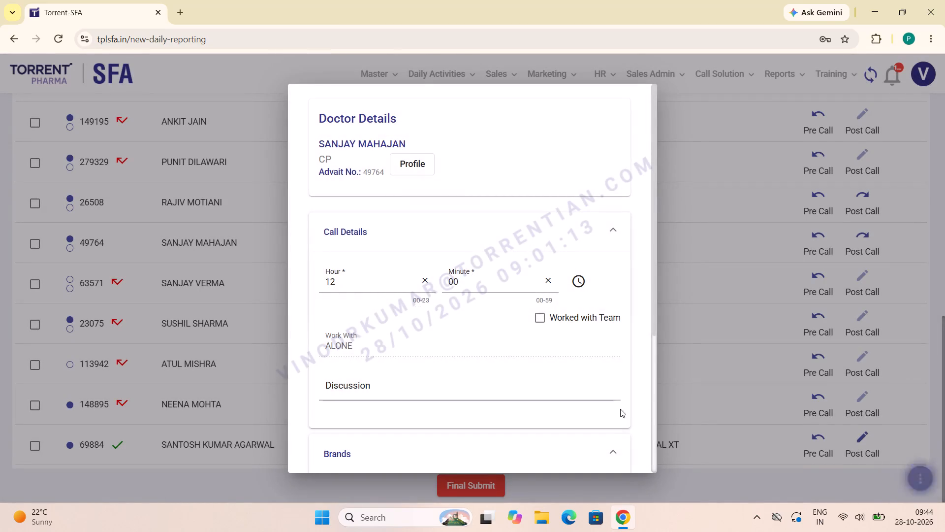
{"action": "left_click_drag", "start_coordinate": [655, 427], "coordinate": [554, 374]}
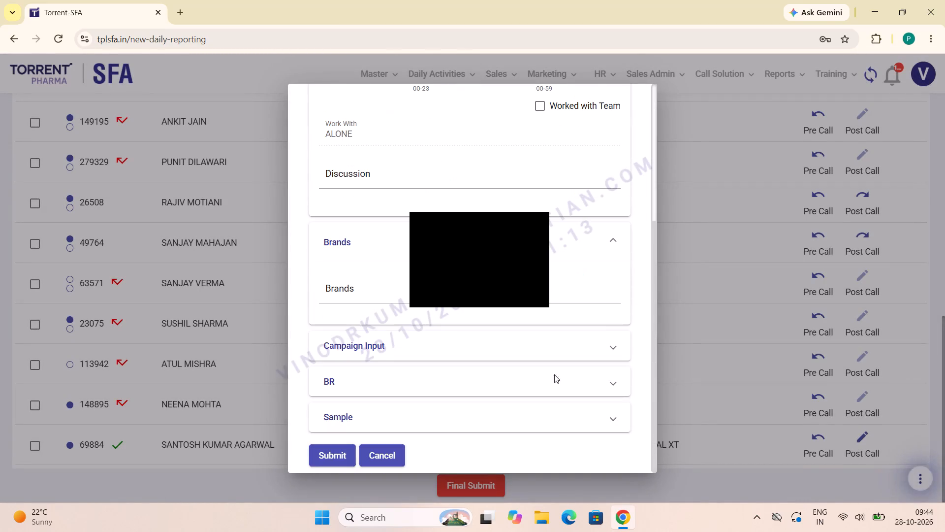
{"action": "left_click_drag", "start_coordinate": [554, 374], "coordinate": [317, 260]}
{"action": "left_click", "coordinate": [358, 293]}
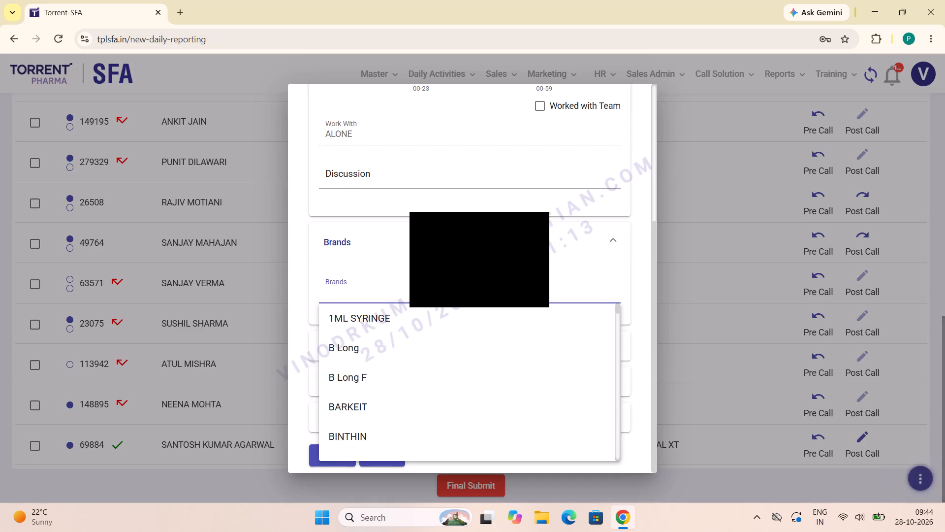
{"action": "type", "text": "she"}
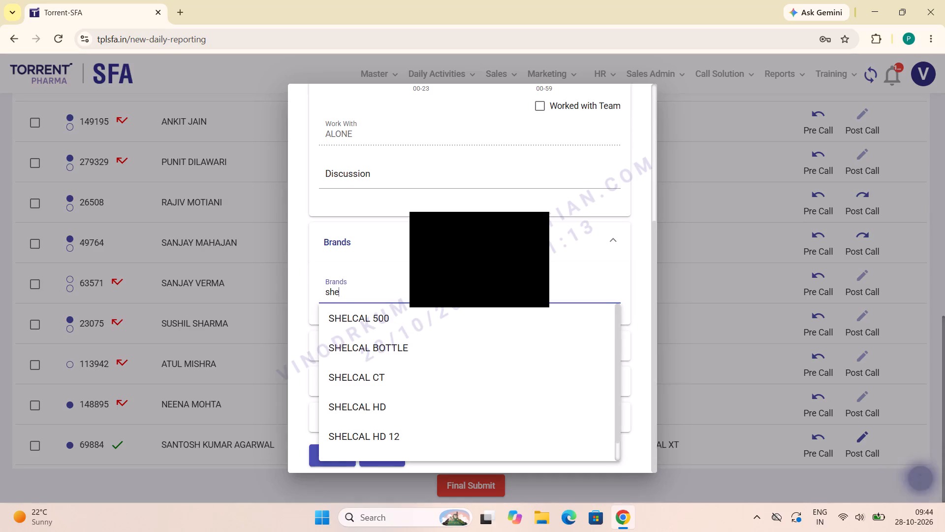
{"action": "left_click", "coordinate": [618, 454]}
{"action": "left_click", "coordinate": [389, 439]}
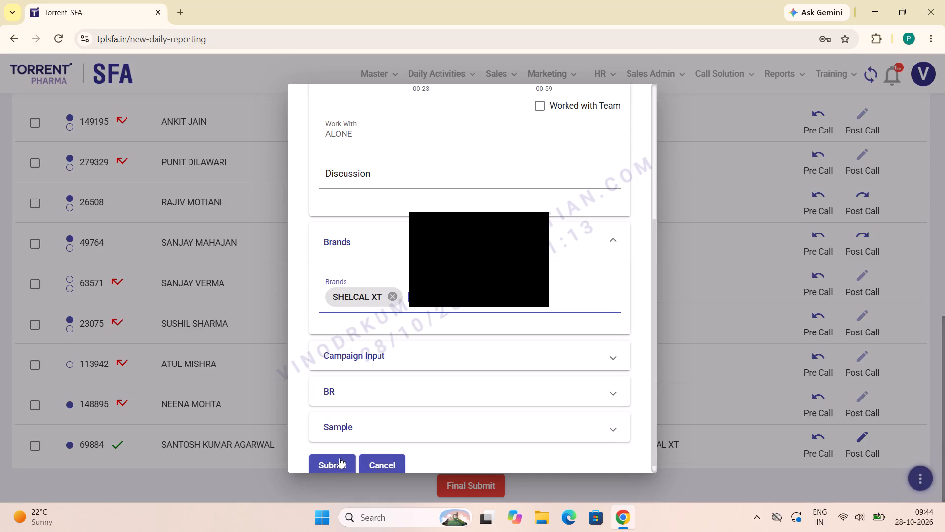
{"action": "left_click", "coordinate": [330, 465]}
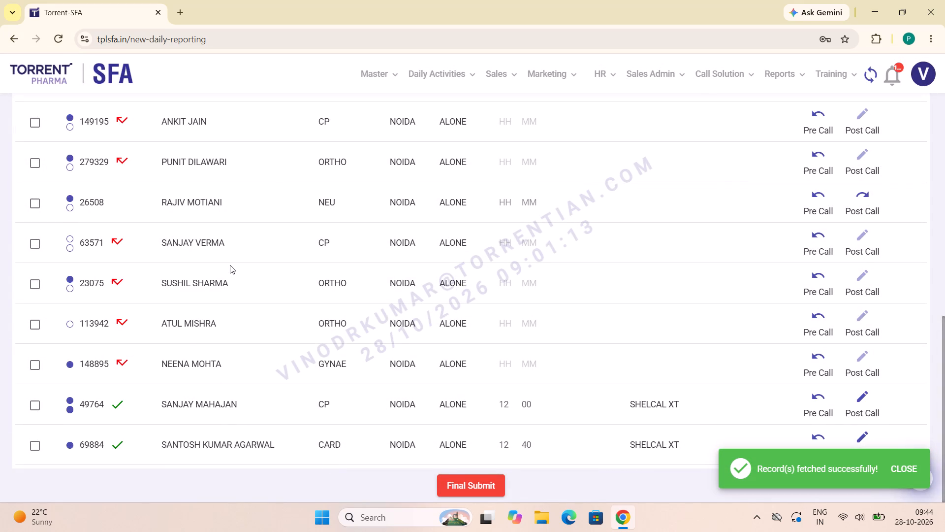
{"action": "key", "text": "Up"}
{"action": "key", "text": "Up"}
{"action": "left_click", "coordinate": [270, 181]}
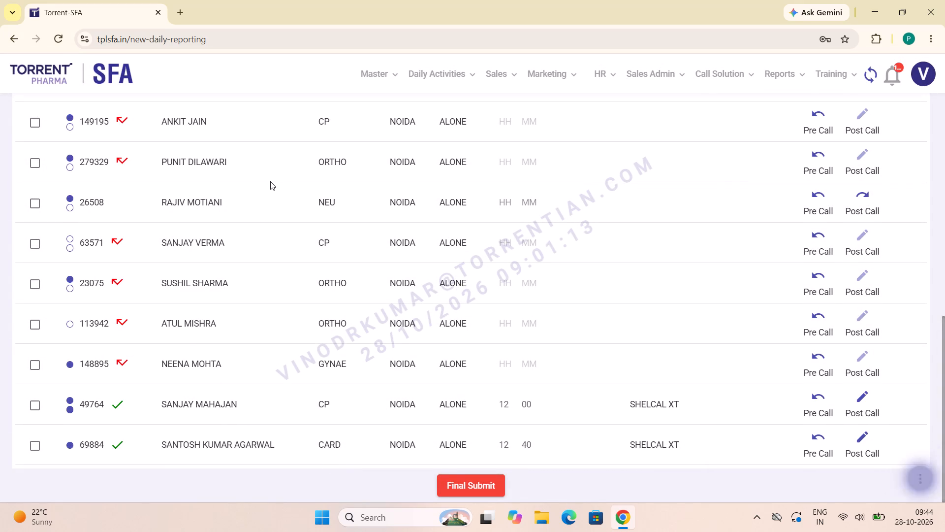
{"action": "key", "text": "Up"}
{"action": "key", "text": "Up"}
{"action": "key", "text": "Up"}
{"action": "key", "text": "Up"}
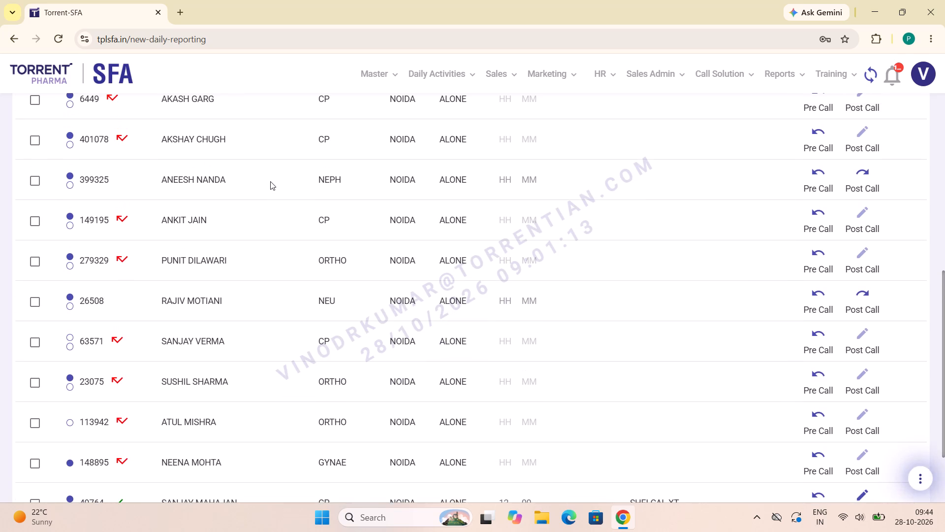
{"action": "key", "text": "Up"}
{"action": "key", "text": "Up"}
{"action": "key", "text": "Up"}
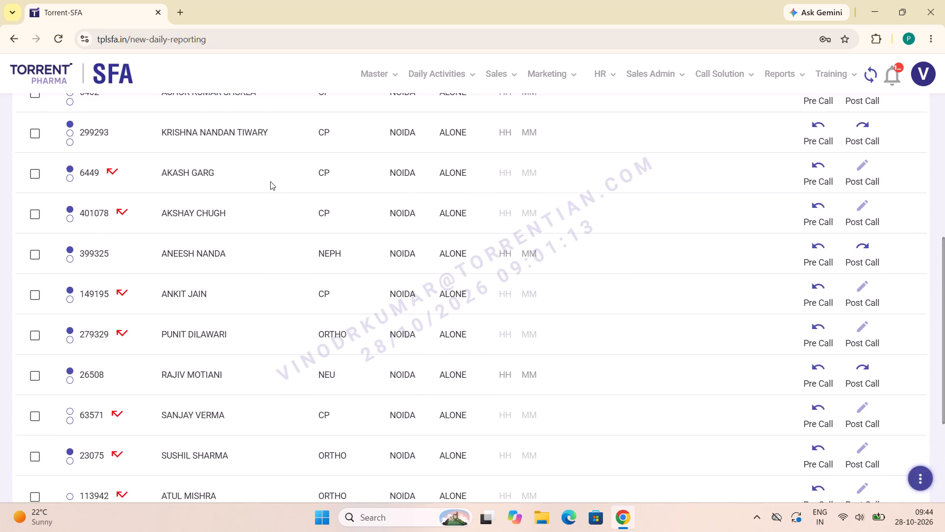
{"action": "key", "text": "Up"}
{"action": "key", "text": "Up"}
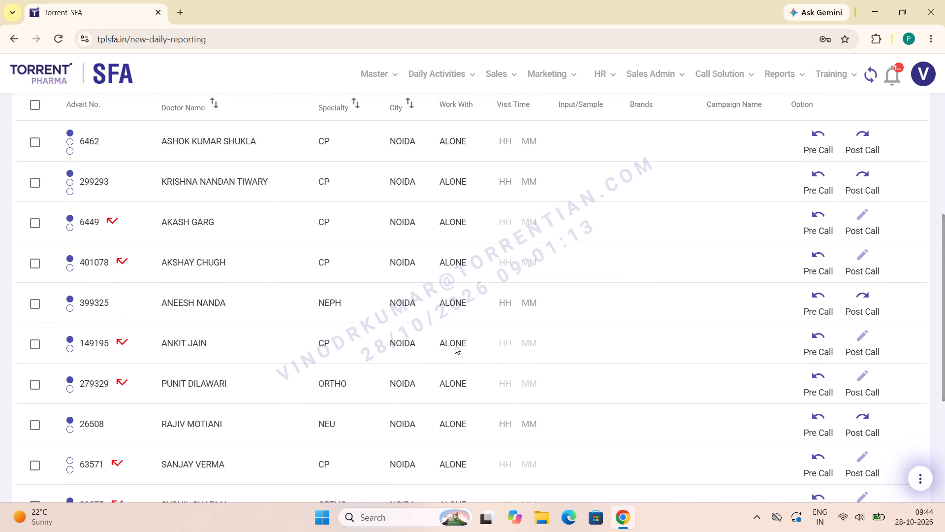
{"action": "left_click", "coordinate": [864, 294]}
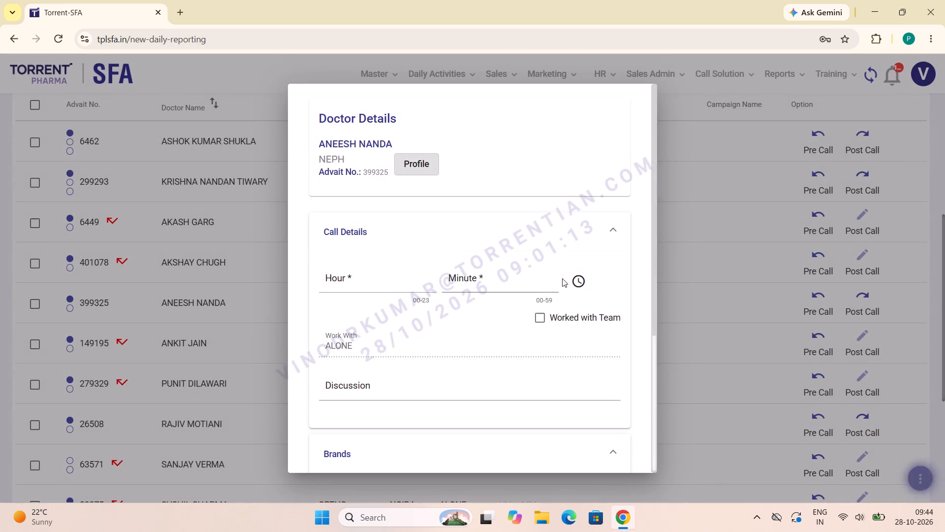
{"action": "left_click", "coordinate": [579, 286]}
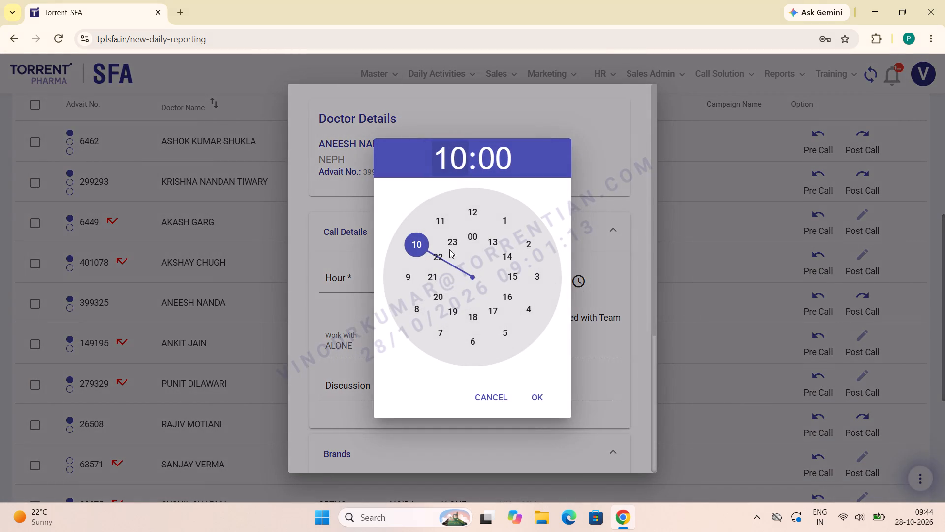
{"action": "left_click", "coordinate": [441, 222]}
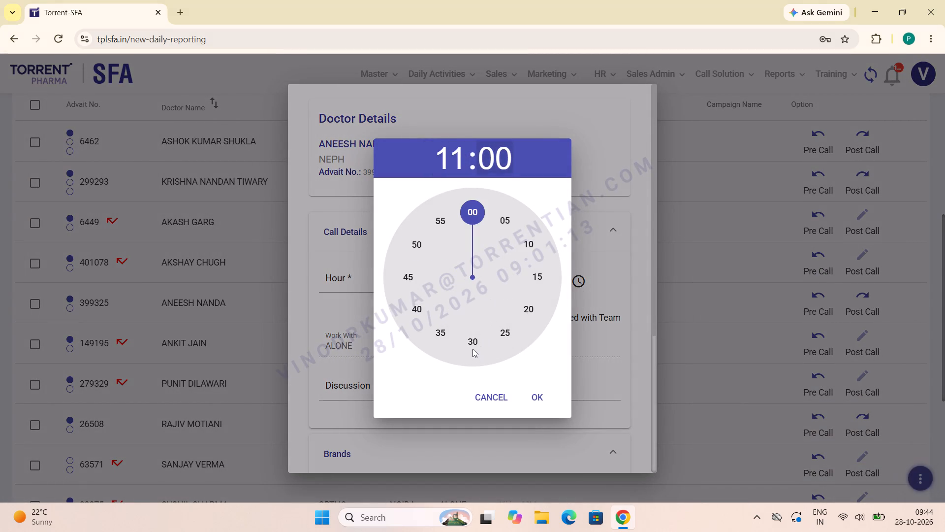
{"action": "left_click", "coordinate": [472, 342]}
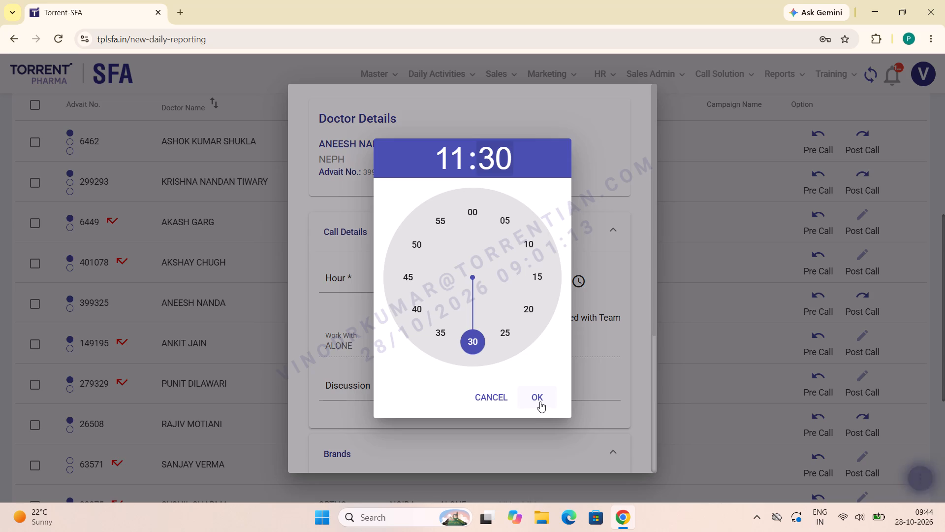
{"action": "left_click", "coordinate": [540, 401]}
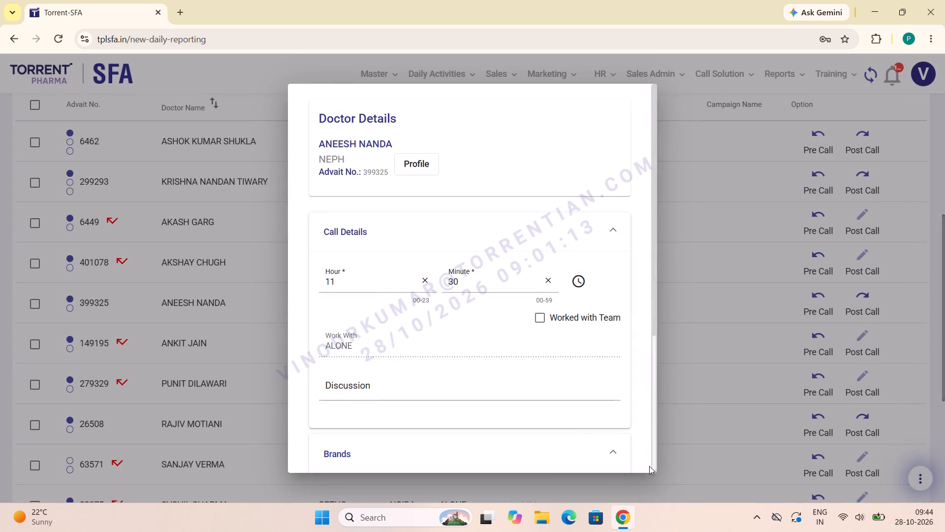
{"action": "left_click", "coordinate": [654, 465]}
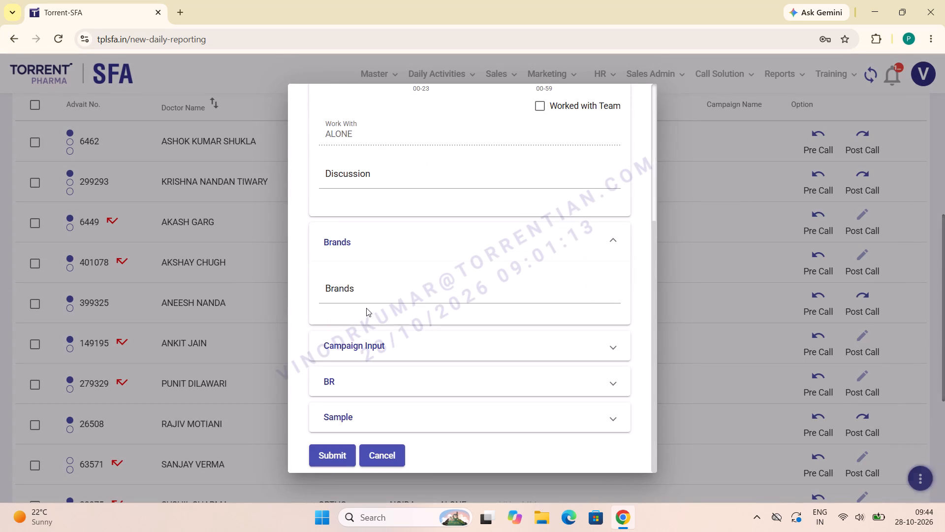
{"action": "left_click", "coordinate": [357, 288]}
{"action": "type", "text": "she"}
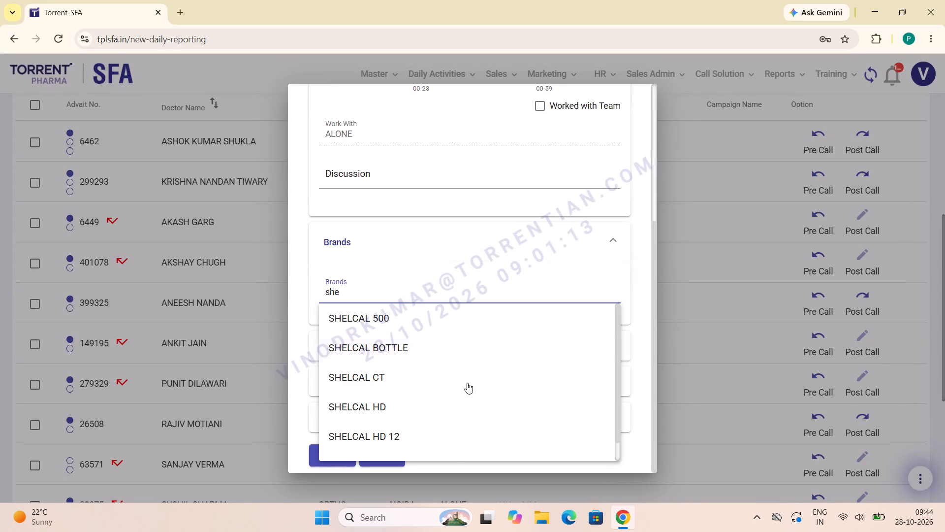
{"action": "left_click", "coordinate": [619, 455]}
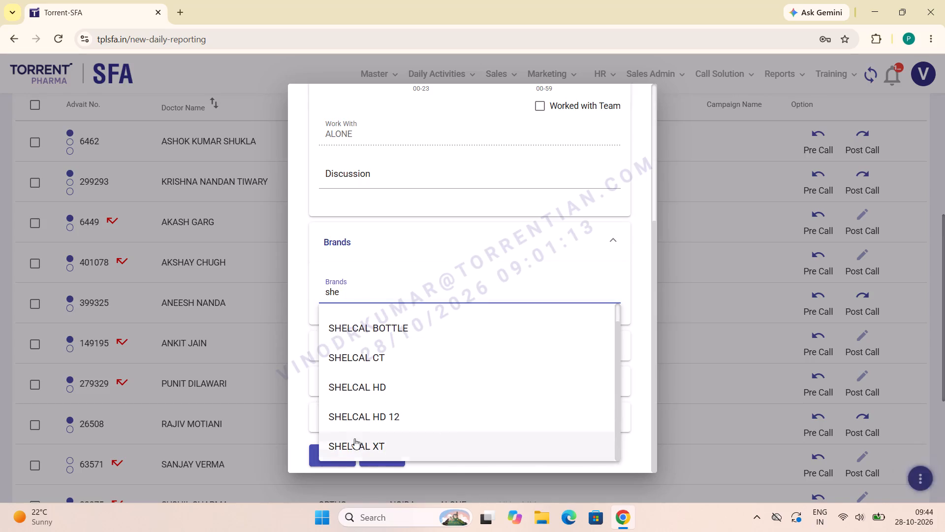
{"action": "left_click", "coordinate": [364, 448]}
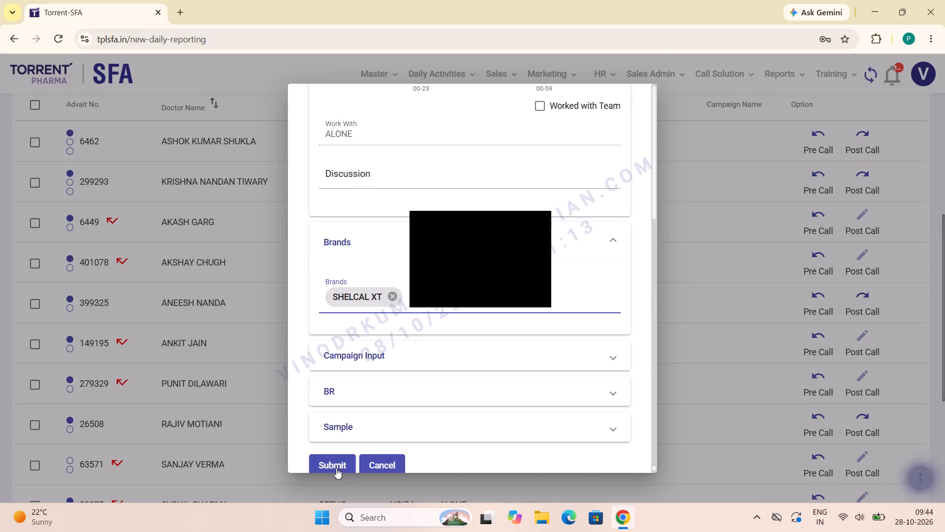
{"action": "left_click", "coordinate": [336, 468]}
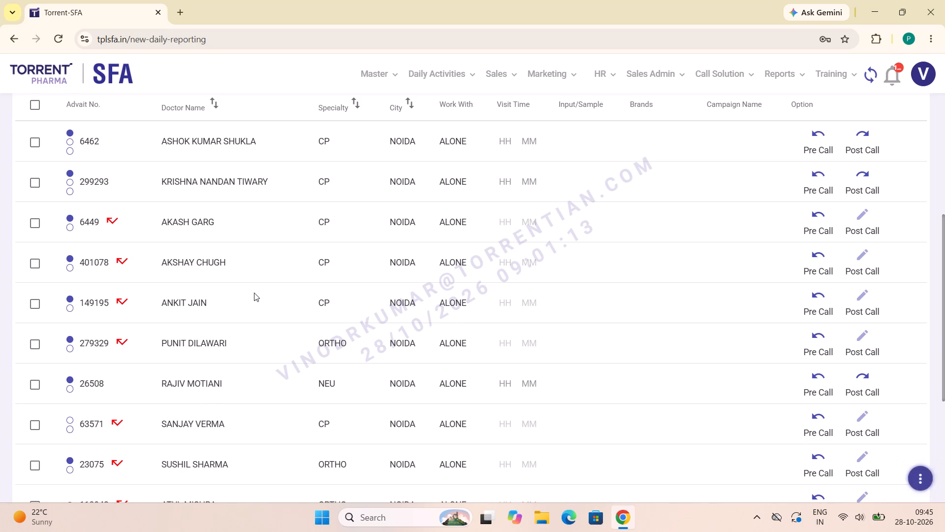
Examine the planned visits down to the last entry and back up for doctors still lacking a post-call report or missed-call status.
{"action": "key", "text": "Down"}
{"action": "key", "text": "Down"}
{"action": "key", "text": "Down"}
{"action": "key", "text": "Down"}
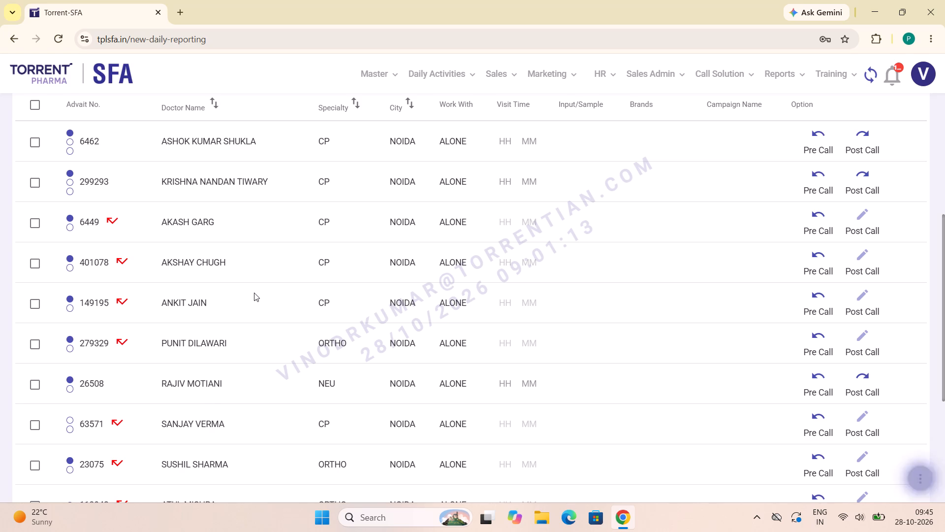
{"action": "key", "text": "Down"}
{"action": "left_click", "coordinate": [254, 293]}
{"action": "key", "text": "Down"}
{"action": "key", "text": "Down"}
{"action": "key", "text": "Down"}
{"action": "key", "text": "Down"}
{"action": "key", "text": "Down"}
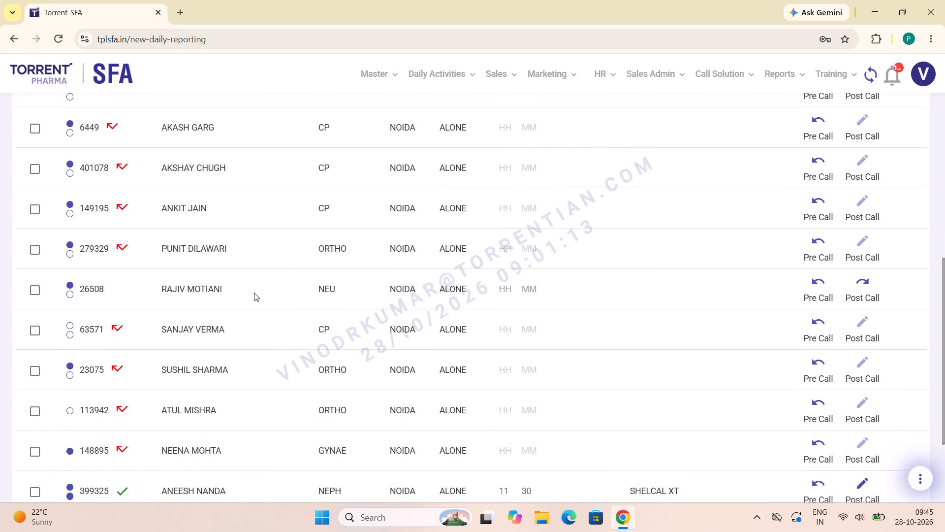
{"action": "key", "text": "Down"}
{"action": "key", "text": "Down"}
{"action": "key", "text": "Down"}
{"action": "key", "text": "Down"}
{"action": "key", "text": "Down"}
{"action": "key", "text": "Up"}
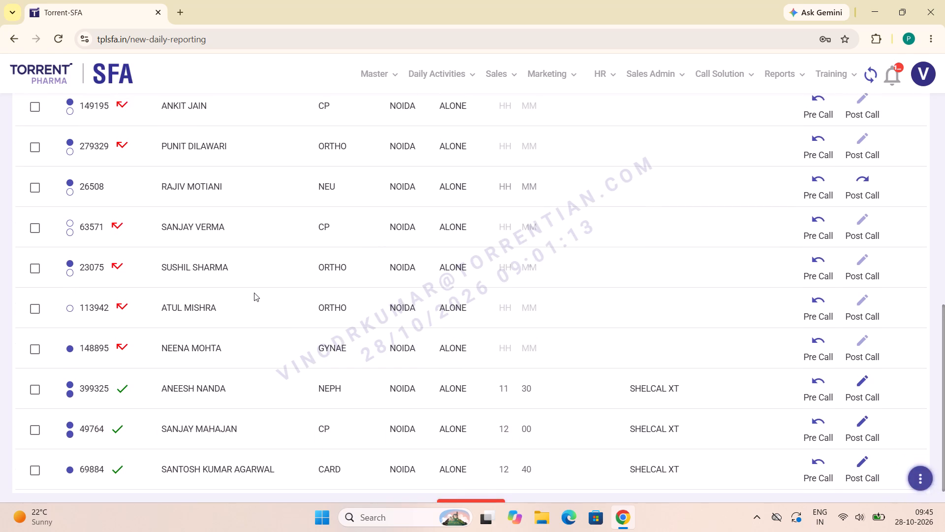
{"action": "key", "text": "Up"}
{"action": "key", "text": "Up"}
{"action": "key", "text": "Up"}
{"action": "key", "text": "Up"}
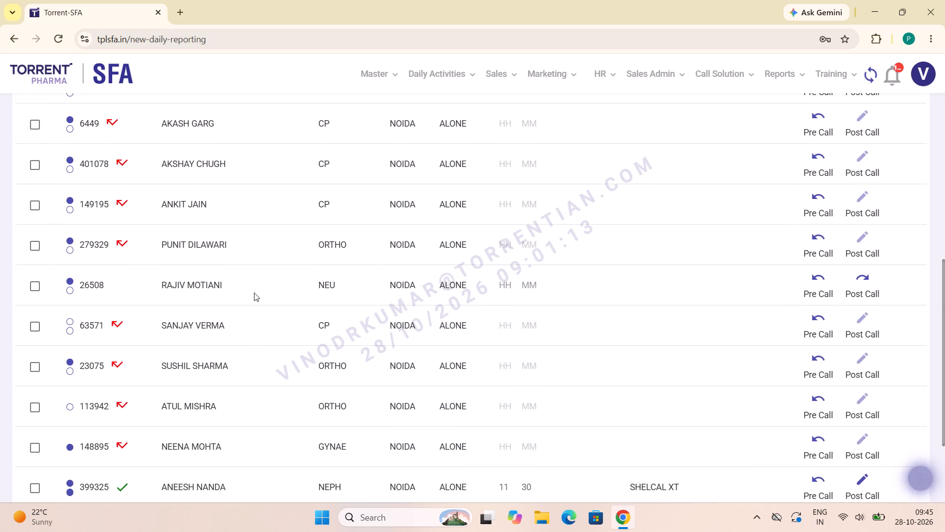
{"action": "key", "text": "Up"}
{"action": "key", "text": "Up"}
{"action": "key", "text": "Up"}
{"action": "key", "text": "Up"}
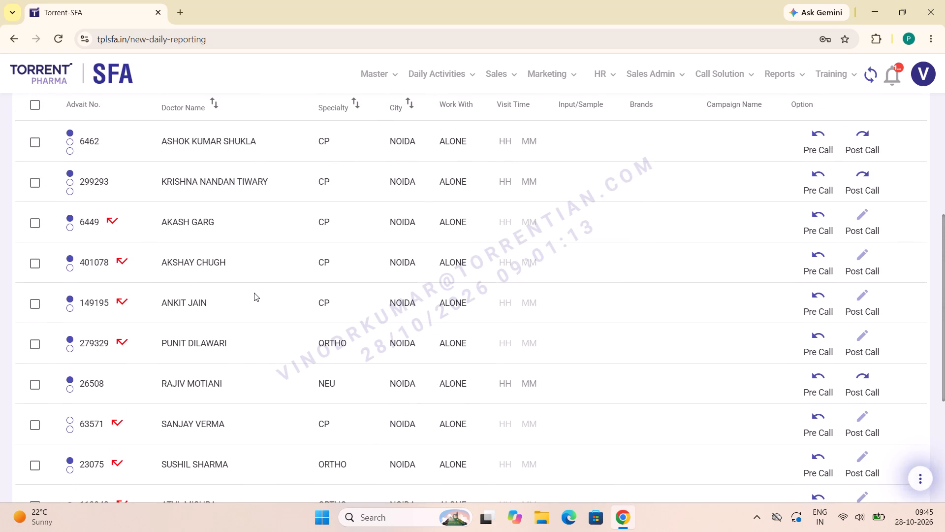
{"action": "key", "text": "Up"}
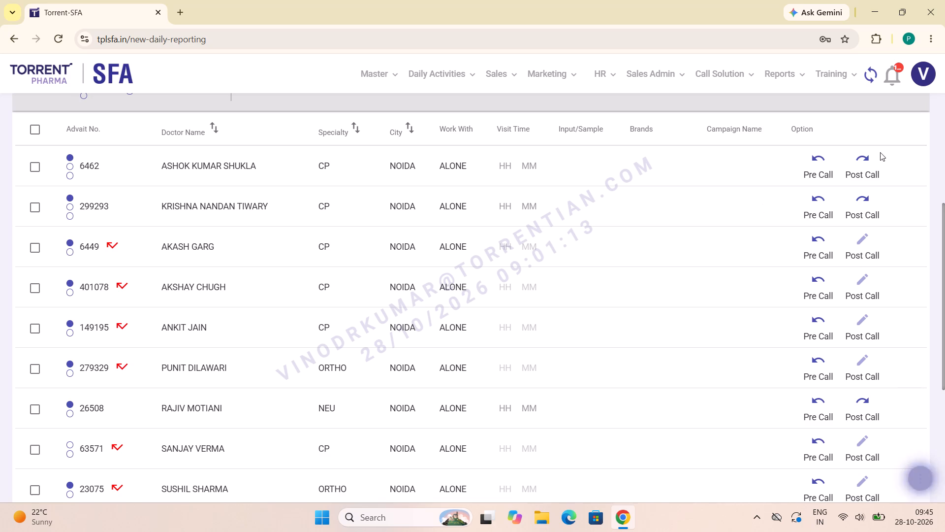
{"action": "left_click", "coordinate": [865, 158]}
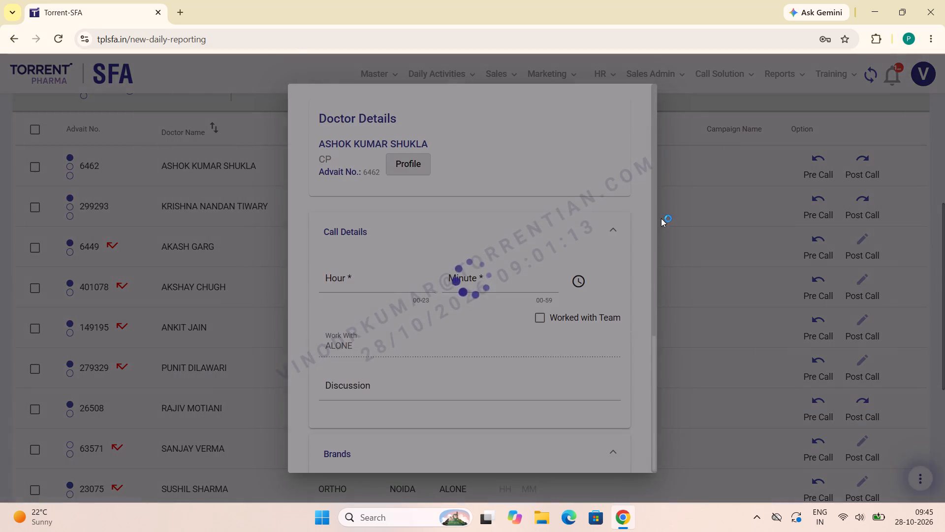
{"action": "left_click", "coordinate": [577, 286]}
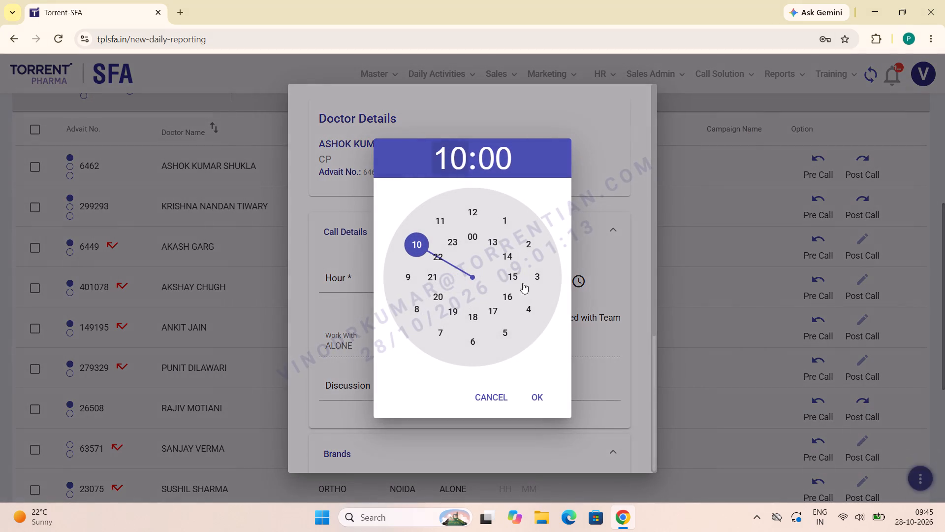
{"action": "left_click", "coordinate": [514, 278]}
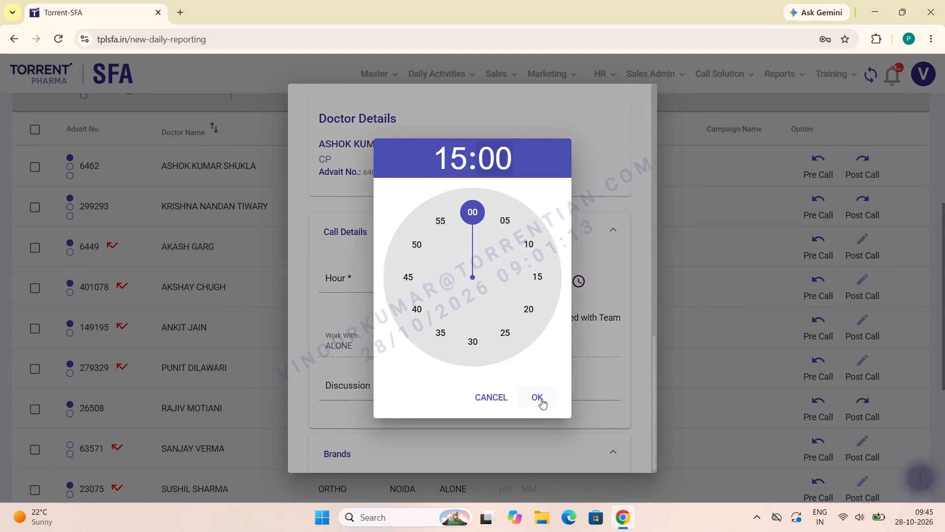
{"action": "left_click", "coordinate": [541, 399]}
{"action": "left_click_drag", "start_coordinate": [654, 454], "coordinate": [371, 207]}
{"action": "left_click", "coordinate": [352, 291]}
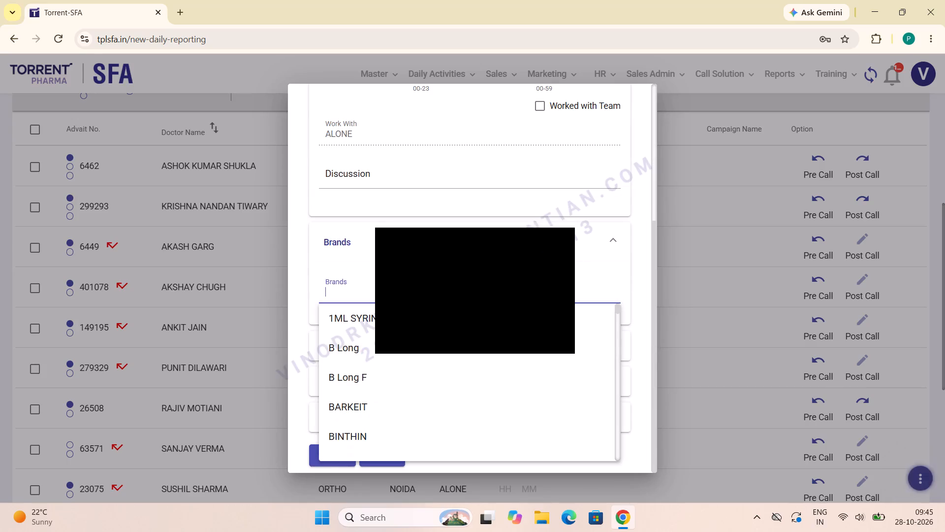
{"action": "type", "text": "she"}
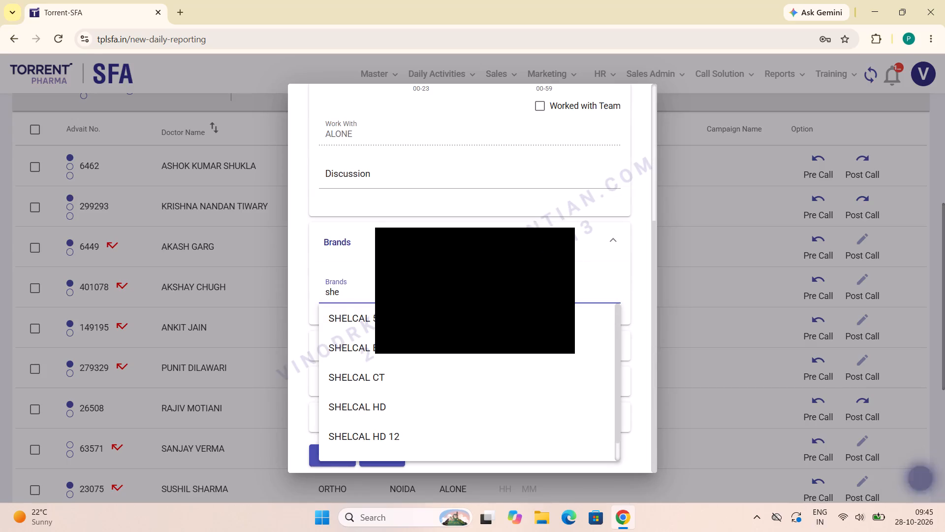
{"action": "left_click", "coordinate": [619, 458]}
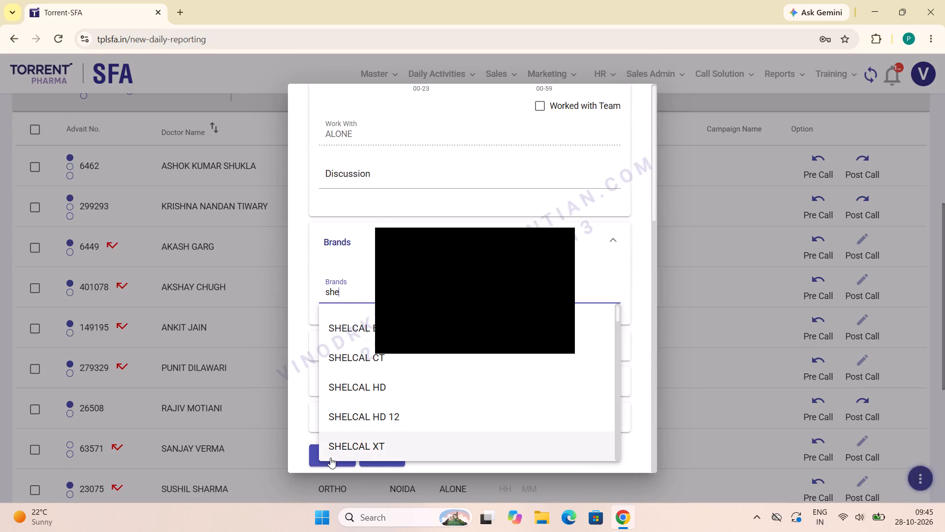
{"action": "left_click", "coordinate": [347, 444]}
{"action": "left_click", "coordinate": [341, 459]}
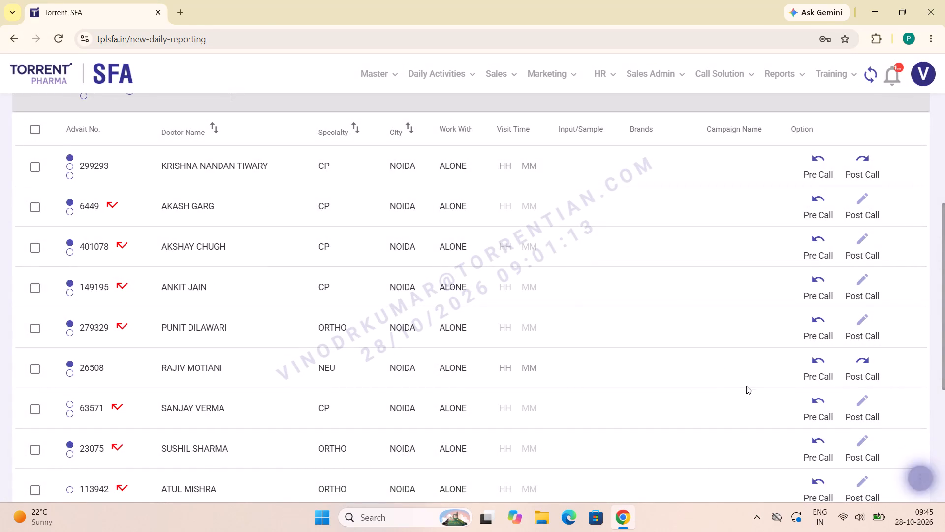
{"action": "key", "text": "Down"}
{"action": "key", "text": "Down"}
{"action": "key", "text": "Down"}
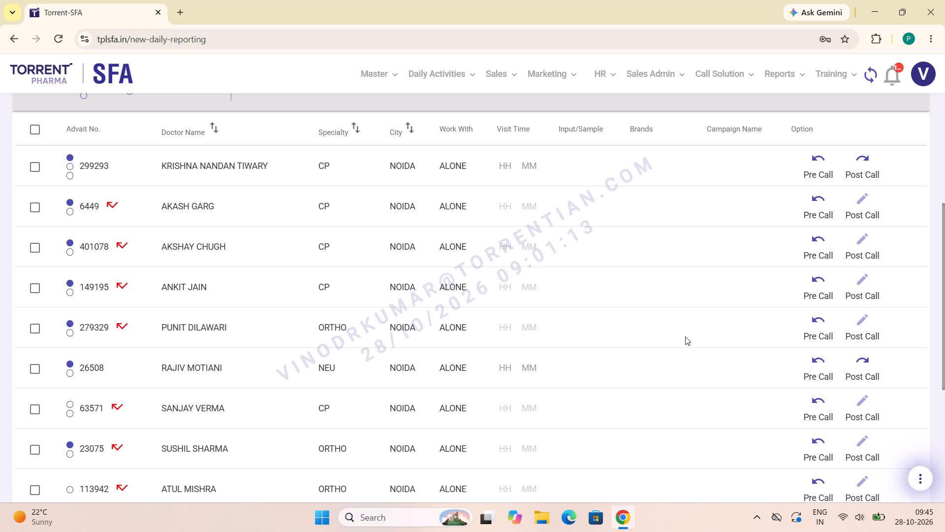
{"action": "key", "text": "Down"}
{"action": "key", "text": "Down"}
{"action": "key", "text": "Down"}
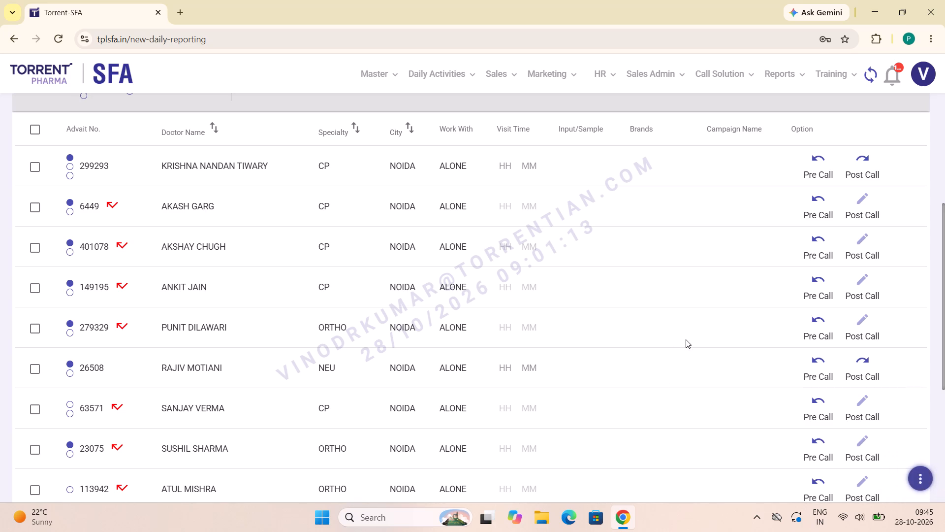
{"action": "left_click", "coordinate": [865, 161]}
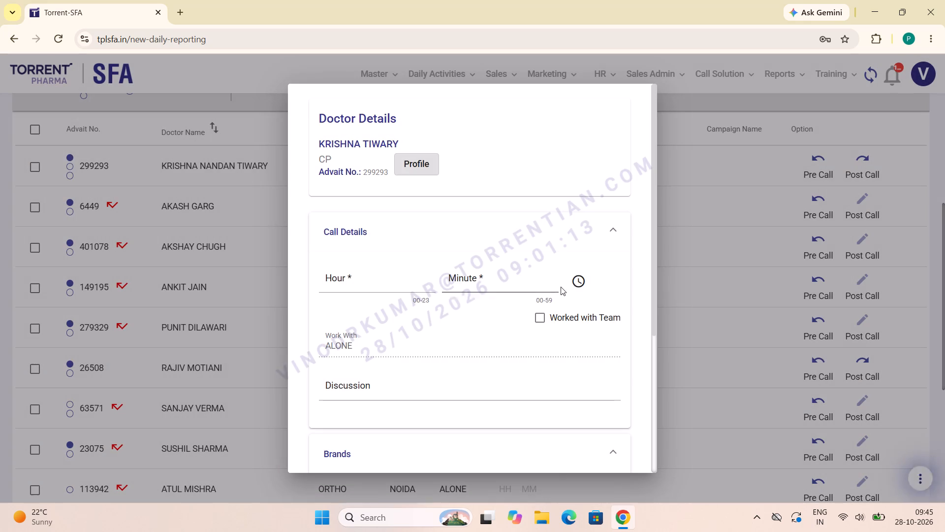
{"action": "left_click", "coordinate": [575, 282]}
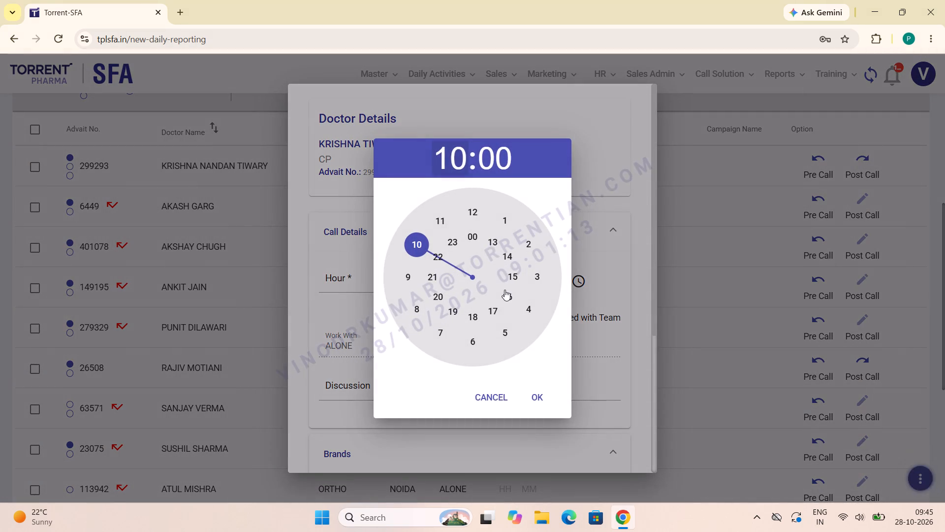
{"action": "left_click", "coordinate": [509, 258]}
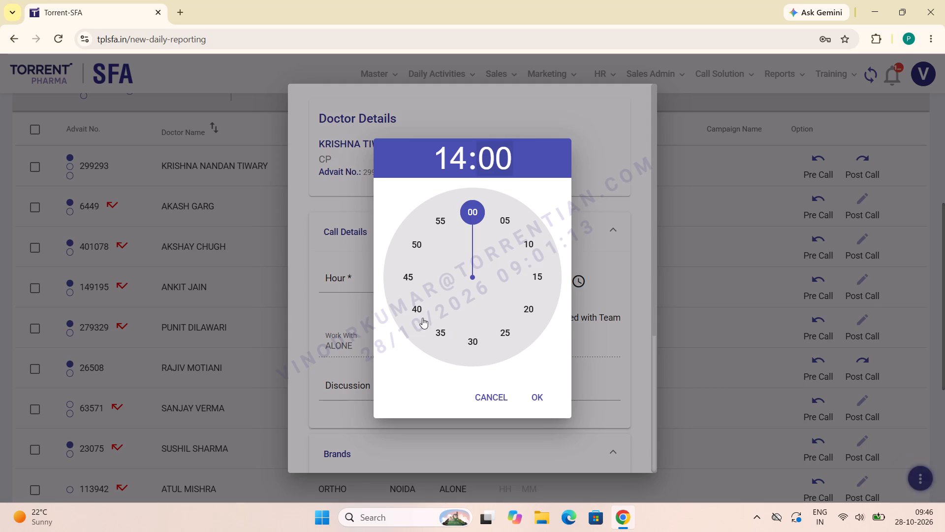
{"action": "left_click", "coordinate": [409, 276]}
{"action": "left_click", "coordinate": [543, 401]}
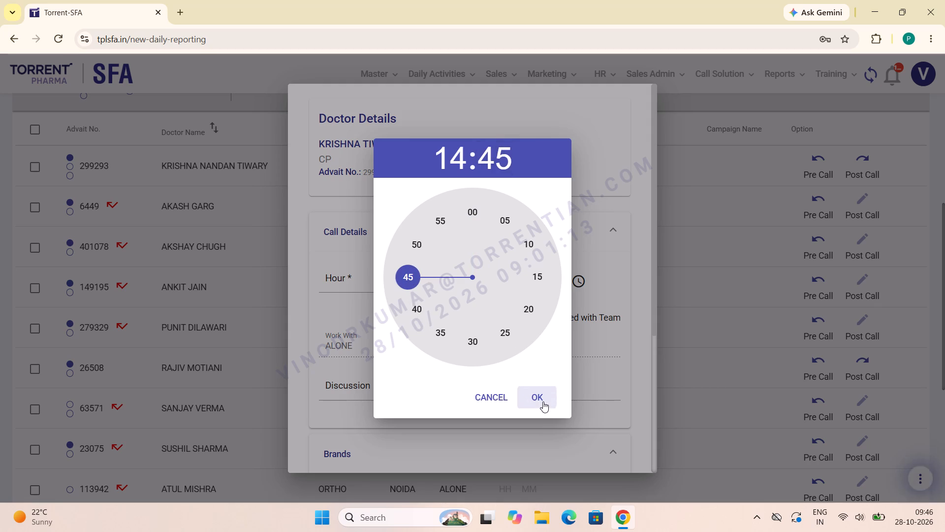
{"action": "left_click", "coordinate": [654, 466]}
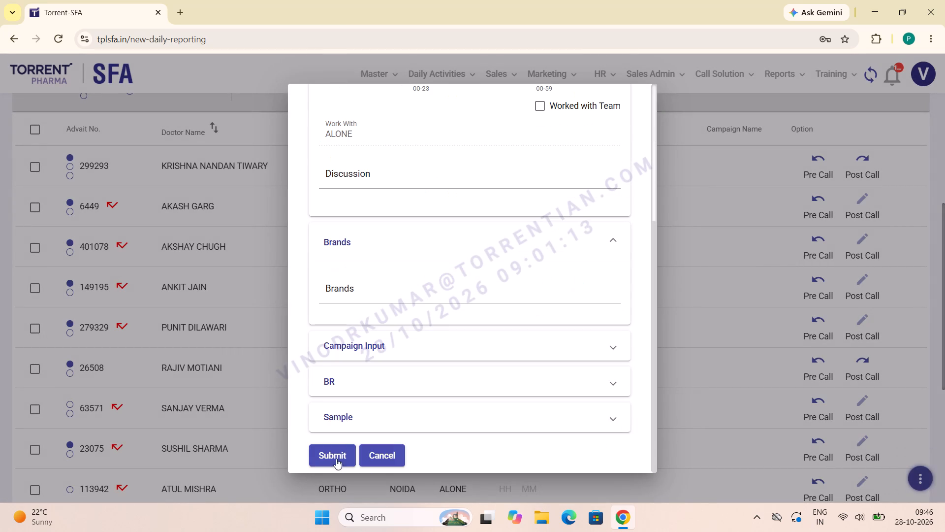
{"action": "left_click", "coordinate": [328, 463]}
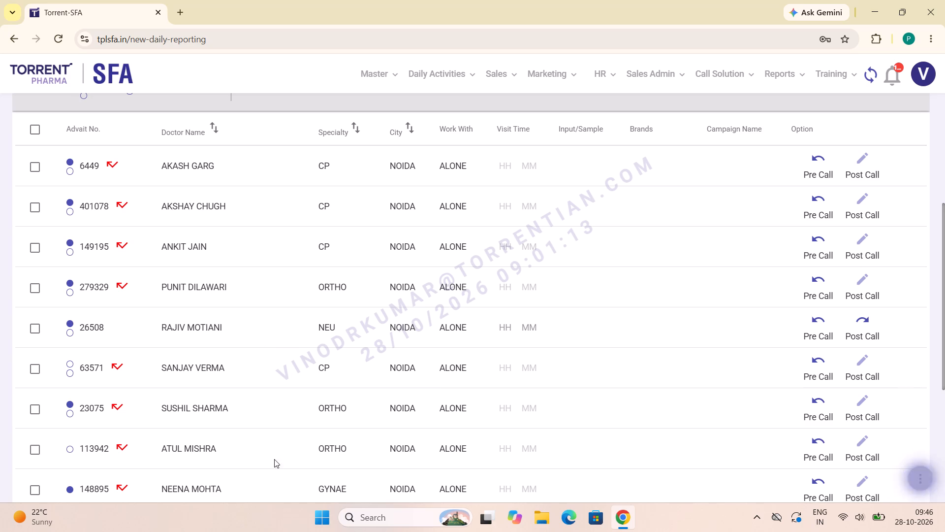
Examine the visit list down to the last entry and back up for doctors still lacking a post-call report or missed-call status.
{"action": "left_click", "coordinate": [291, 424]}
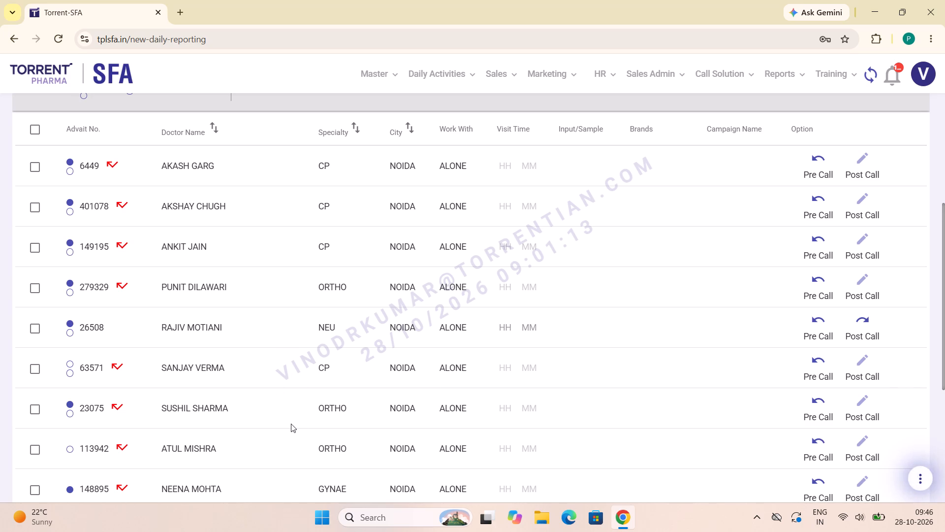
{"action": "key", "text": "Down"}
{"action": "key", "text": "Down"}
{"action": "key", "text": "Down"}
{"action": "key", "text": "Down"}
{"action": "key", "text": "Down"}
{"action": "key", "text": "Down"}
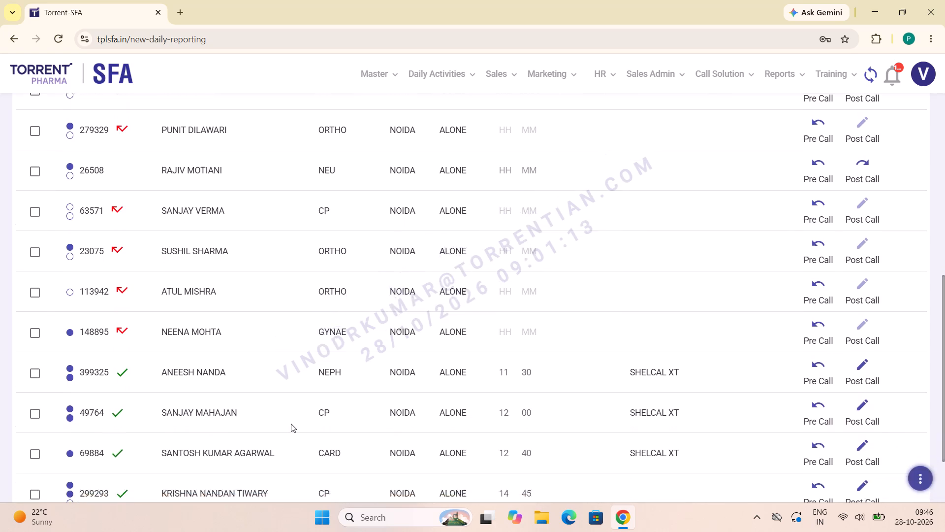
{"action": "key", "text": "Down"}
{"action": "key", "text": "Down"}
{"action": "key", "text": "Down"}
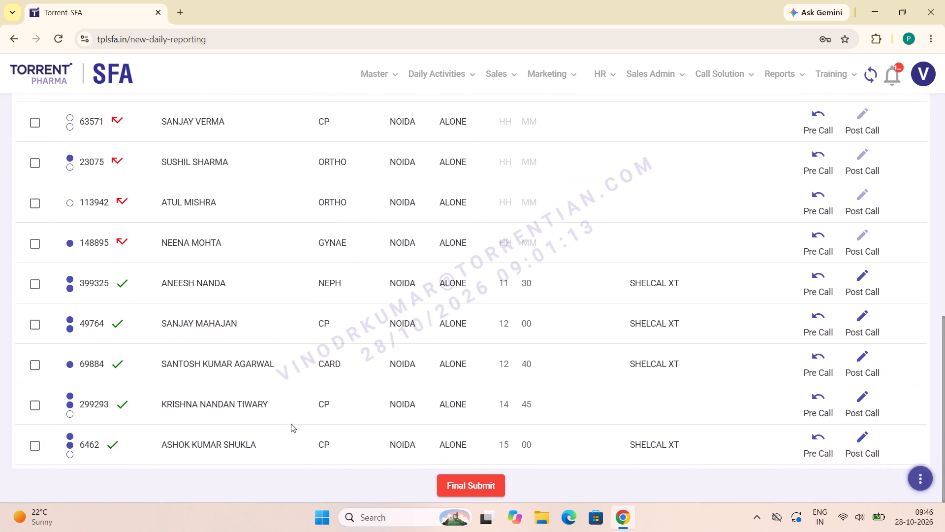
{"action": "key", "text": "Up"}
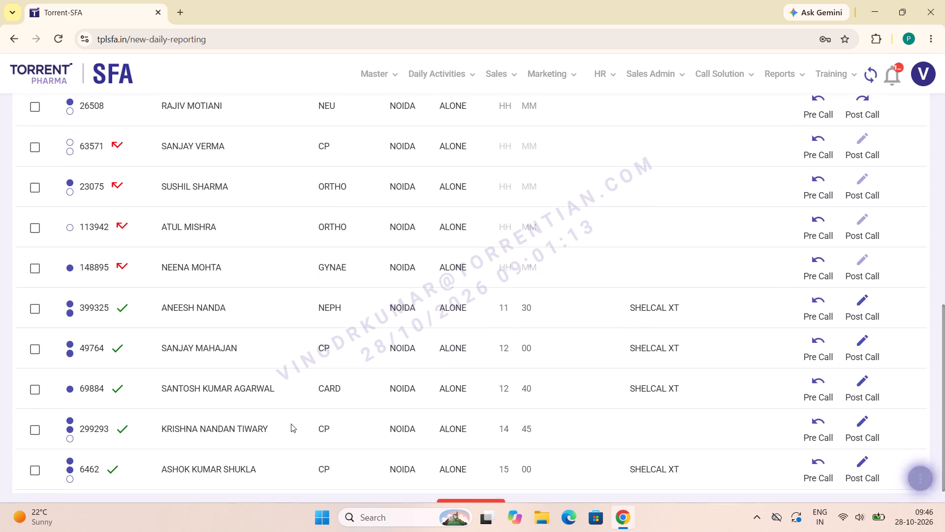
{"action": "key", "text": "Up"}
{"action": "key", "text": "Up"}
{"action": "key", "text": "Up"}
{"action": "key", "text": "Up"}
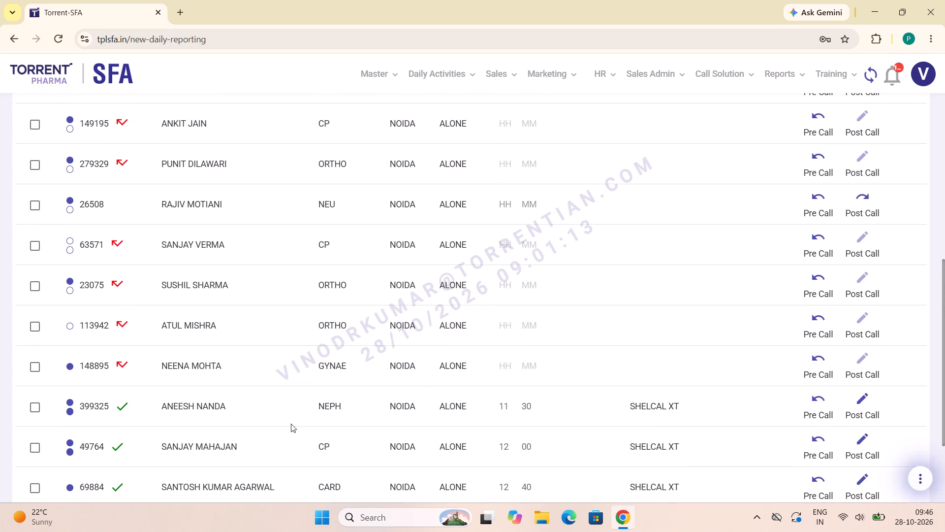
{"action": "key", "text": "Up"}
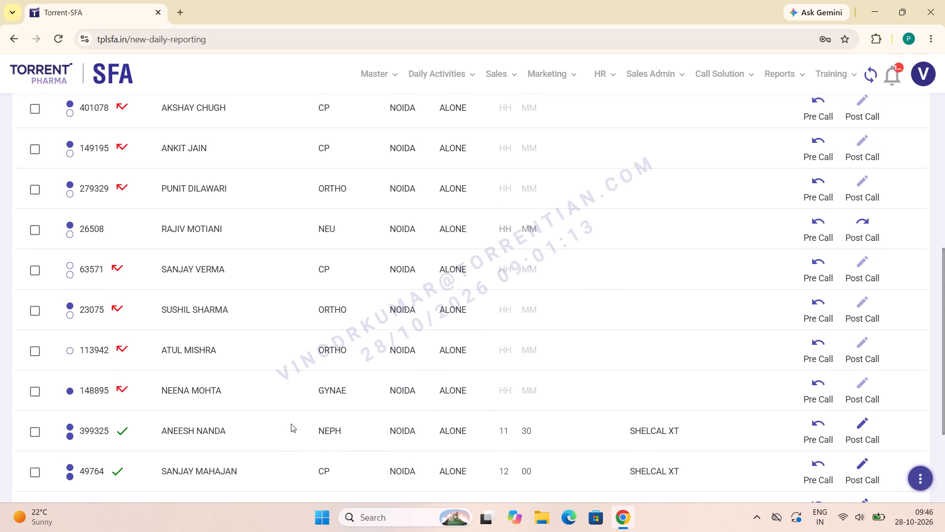
{"action": "key", "text": "Down"}
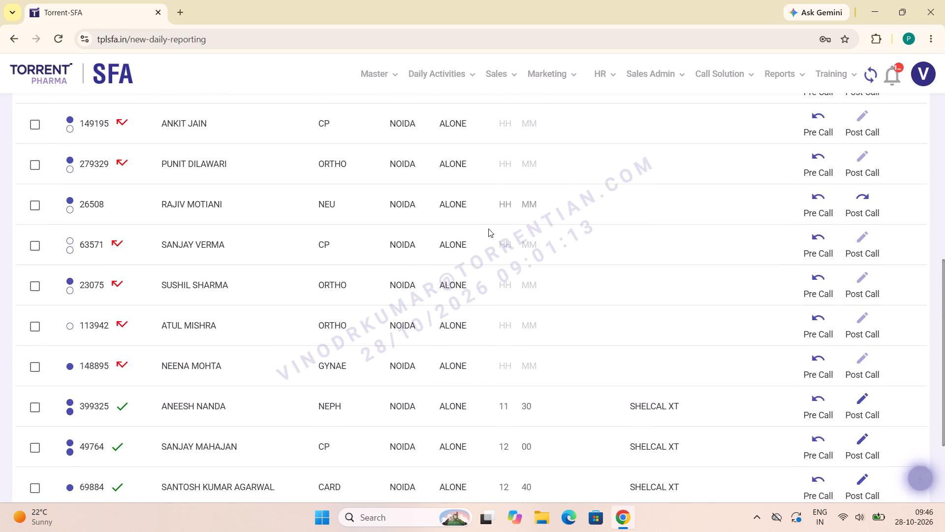
{"action": "left_click", "coordinate": [866, 198]}
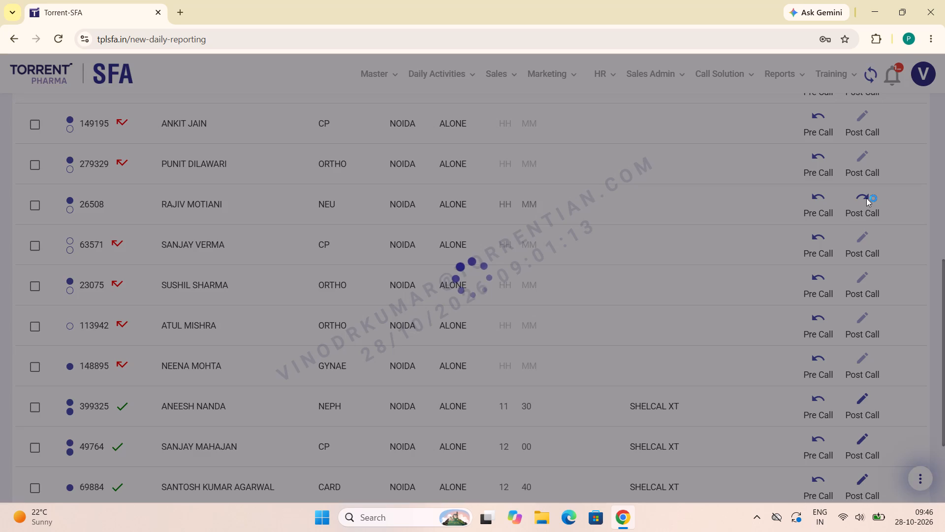
{"action": "left_click", "coordinate": [578, 279]}
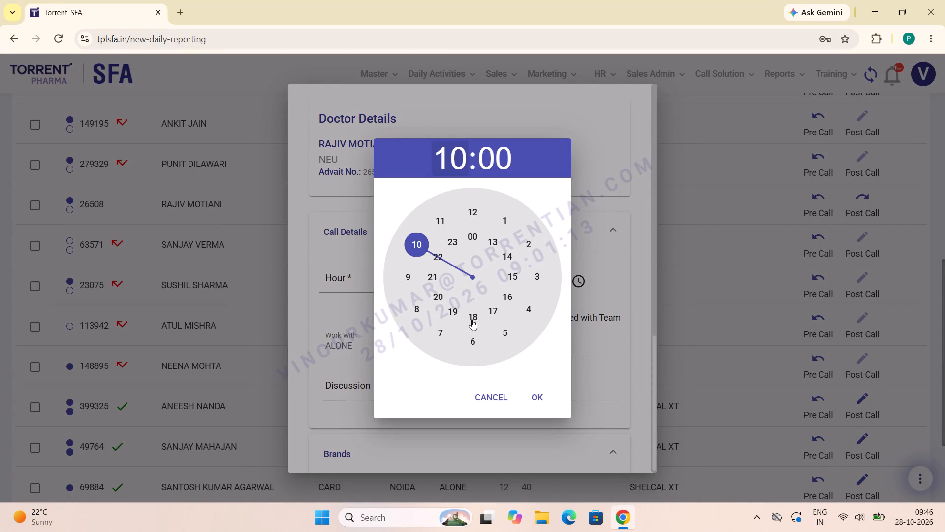
{"action": "left_click", "coordinate": [472, 318]}
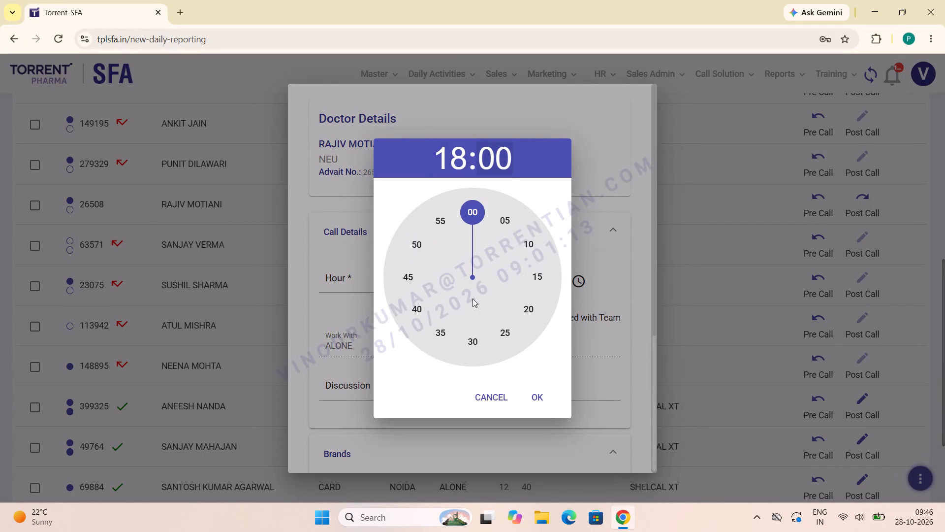
{"action": "left_click", "coordinate": [538, 396]}
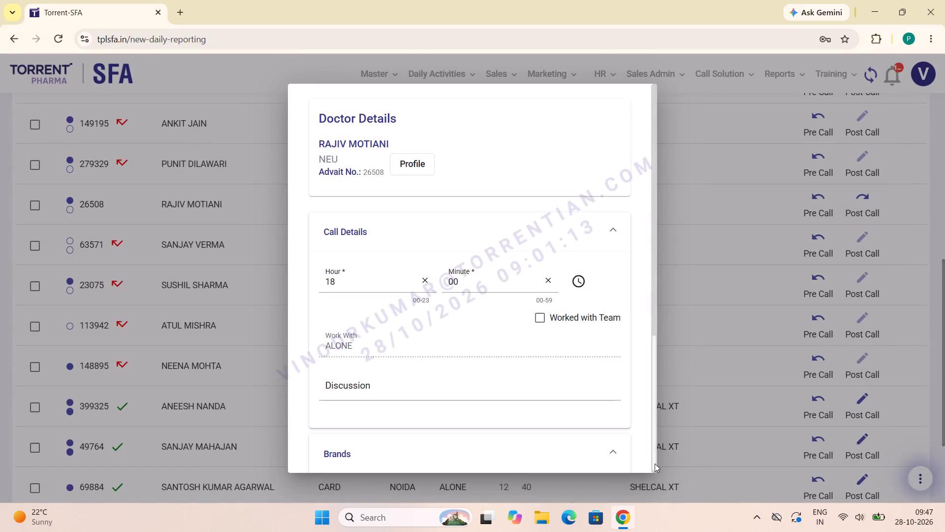
{"action": "left_click", "coordinate": [655, 464]}
{"action": "left_click", "coordinate": [387, 280]}
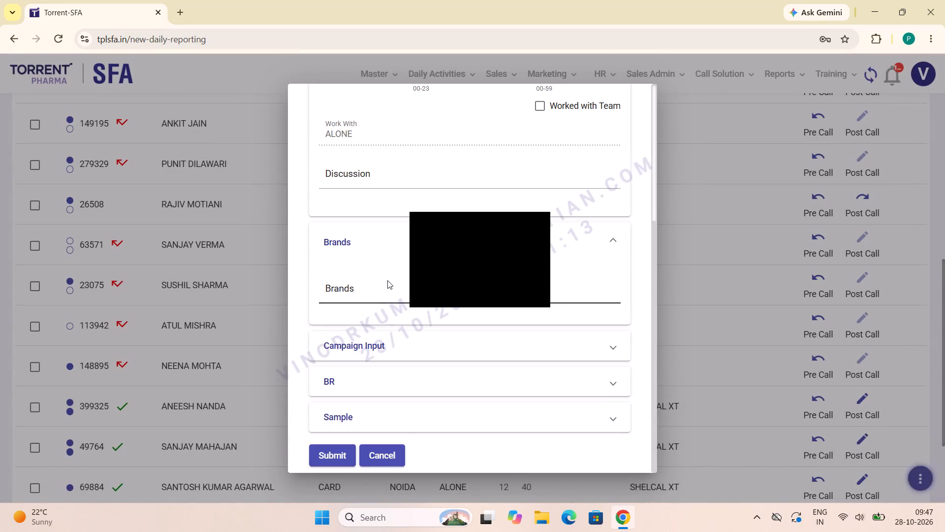
{"action": "type", "text": "she"}
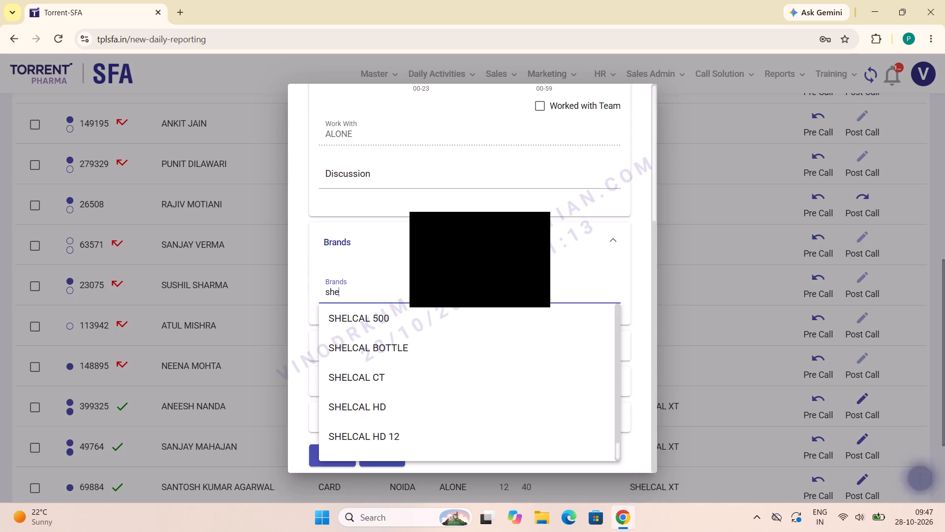
{"action": "left_click", "coordinate": [616, 456]}
{"action": "left_click", "coordinate": [411, 433]}
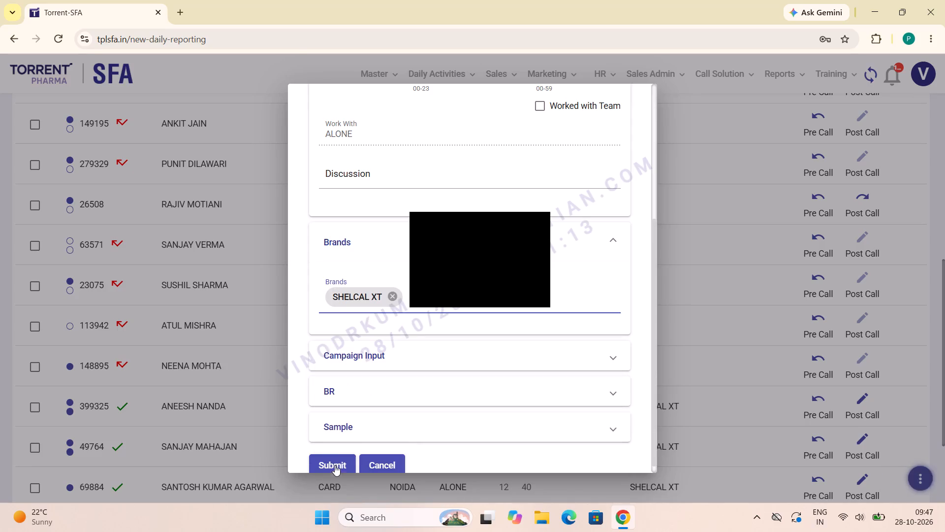
{"action": "left_click", "coordinate": [336, 468]}
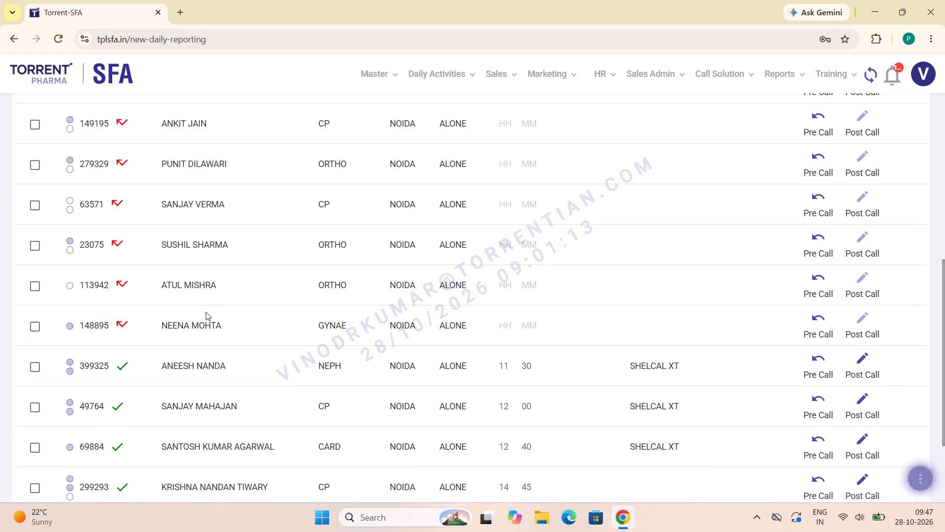
{"action": "left_click", "coordinate": [261, 232]}
{"action": "key", "text": "Up"}
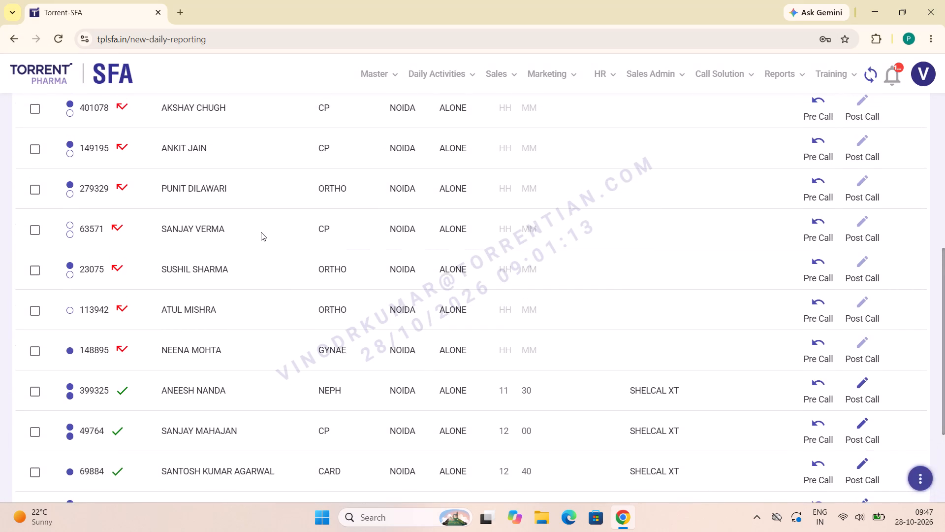
{"action": "key", "text": "Up"}
{"action": "key", "text": "Up"}
{"action": "key", "text": "Up"}
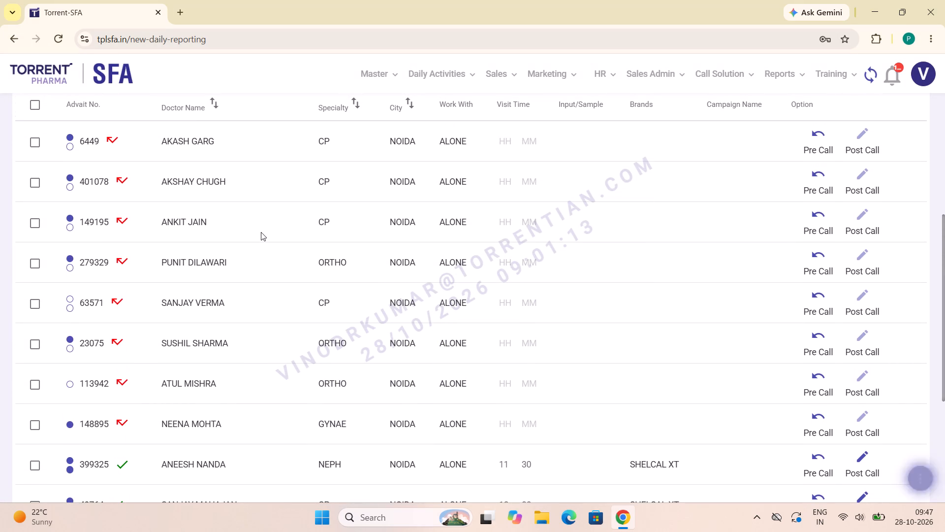
{"action": "left_click", "coordinate": [35, 225]}
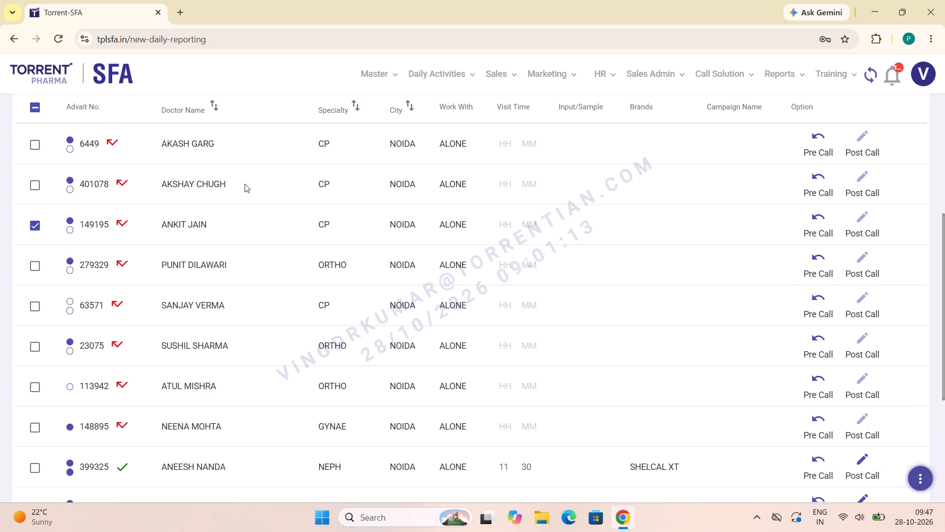
{"action": "key", "text": "Up"}
{"action": "key", "text": "Up"}
{"action": "key", "text": "Up"}
{"action": "key", "text": "Up"}
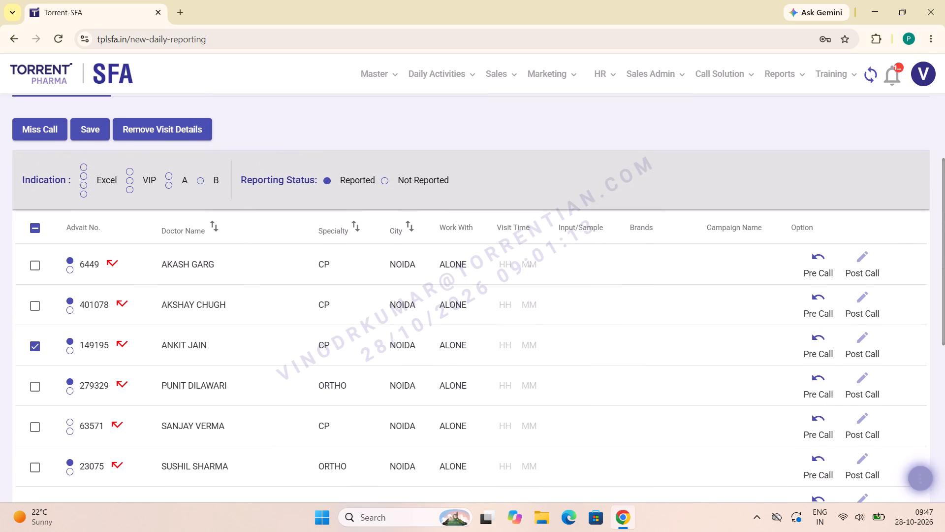
{"action": "left_click", "coordinate": [152, 133]}
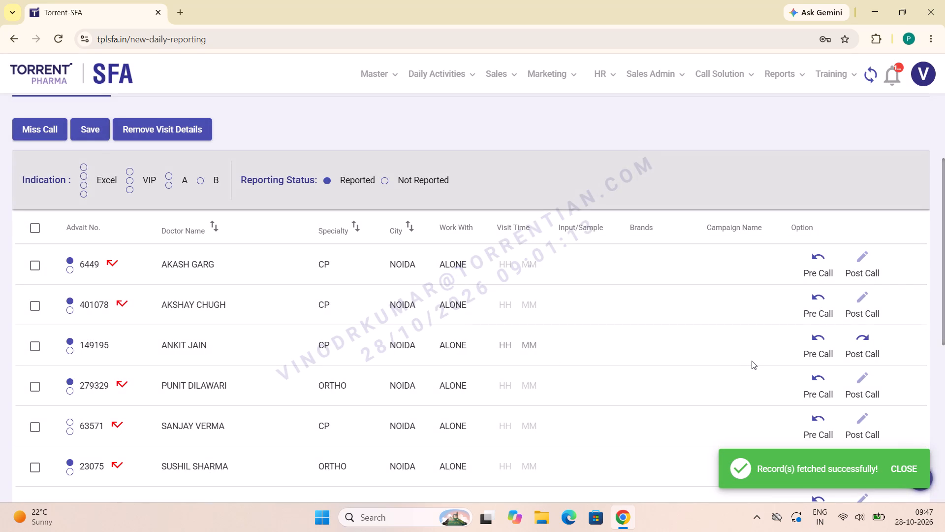
{"action": "left_click", "coordinate": [863, 340]}
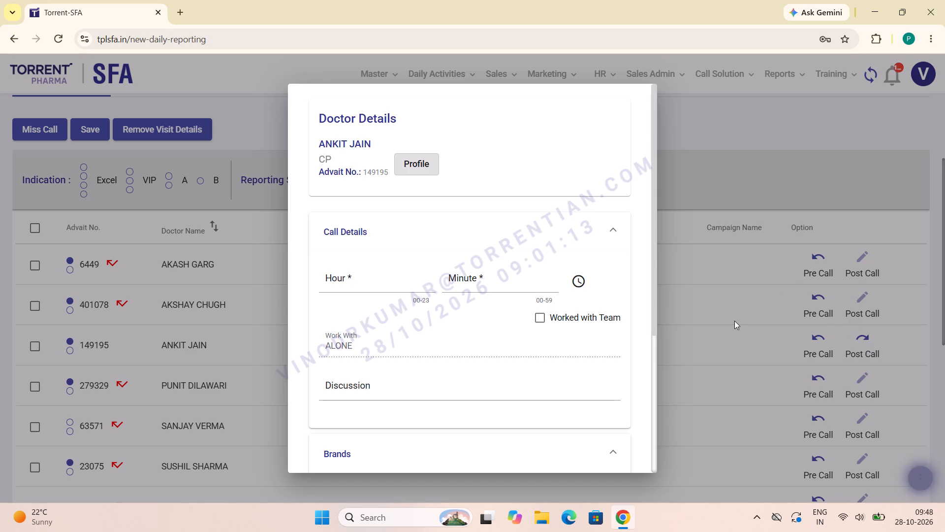
{"action": "left_click", "coordinate": [576, 284]}
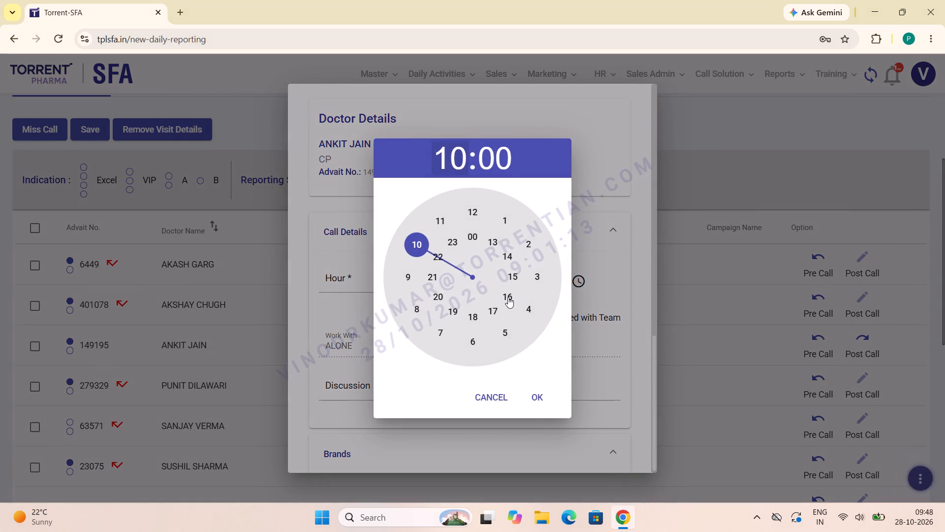
{"action": "left_click", "coordinate": [508, 297]}
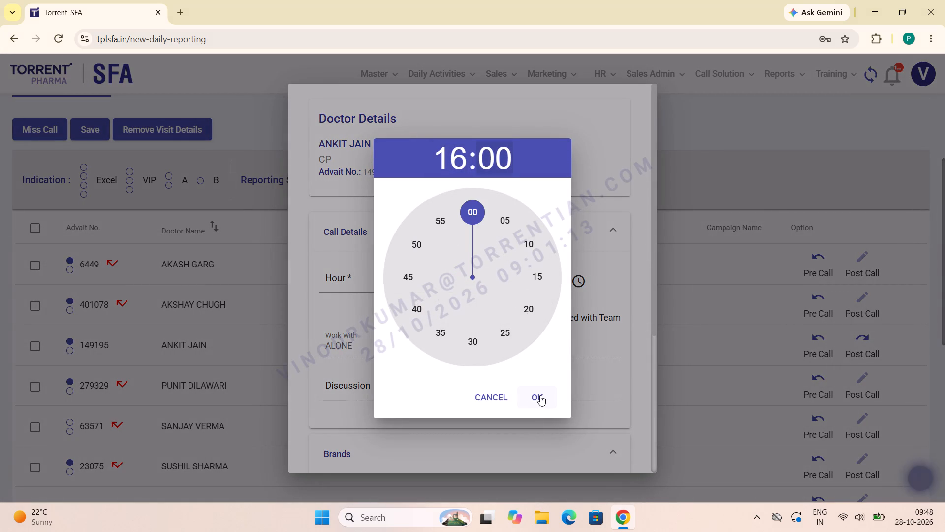
{"action": "left_click", "coordinate": [540, 395]}
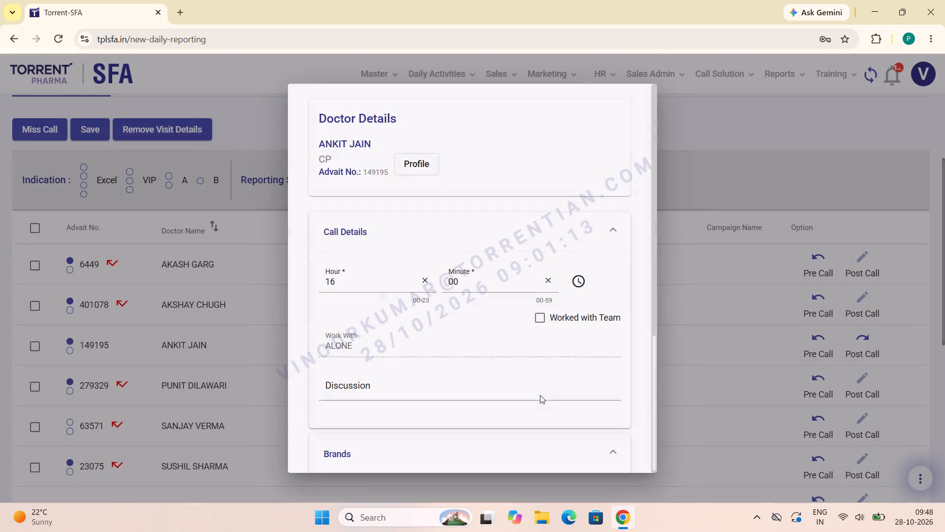
{"action": "left_click", "coordinate": [654, 470]}
{"action": "left_click", "coordinate": [353, 298]}
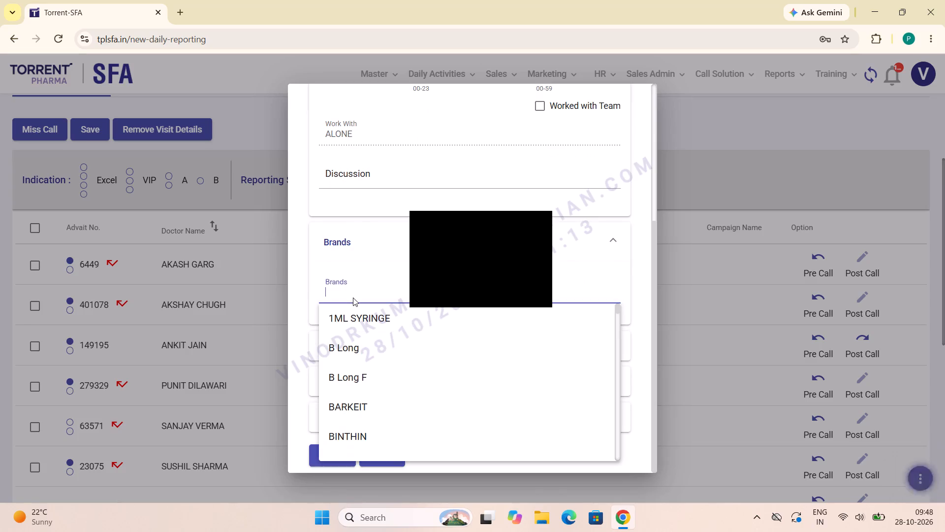
{"action": "type", "text": "she"}
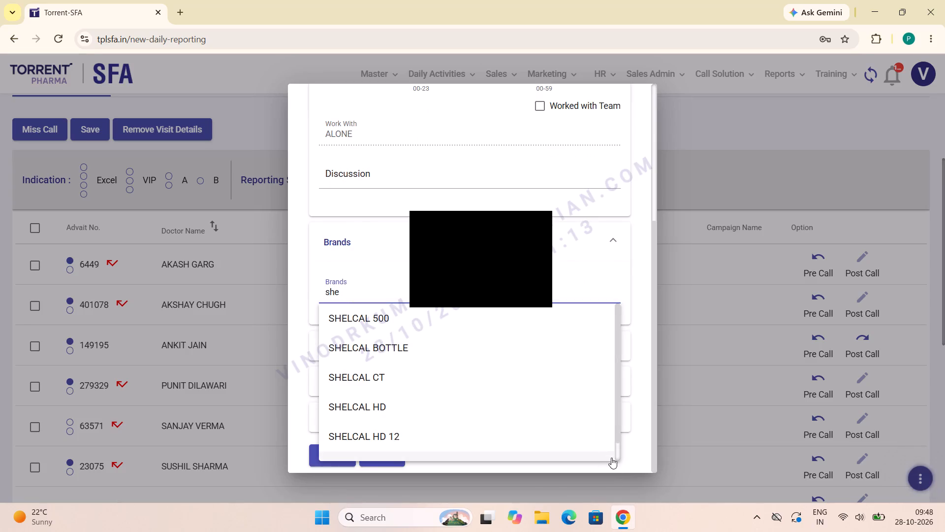
{"action": "left_click", "coordinate": [615, 459]}
{"action": "left_click", "coordinate": [395, 438]}
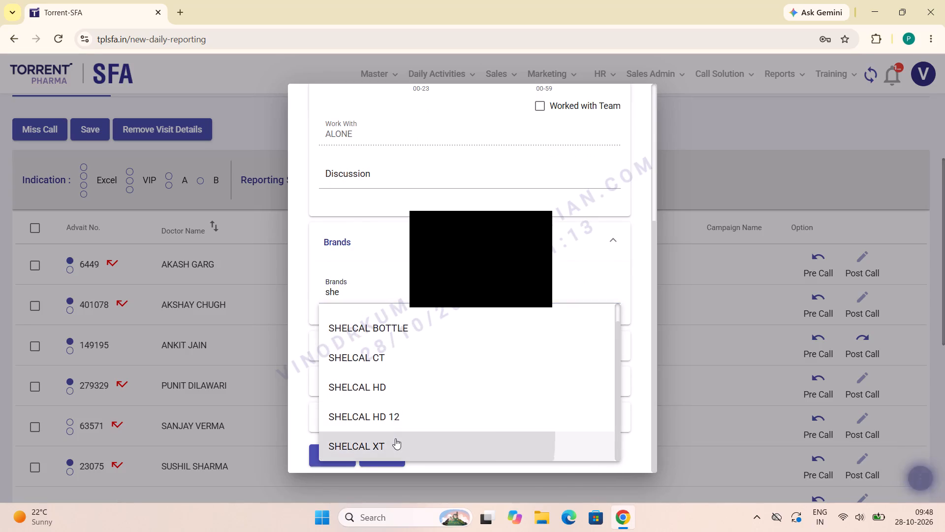
{"action": "left_click", "coordinate": [333, 468]}
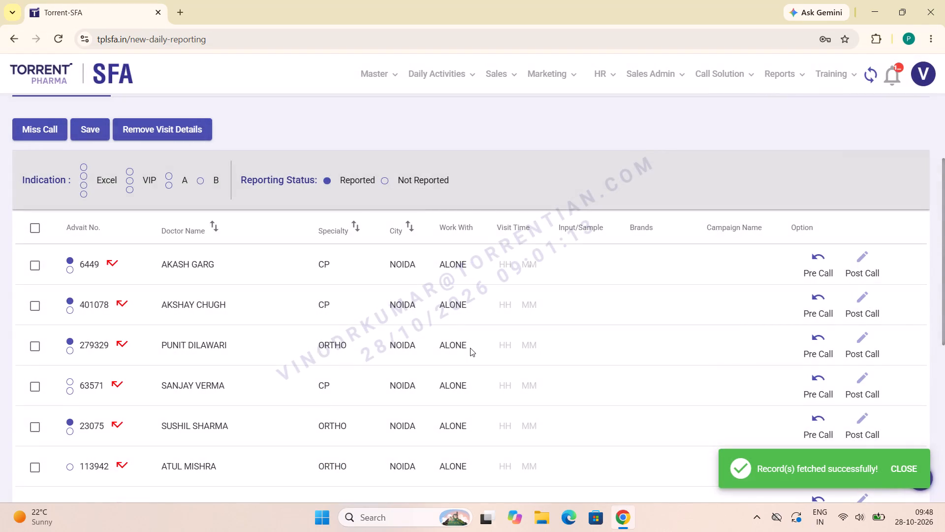
Examine the planned visit list down to the last entry and back up, checking each doctor's missed-call status, visit time and brand.
{"action": "key", "text": "Down"}
{"action": "key", "text": "Down"}
{"action": "key", "text": "Down"}
{"action": "key", "text": "Down"}
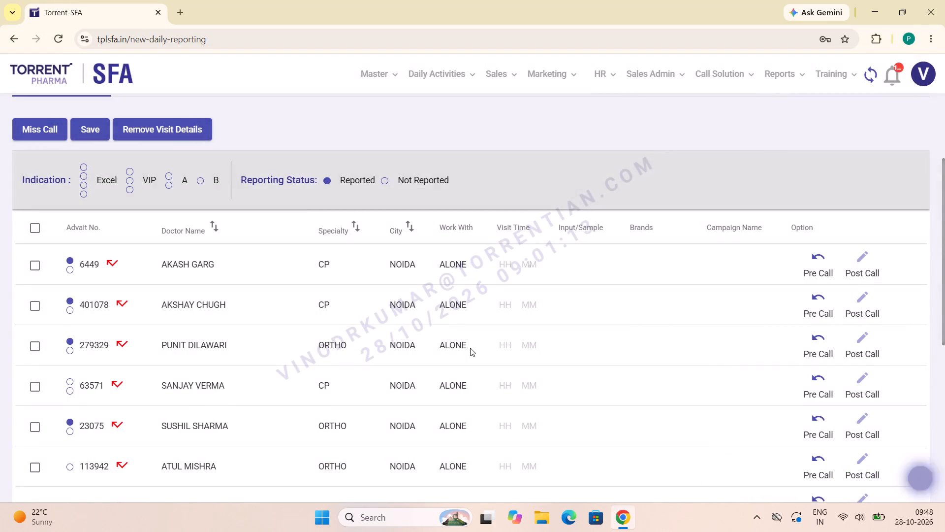
{"action": "left_click", "coordinate": [550, 350]}
{"action": "key", "text": "Down"}
{"action": "key", "text": "Down"}
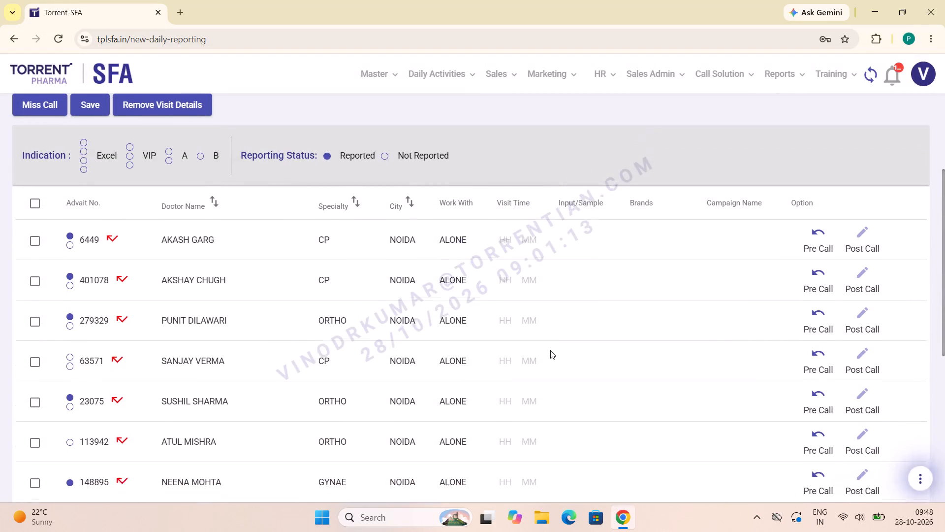
{"action": "key", "text": "Down"}
{"action": "key", "text": "Down"}
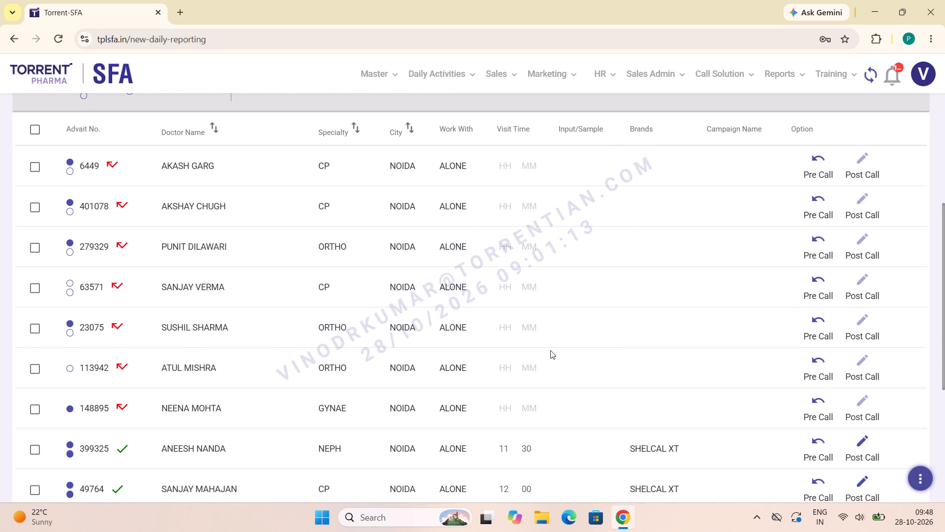
{"action": "key", "text": "Down"}
{"action": "key", "text": "Down"}
{"action": "key", "text": "Down"}
{"action": "key", "text": "Down"}
{"action": "key", "text": "Down"}
{"action": "key", "text": "Down"}
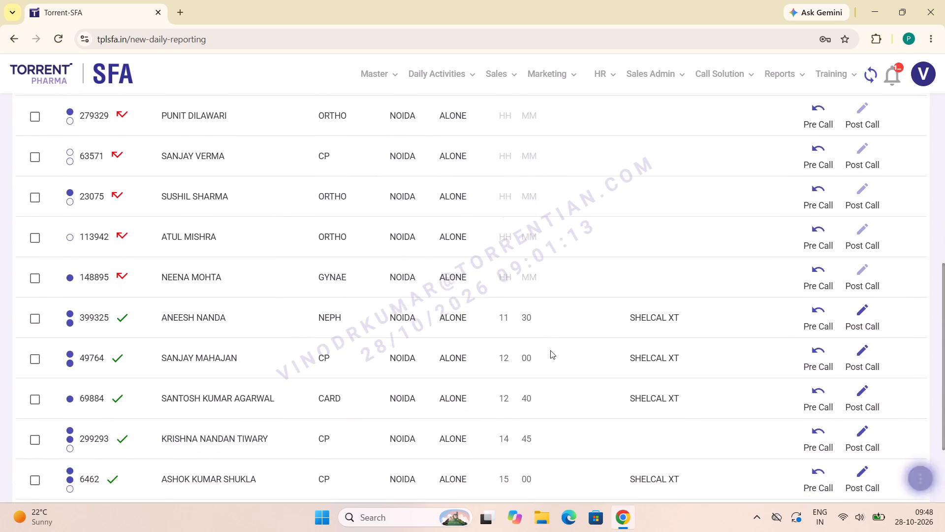
{"action": "key", "text": "Down"}
{"action": "key", "text": "Down"}
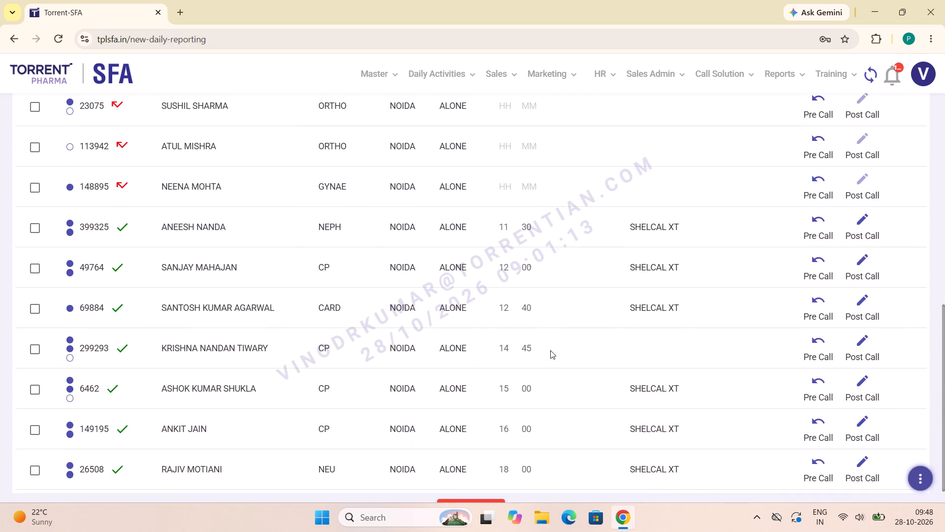
{"action": "key", "text": "Up"}
{"action": "key", "text": "Up"}
{"action": "key", "text": "Up"}
{"action": "key", "text": "Up"}
{"action": "key", "text": "Up"}
{"action": "key", "text": "Up"}
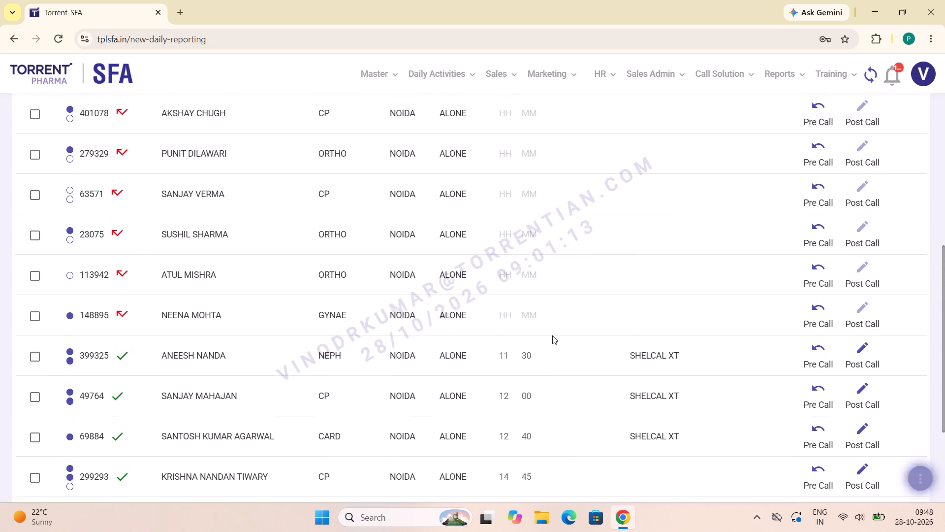
{"action": "key", "text": "Up"}
{"action": "key", "text": "Up"}
{"action": "key", "text": "Up"}
{"action": "key", "text": "Up"}
{"action": "key", "text": "Up"}
{"action": "key", "text": "Up"}
{"action": "key", "text": "Up"}
{"action": "key", "text": "Up"}
{"action": "key", "text": "Up"}
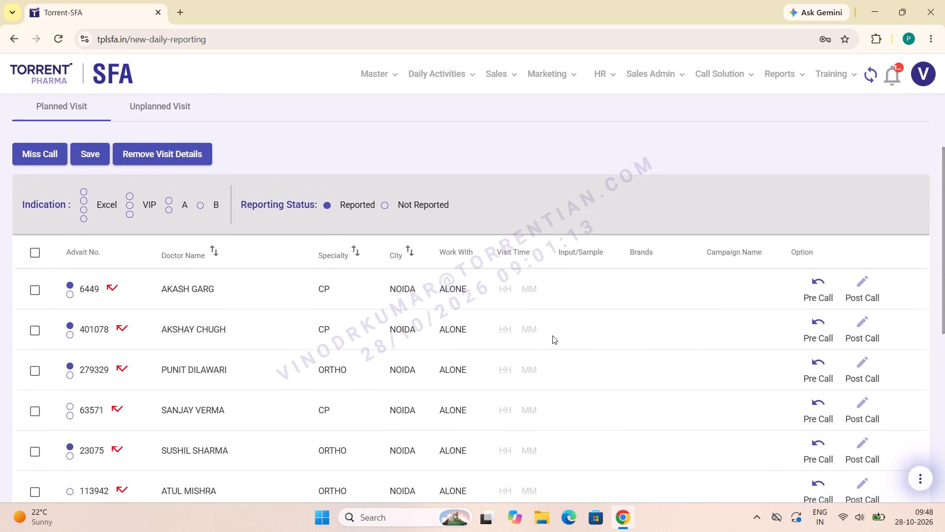
{"action": "key", "text": "Up"}
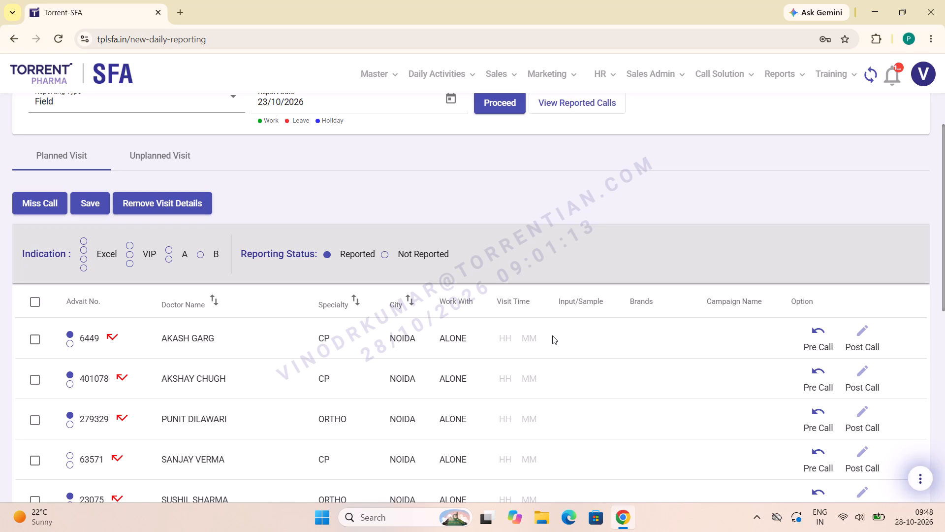
Switch to the unplanned visits and examine the doctor list for entries lacking a visit time or brand.
{"action": "left_click", "coordinate": [169, 153]}
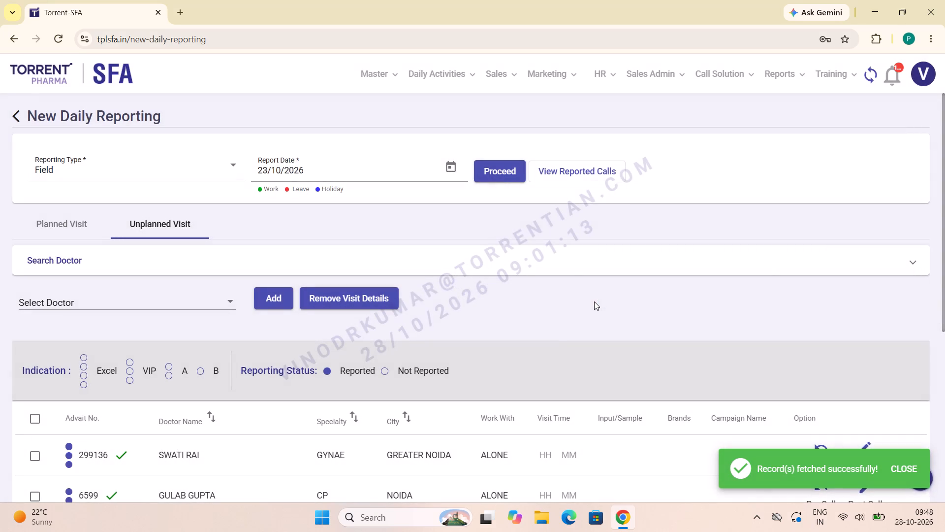
{"action": "key", "text": "Down"}
{"action": "key", "text": "Down"}
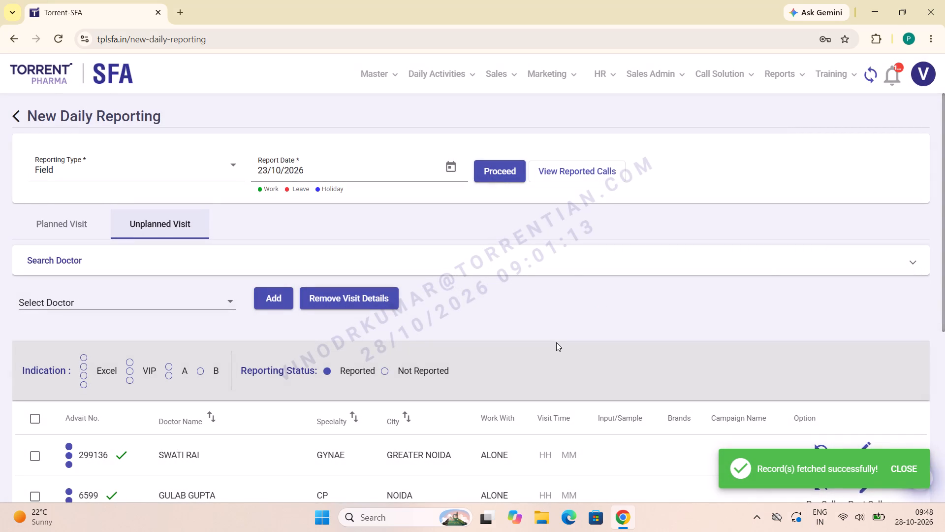
{"action": "key", "text": "Down"}
{"action": "key", "text": "Down"}
{"action": "left_click", "coordinate": [578, 349]}
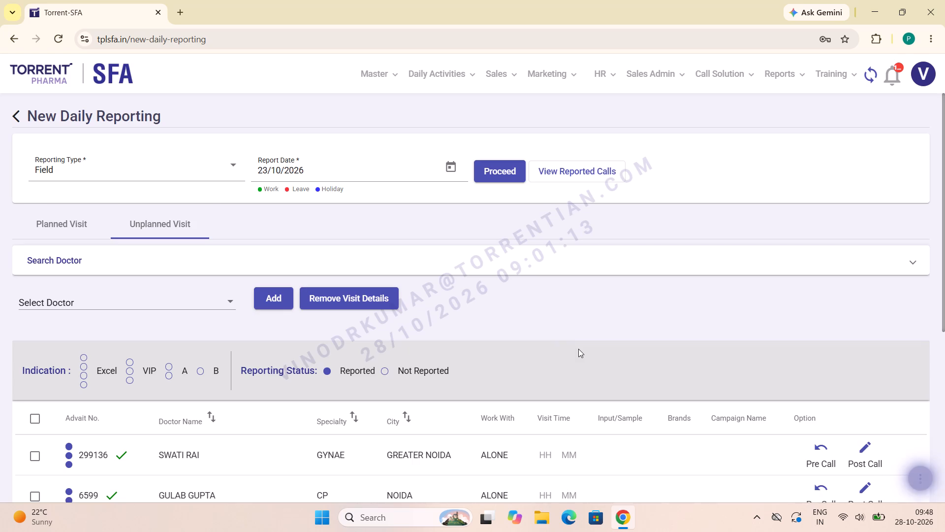
{"action": "key", "text": "Down"}
{"action": "key", "text": "Down"}
{"action": "key", "text": "Down"}
{"action": "key", "text": "Down"}
{"action": "key", "text": "Down"}
{"action": "key", "text": "Down"}
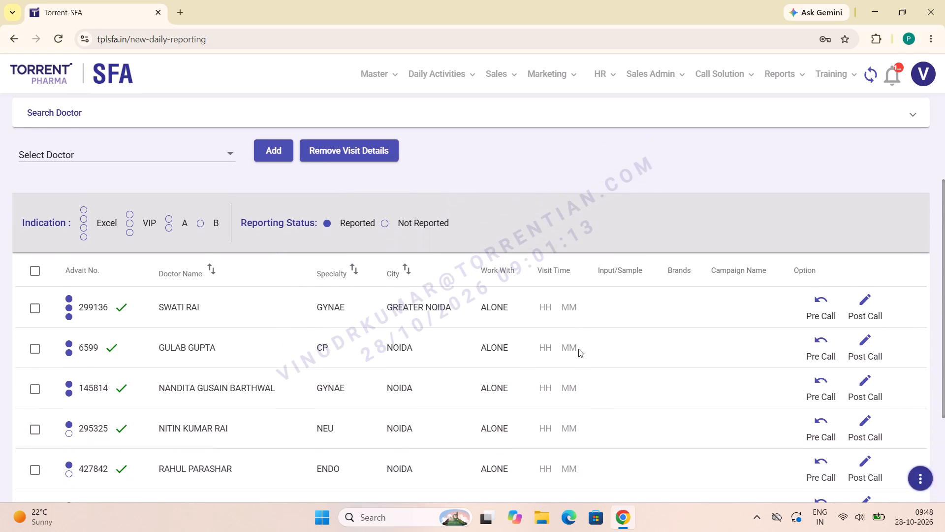
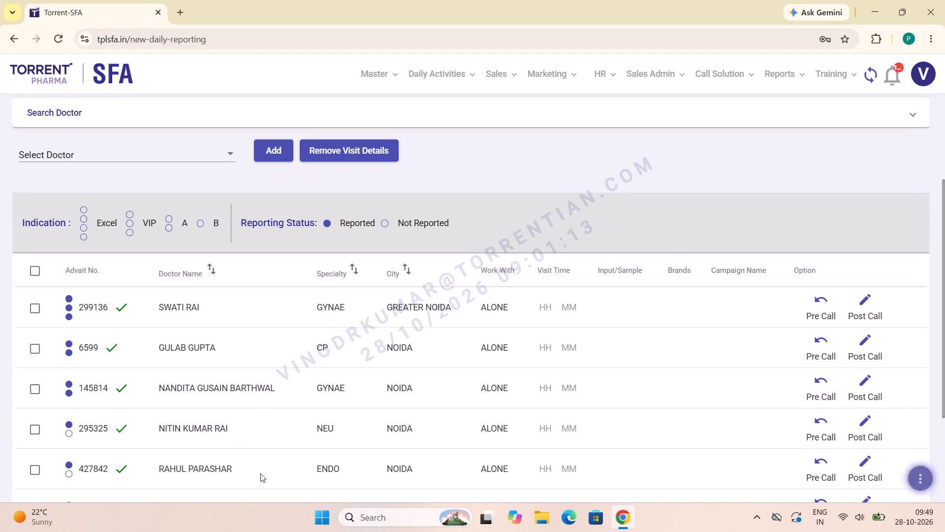
{"action": "key", "text": "Down"}
{"action": "key", "text": "Down"}
{"action": "key", "text": "Down"}
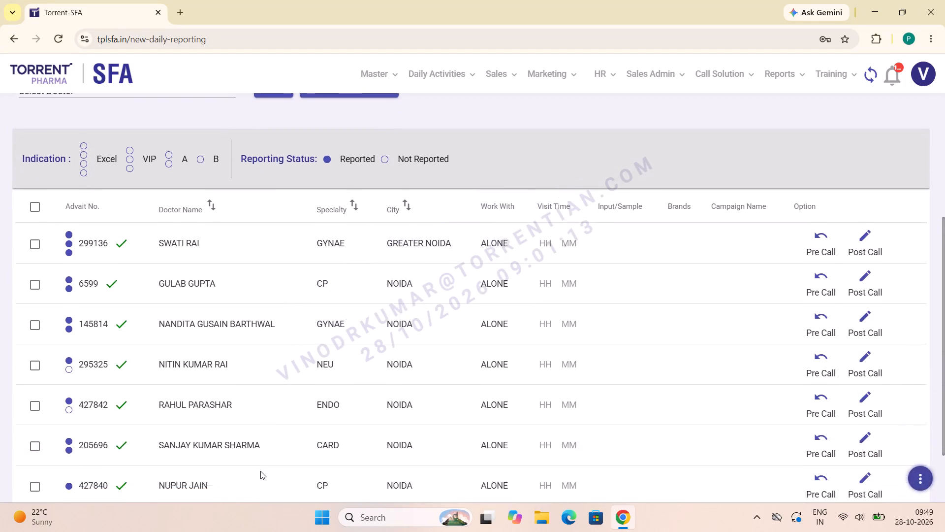
{"action": "key", "text": "Down"}
{"action": "key", "text": "Down"}
{"action": "key", "text": "Down"}
{"action": "key", "text": "Down"}
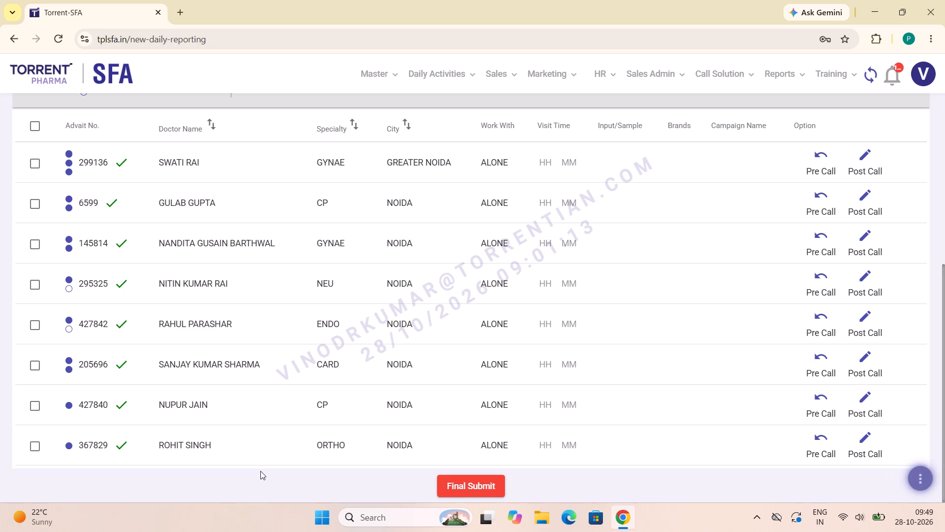
{"action": "left_click", "coordinate": [861, 398]}
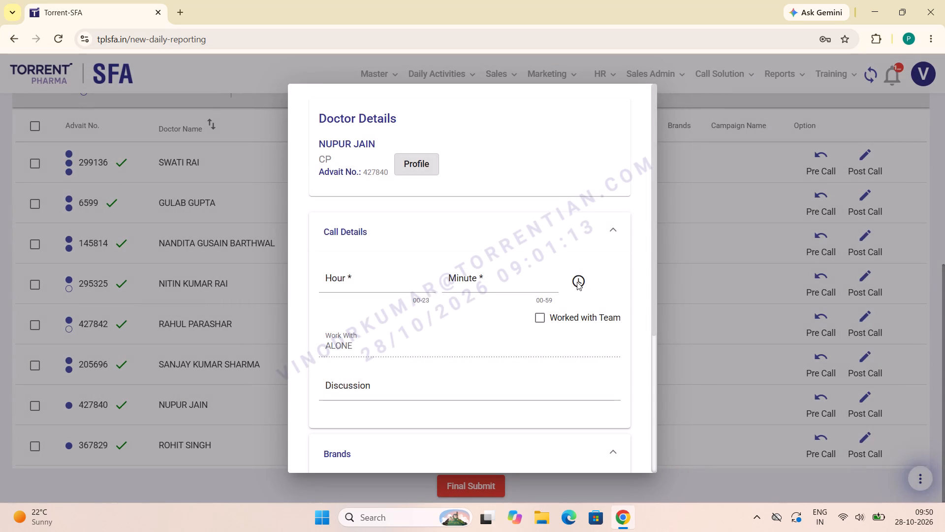
{"action": "left_click", "coordinate": [577, 282]}
{"action": "left_click", "coordinate": [490, 243]}
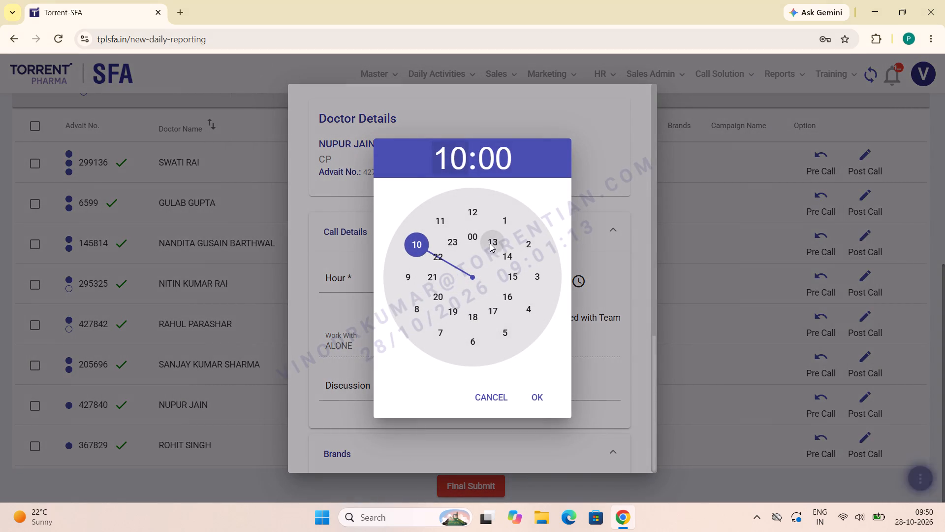
{"action": "left_click", "coordinate": [541, 397]}
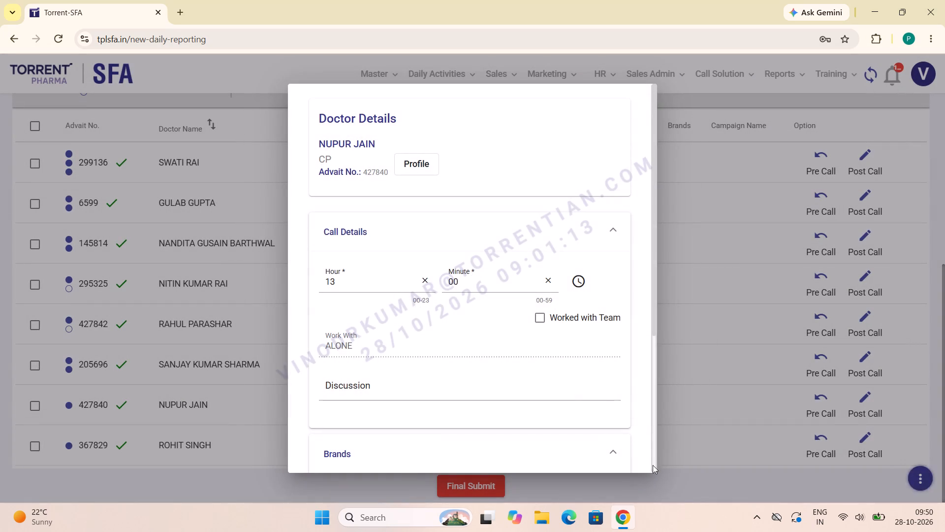
{"action": "left_click", "coordinate": [654, 468]}
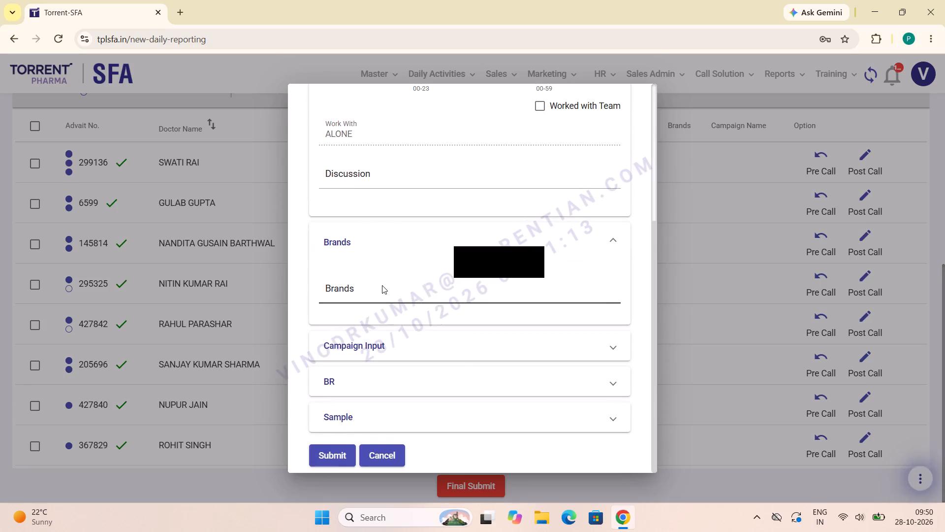
{"action": "left_click", "coordinate": [364, 293]}
{"action": "type", "text": "she"}
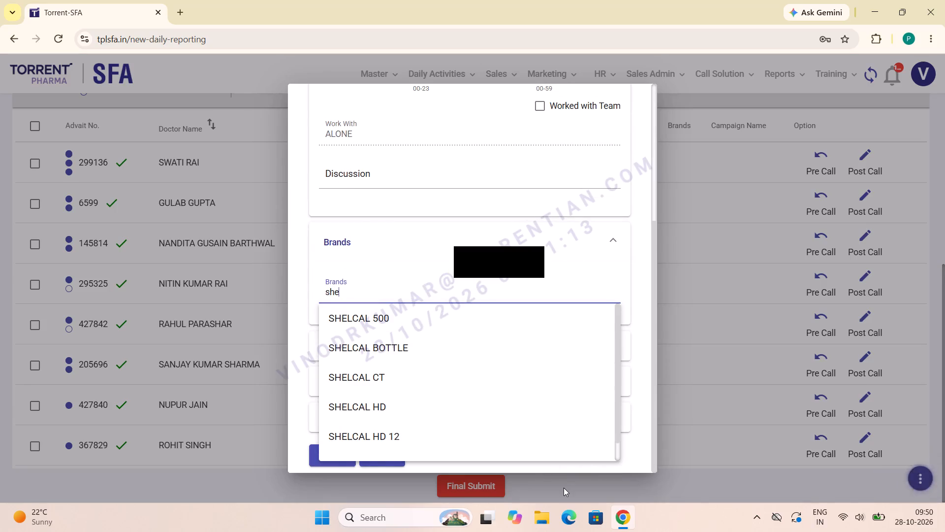
{"action": "left_click", "coordinate": [618, 456]}
{"action": "left_click", "coordinate": [429, 449]}
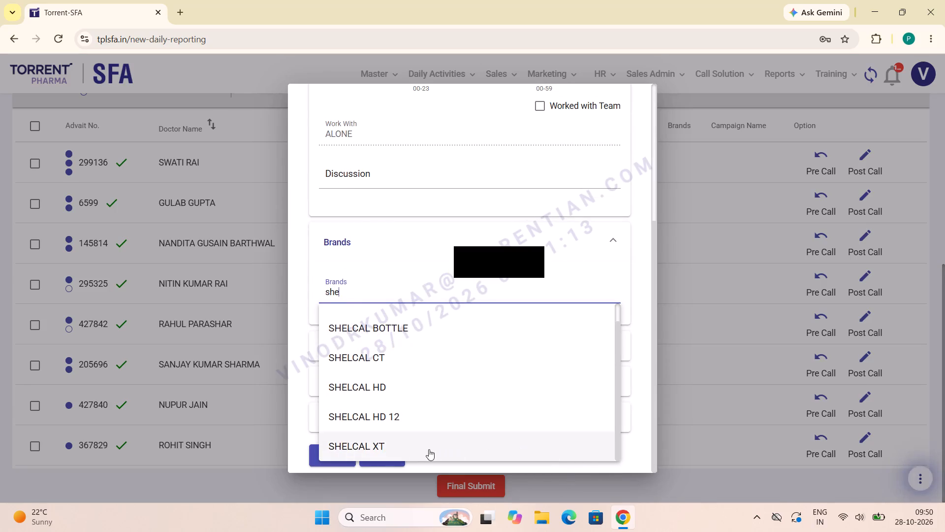
{"action": "left_click", "coordinate": [341, 459]}
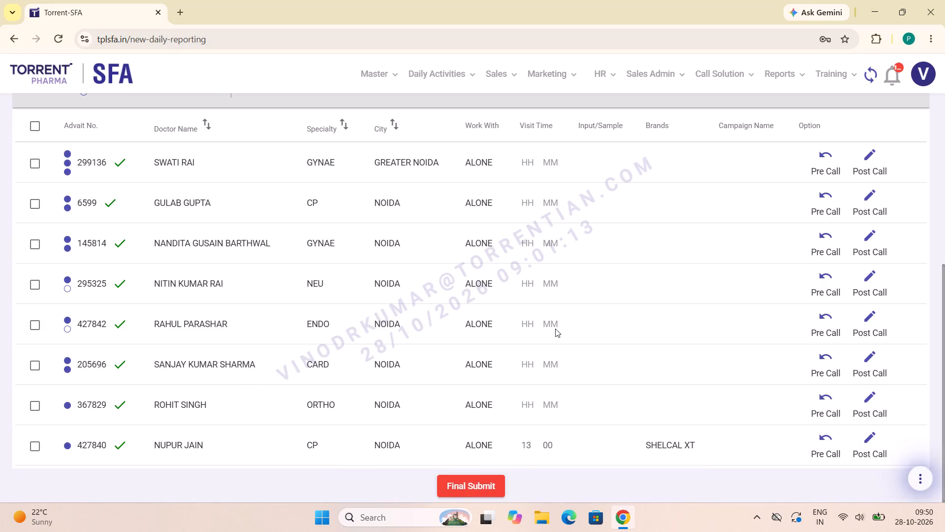
{"action": "left_click", "coordinate": [869, 313]}
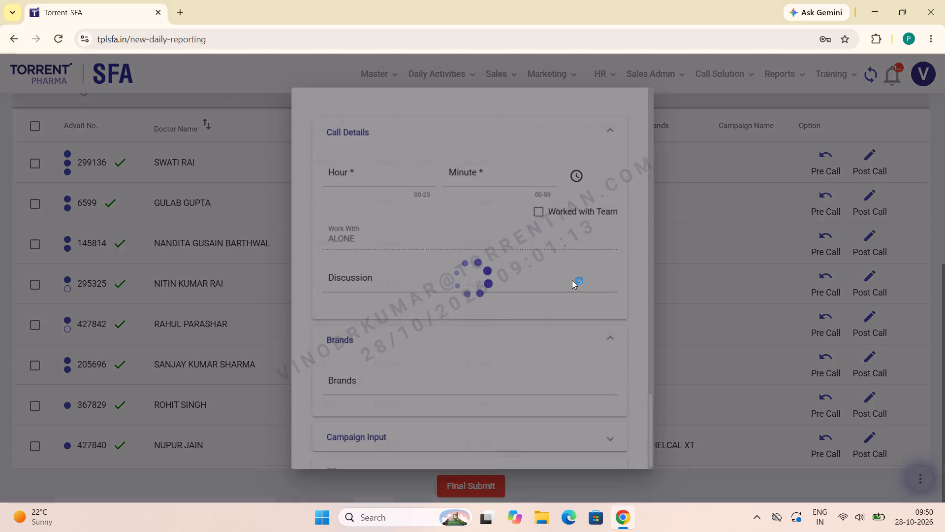
{"action": "left_click", "coordinate": [581, 282]}
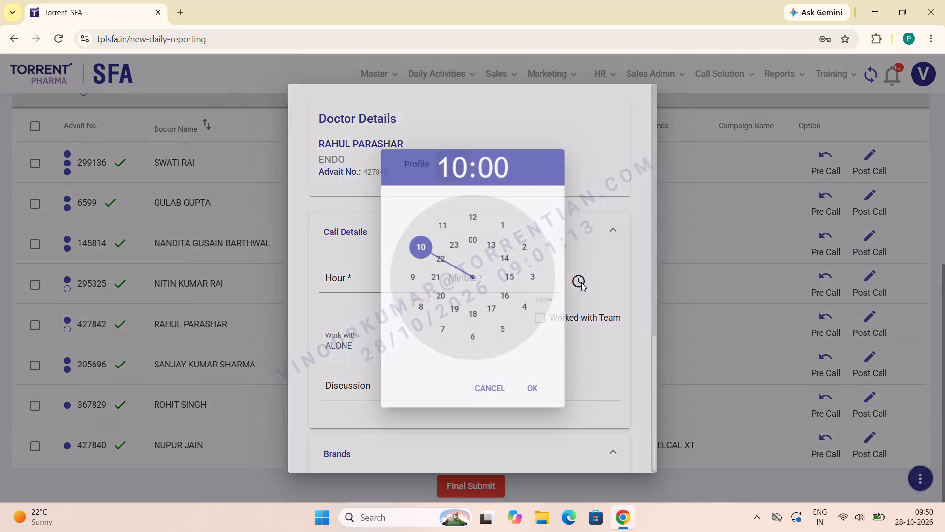
{"action": "left_click", "coordinate": [514, 279]}
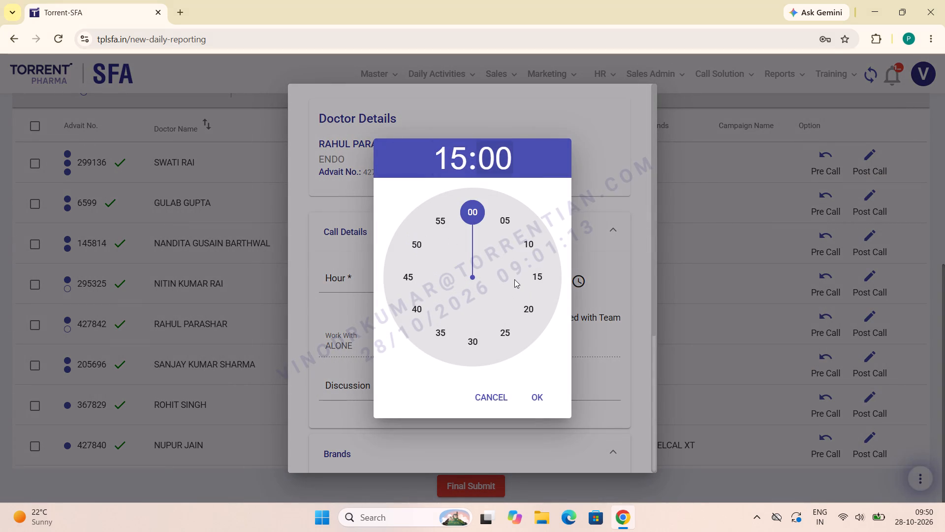
{"action": "left_click", "coordinate": [473, 343]}
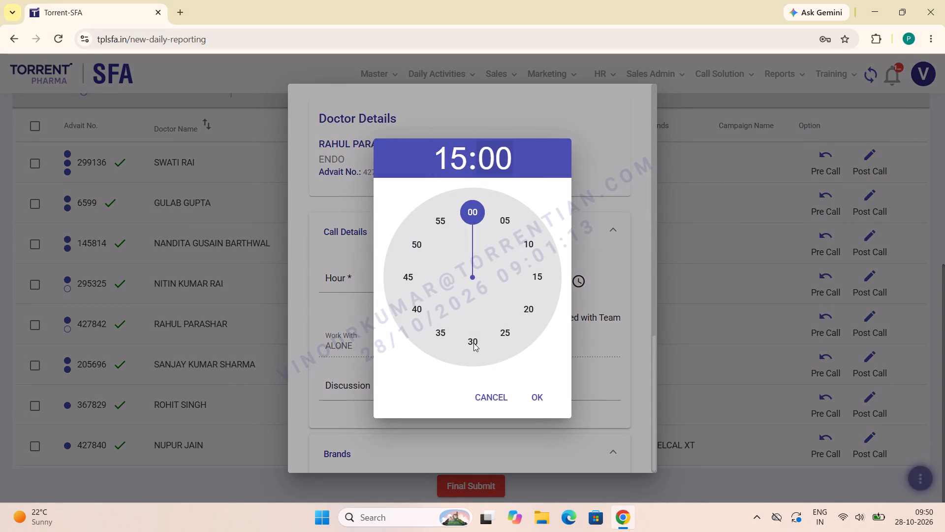
{"action": "left_click", "coordinate": [541, 396]}
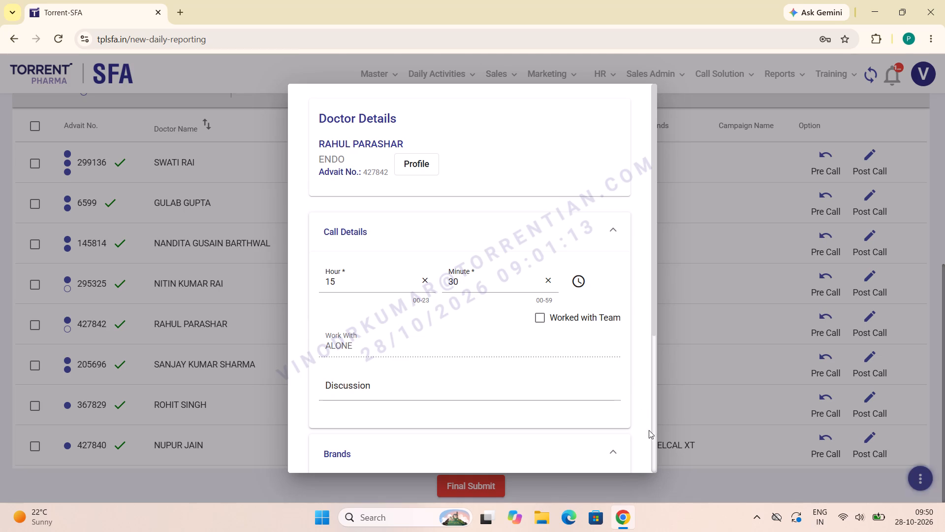
{"action": "left_click", "coordinate": [654, 464]}
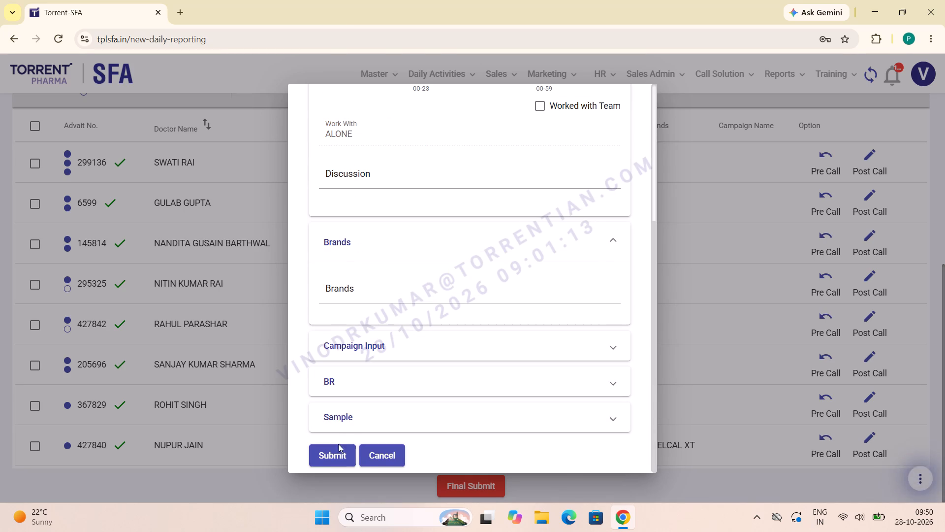
{"action": "left_click", "coordinate": [335, 455]}
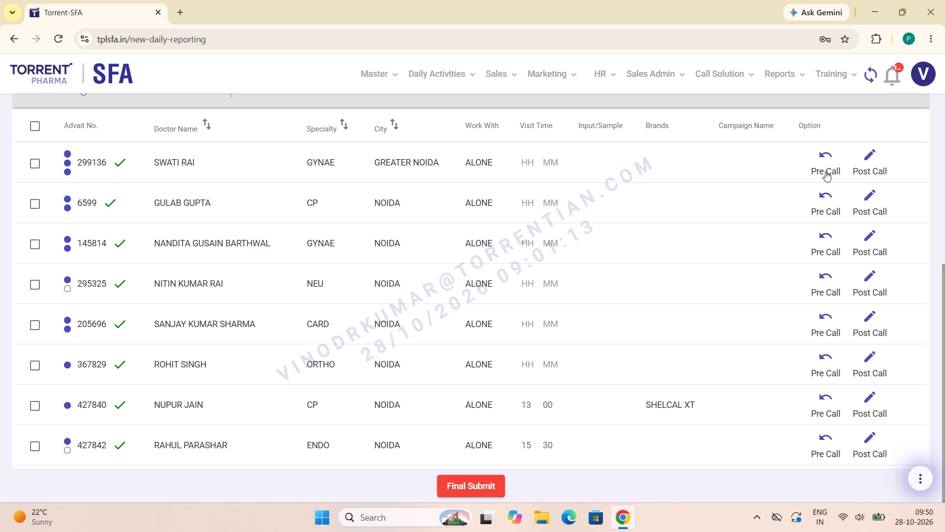
{"action": "left_click", "coordinate": [868, 153]}
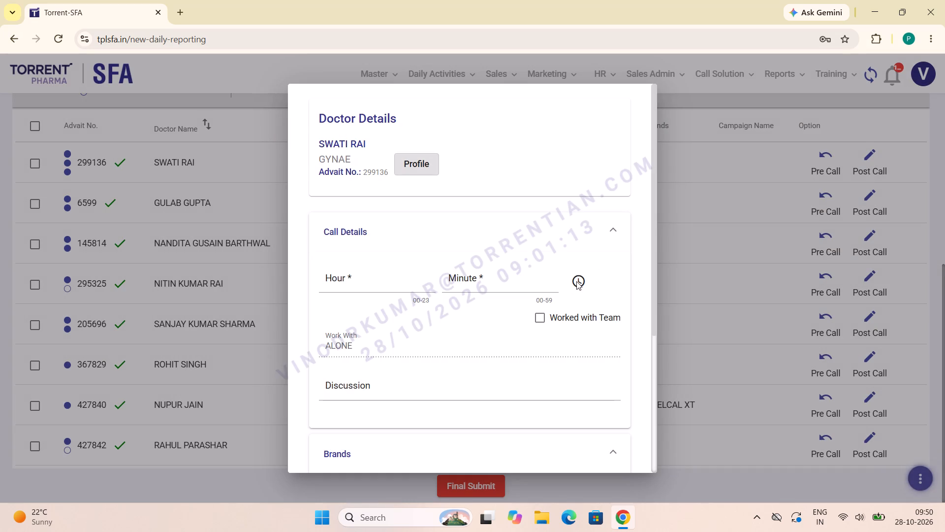
{"action": "left_click", "coordinate": [576, 281]}
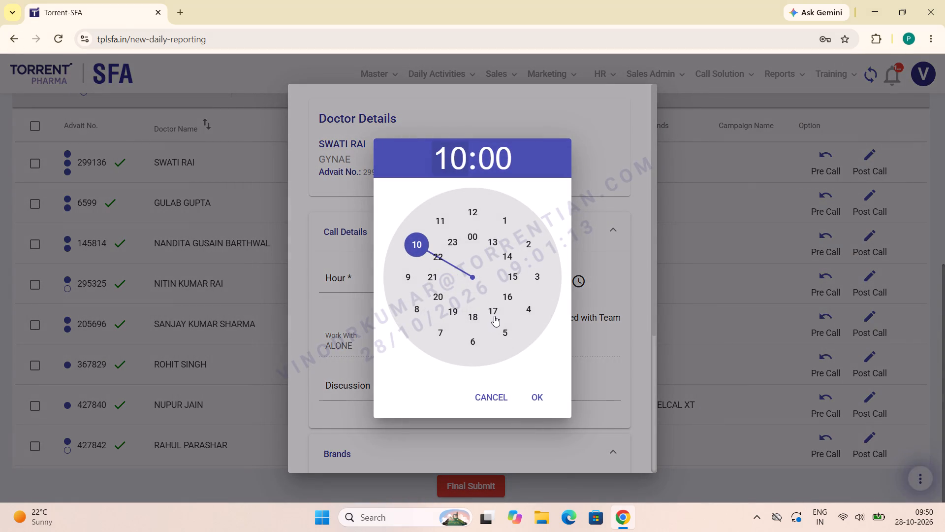
{"action": "left_click", "coordinate": [494, 316]}
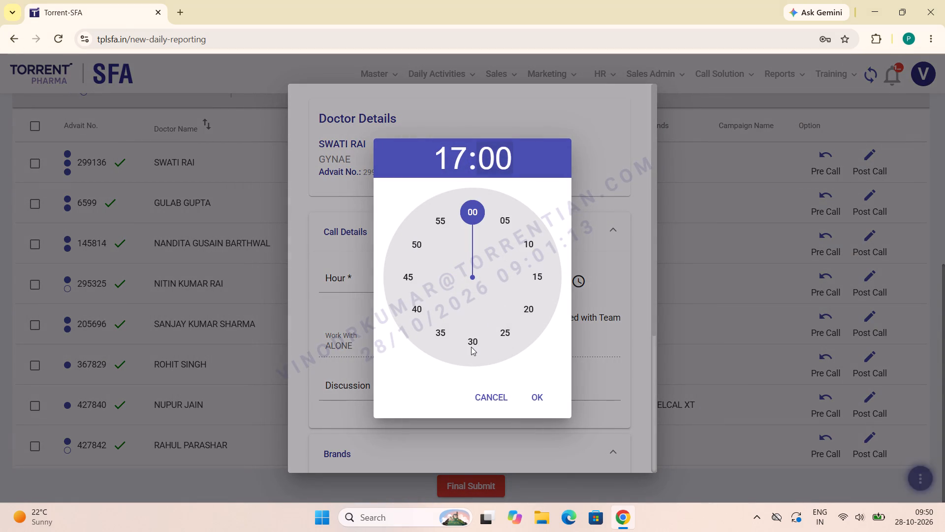
{"action": "left_click", "coordinate": [471, 347]}
{"action": "left_click", "coordinate": [539, 396]}
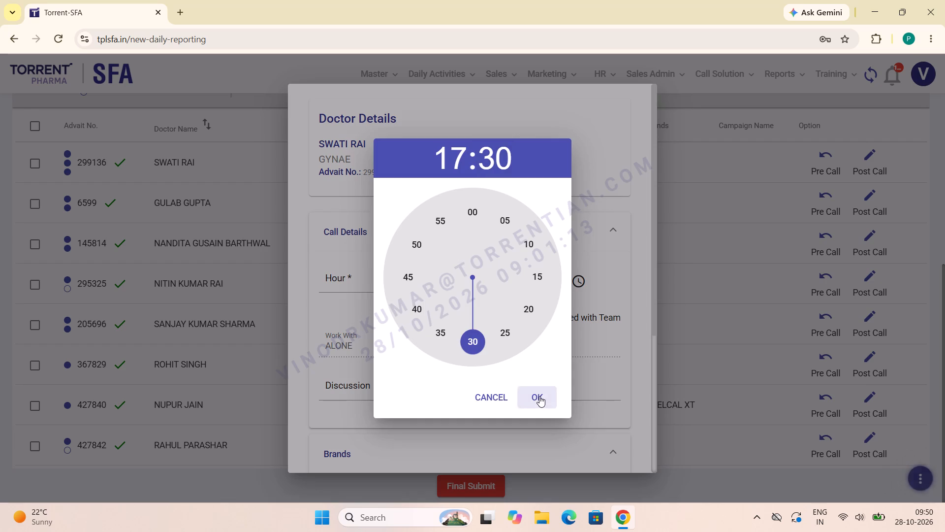
{"action": "left_click", "coordinate": [656, 398]}
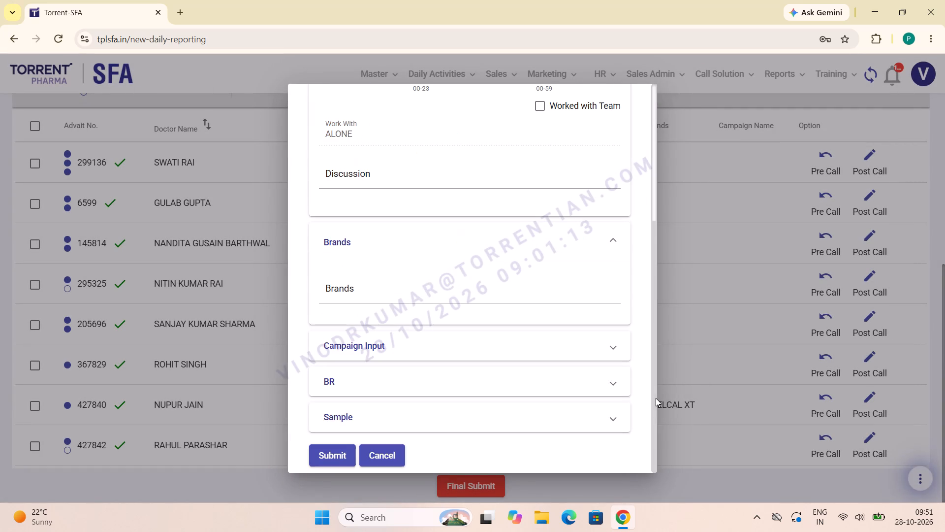
{"action": "left_click", "coordinate": [375, 294]}
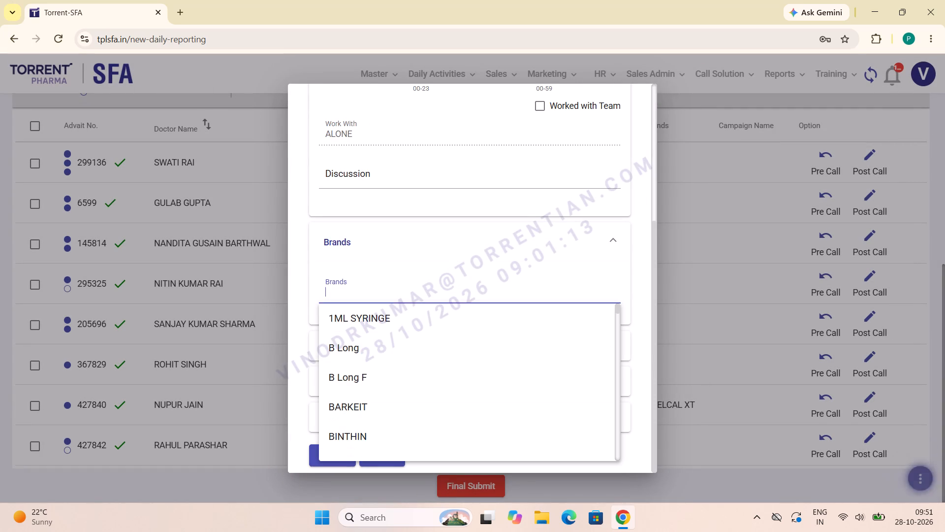
{"action": "type", "text": "sh"}
{"action": "key", "text": "e"}
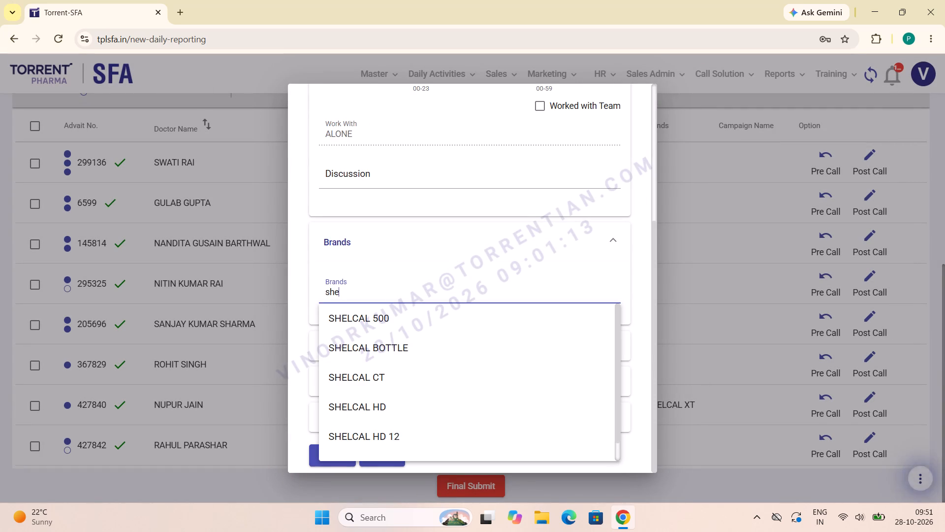
{"action": "left_click", "coordinate": [617, 458]}
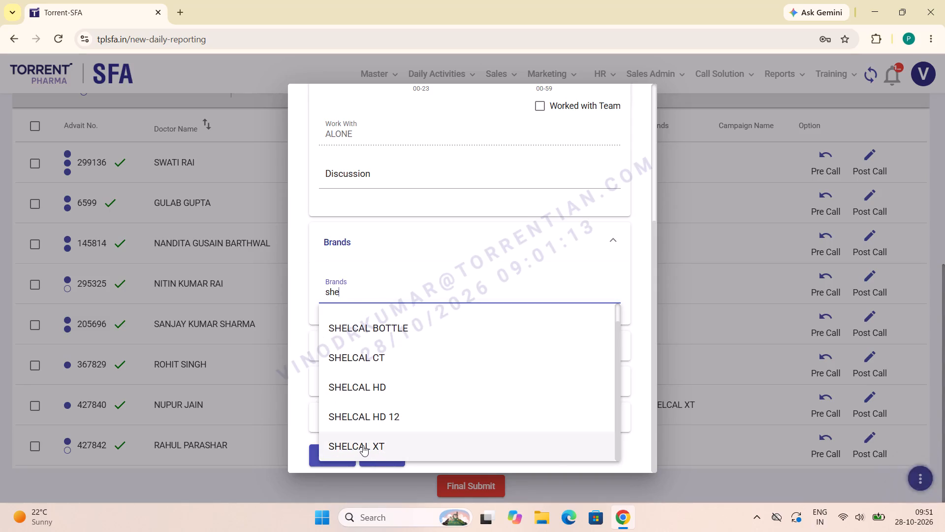
{"action": "left_click", "coordinate": [363, 445]}
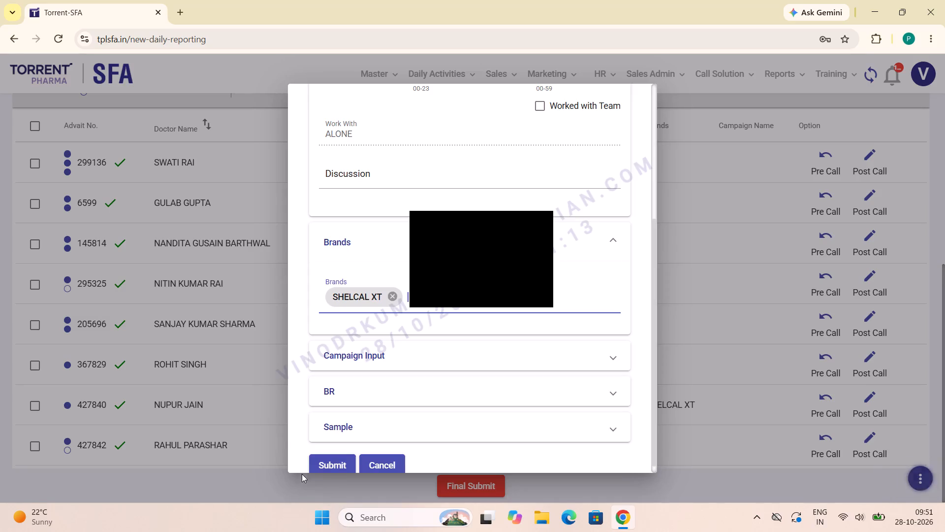
{"action": "left_click", "coordinate": [330, 465]}
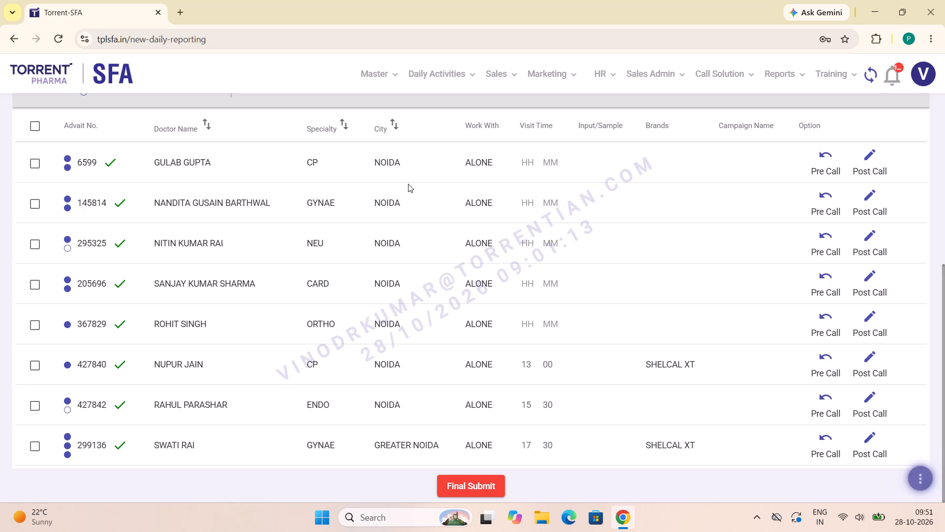
{"action": "key", "text": "Up"}
{"action": "key", "text": "Up"}
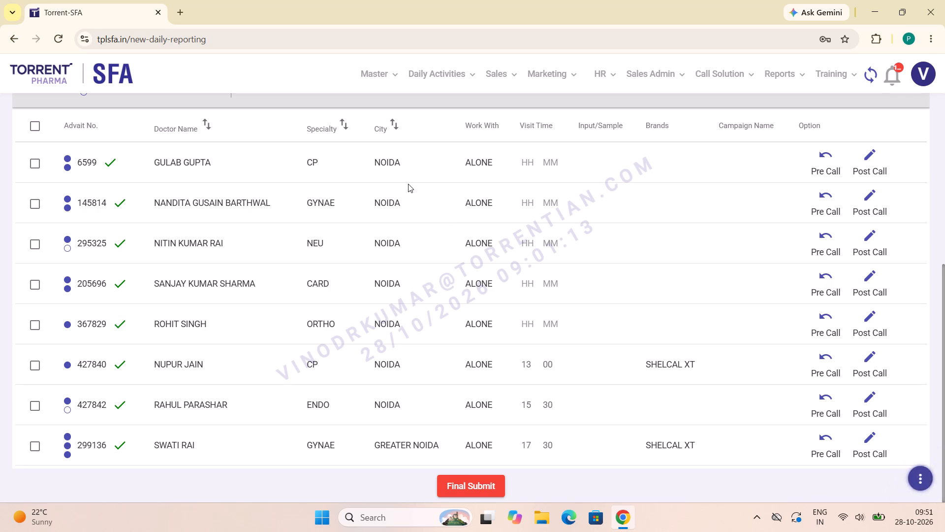
{"action": "key", "text": "Up"}
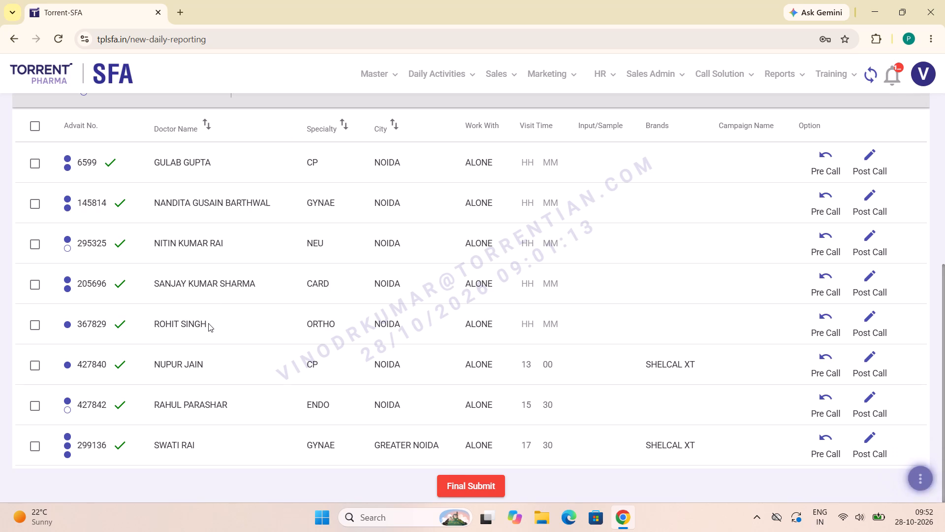
{"action": "left_click", "coordinate": [37, 324]}
{"action": "left_click", "coordinate": [287, 87]}
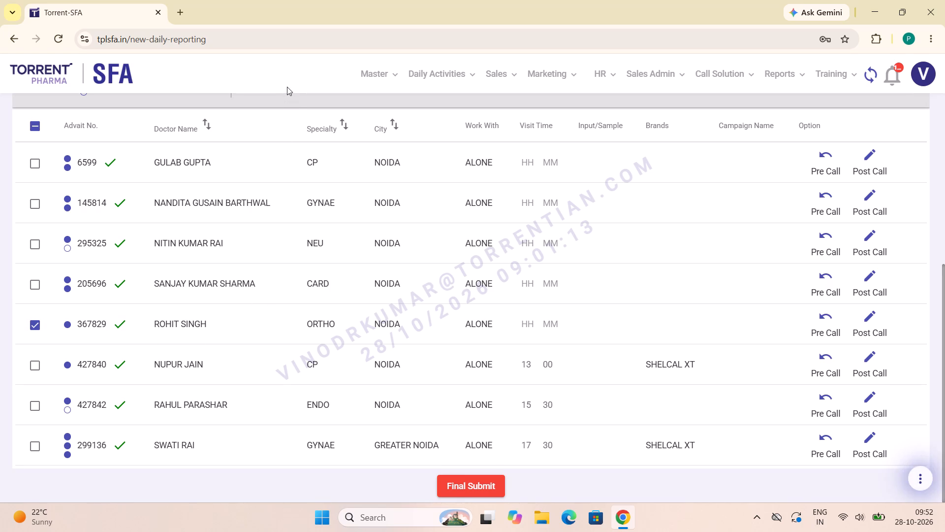
{"action": "left_click", "coordinate": [289, 99]}
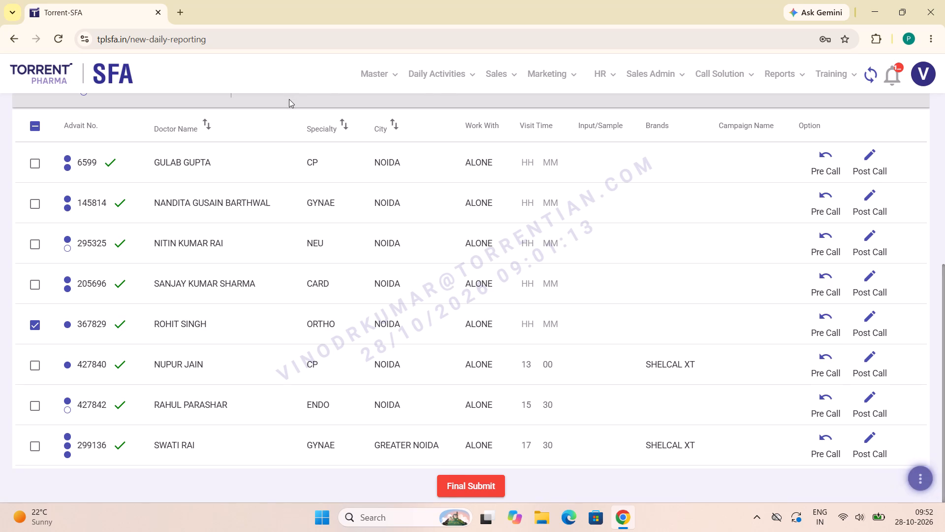
{"action": "key", "text": "Up"}
{"action": "key", "text": "Up"}
{"action": "key", "text": "Up"}
{"action": "key", "text": "Up"}
{"action": "key", "text": "Up"}
{"action": "key", "text": "Up"}
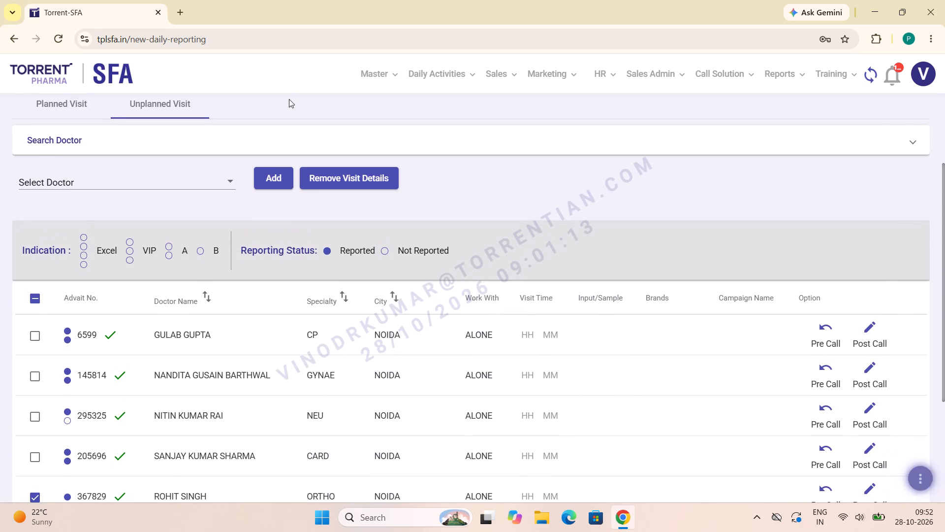
{"action": "left_click", "coordinate": [343, 182]}
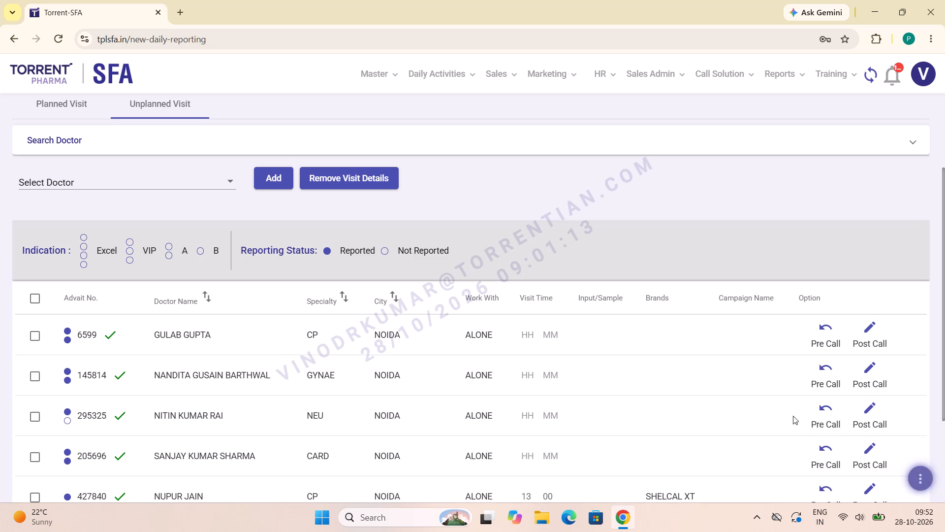
{"action": "left_click", "coordinate": [721, 394]}
{"action": "key", "text": "Down"}
{"action": "key", "text": "Down"}
{"action": "key", "text": "Down"}
{"action": "key", "text": "Down"}
{"action": "key", "text": "Down"}
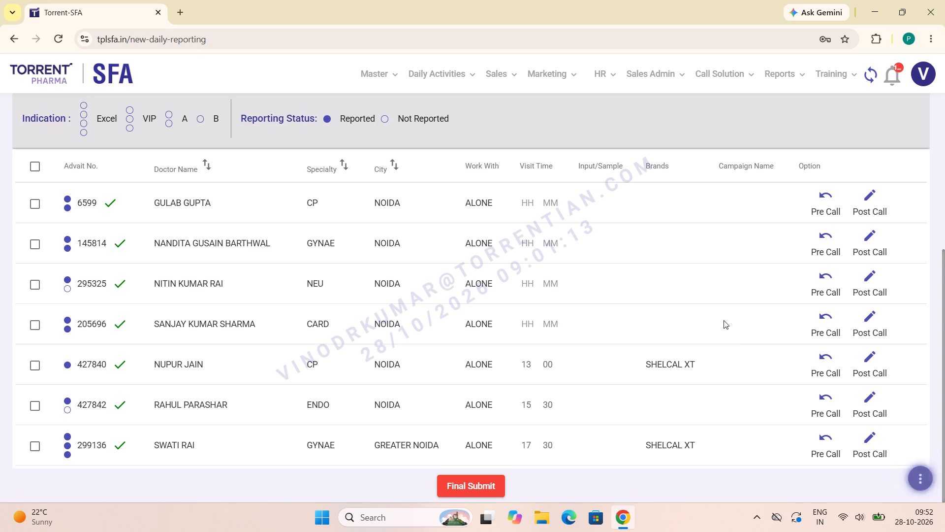
{"action": "left_click", "coordinate": [866, 274]}
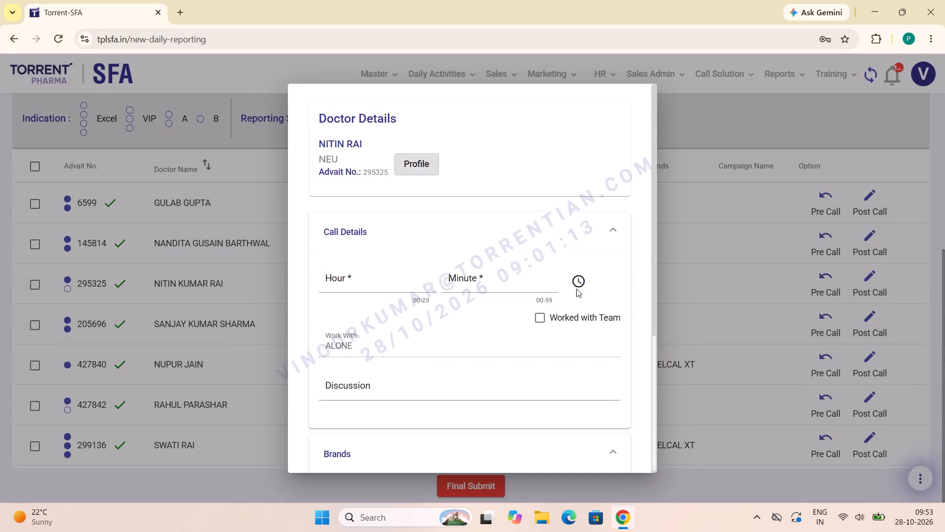
{"action": "left_click", "coordinate": [578, 285]}
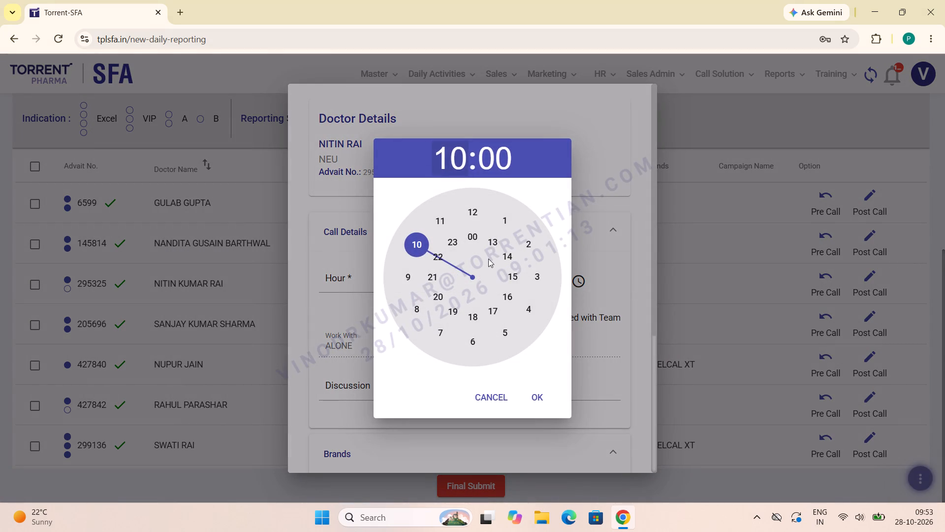
{"action": "left_click", "coordinate": [494, 245]}
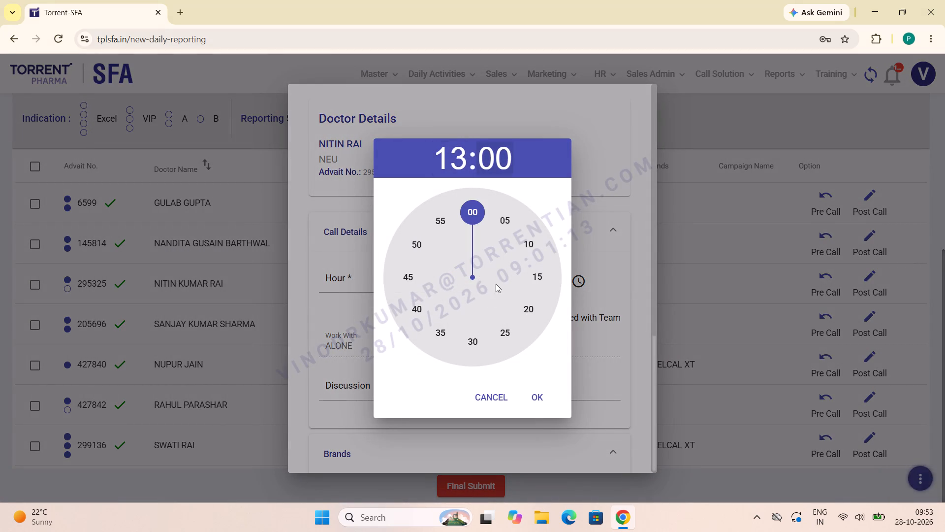
{"action": "left_click", "coordinate": [473, 341]}
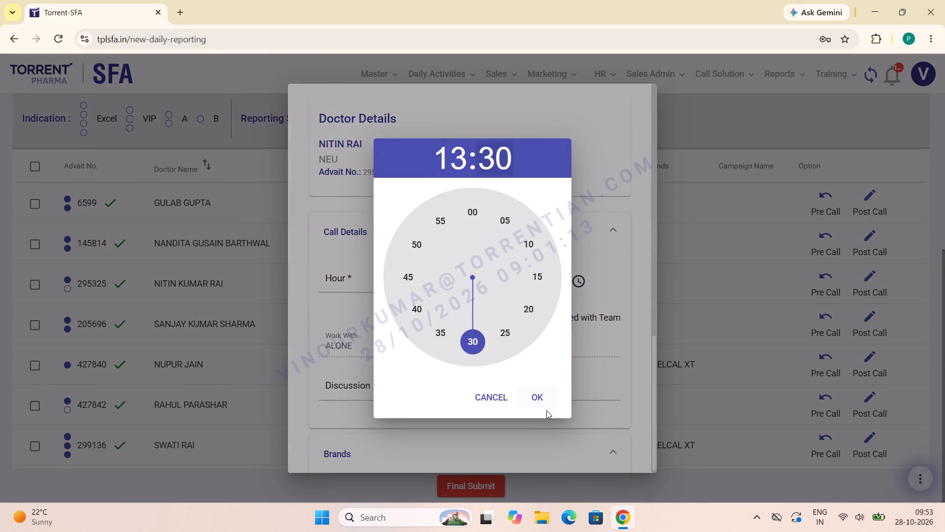
{"action": "left_click", "coordinate": [540, 403]}
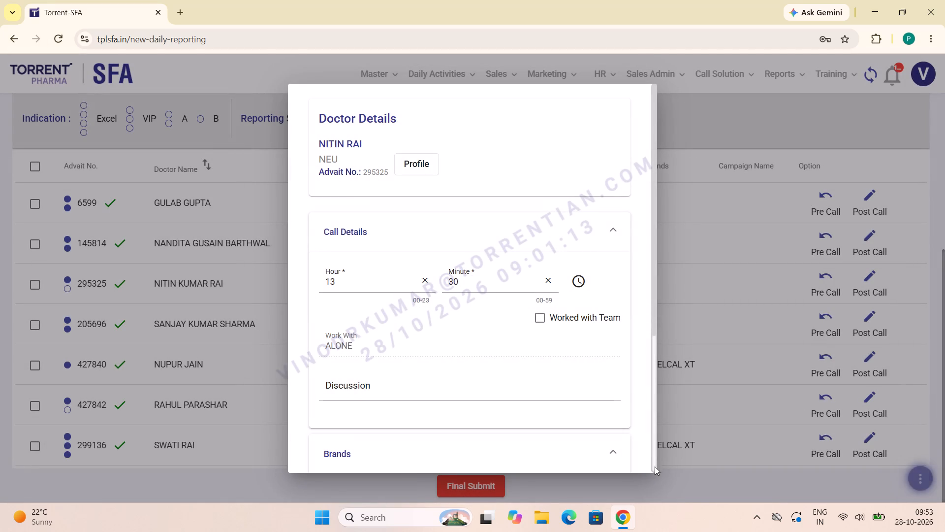
{"action": "left_click", "coordinate": [654, 461]}
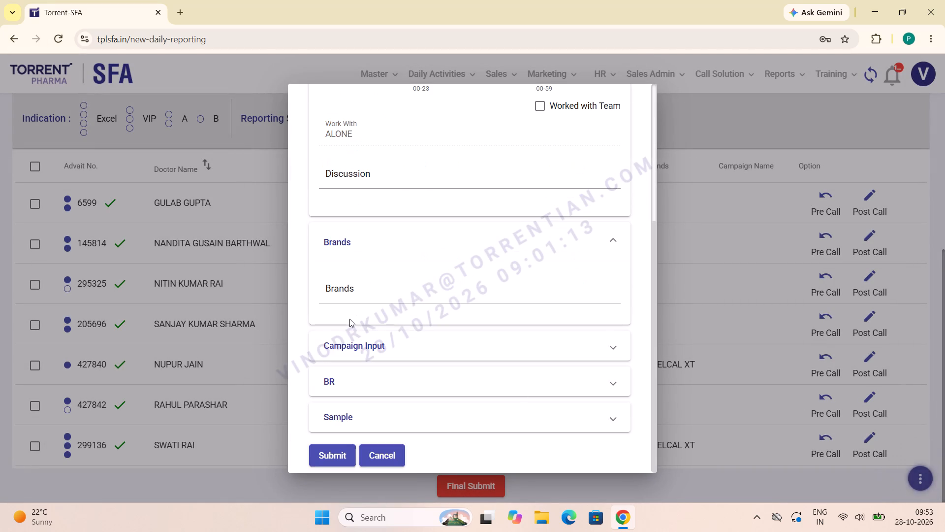
{"action": "left_click", "coordinate": [352, 288]}
{"action": "type", "text": "she"}
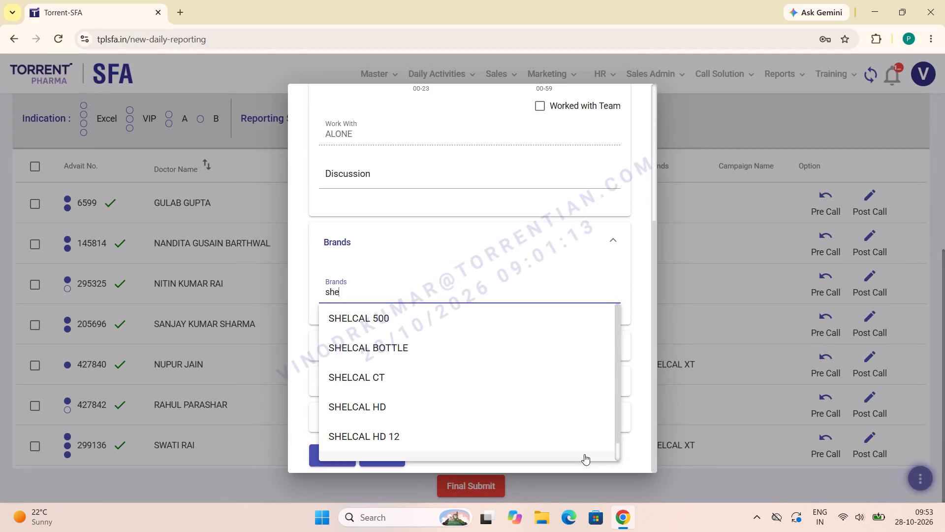
{"action": "left_click", "coordinate": [618, 455]}
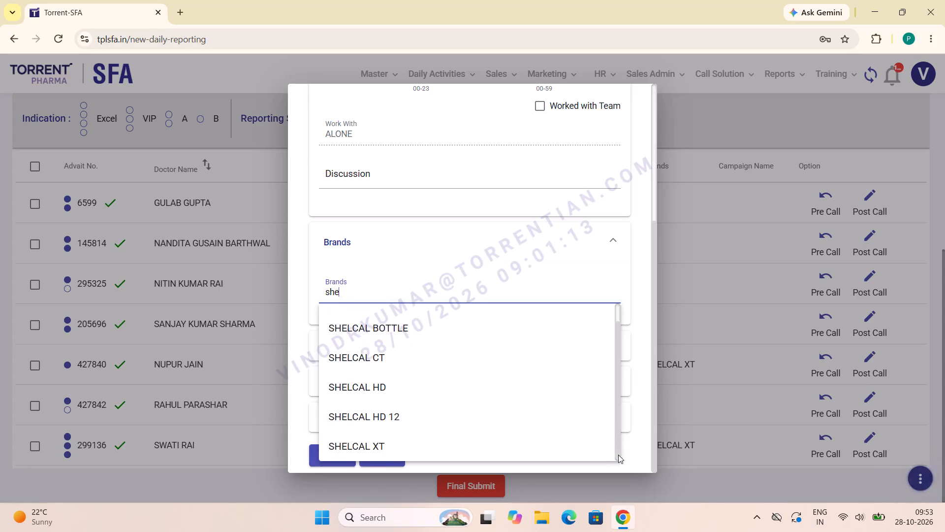
{"action": "left_click", "coordinate": [376, 448]}
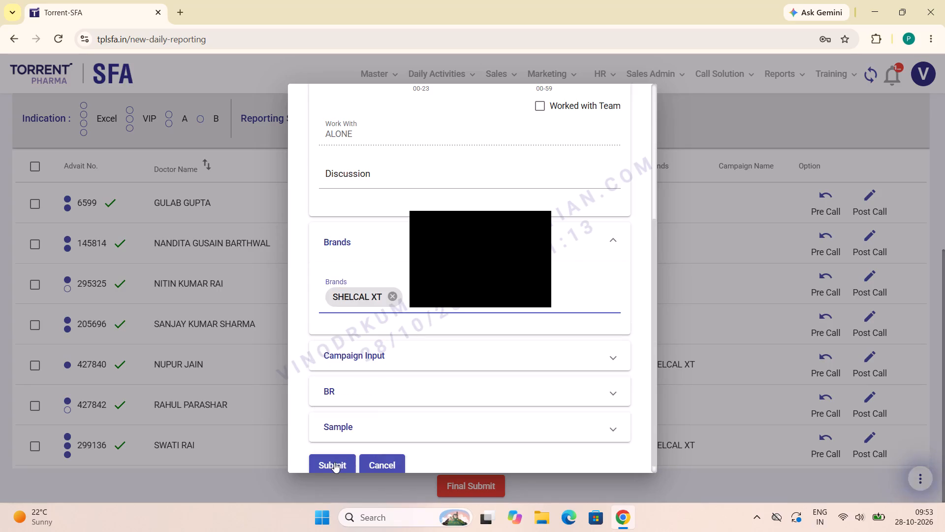
{"action": "left_click", "coordinate": [334, 462]}
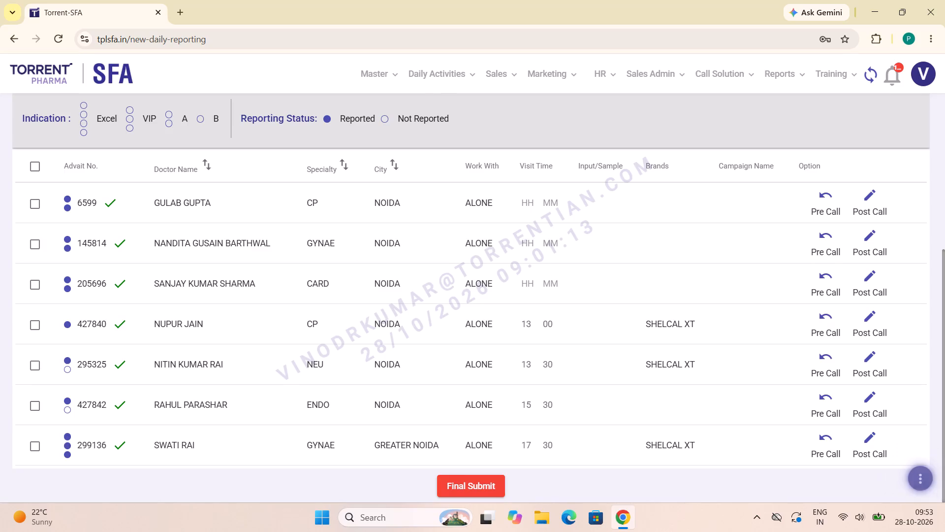
Review the visit times and brands reported for the doctors in the planned visits.
{"action": "left_click", "coordinate": [261, 149]}
{"action": "key", "text": "Up"}
{"action": "key", "text": "Up"}
{"action": "key", "text": "Up"}
{"action": "key", "text": "Up"}
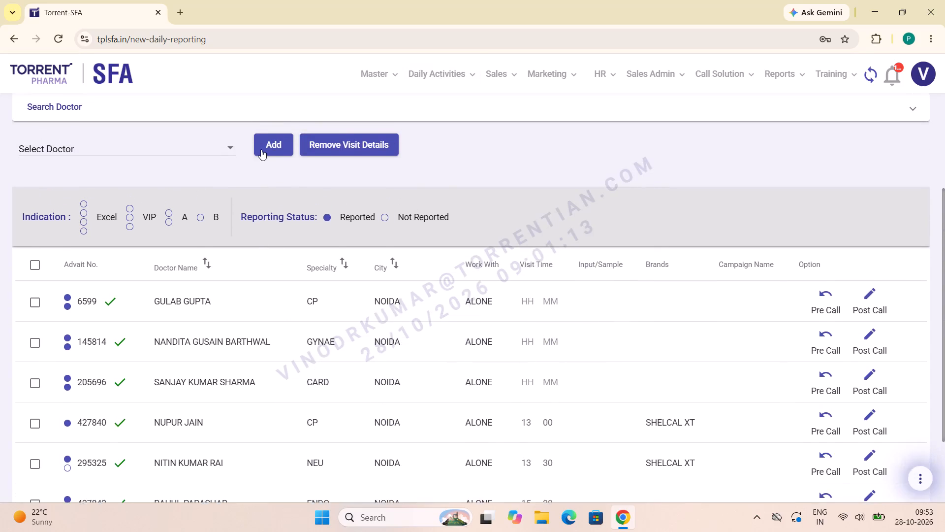
{"action": "key", "text": "Up"}
{"action": "key", "text": "Up"}
{"action": "key", "text": "Up"}
{"action": "key", "text": "Up"}
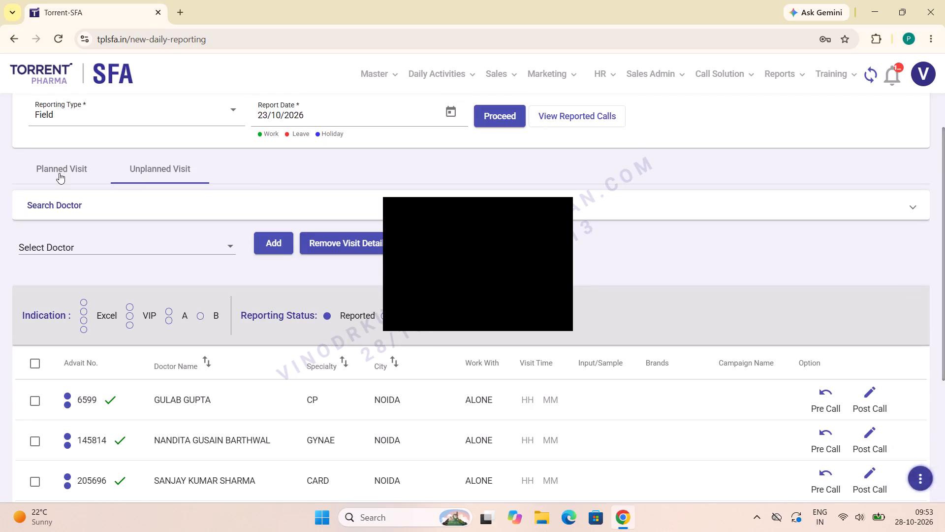
{"action": "left_click", "coordinate": [59, 173]}
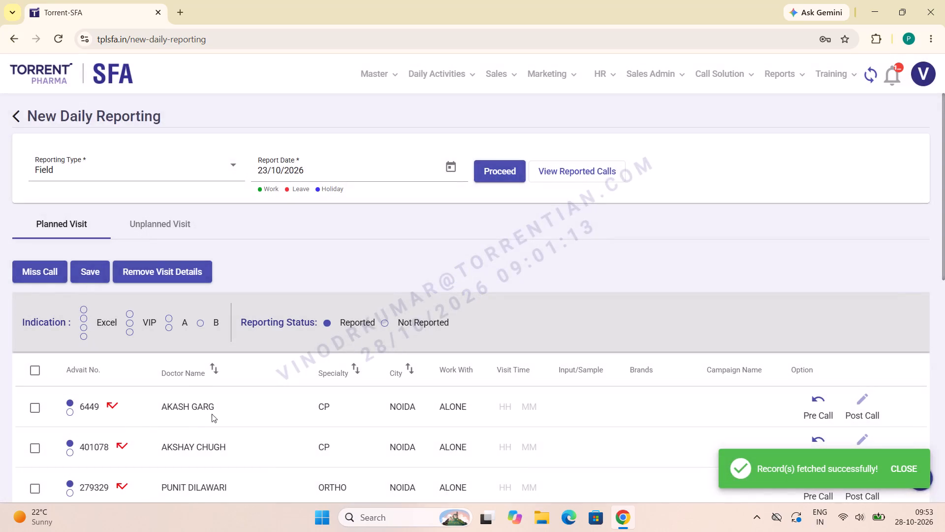
{"action": "left_click", "coordinate": [239, 395]}
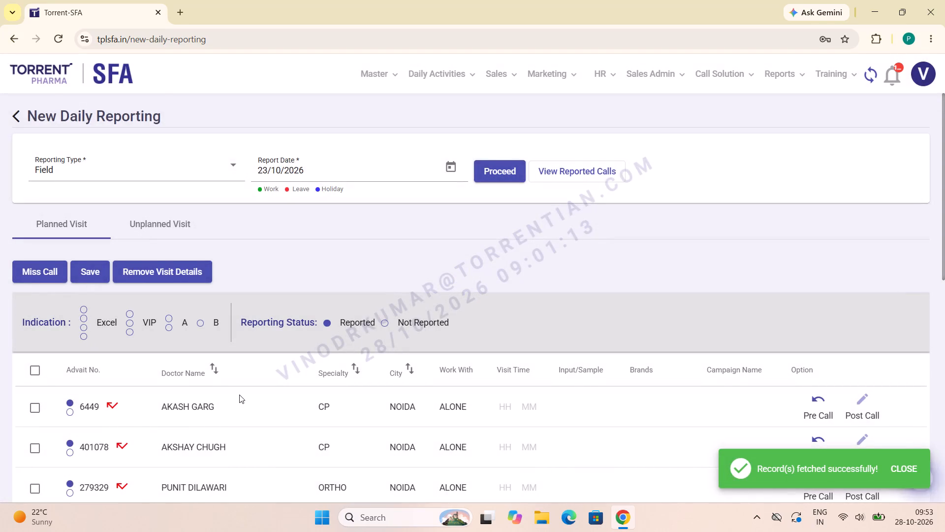
{"action": "key", "text": "Down"}
{"action": "key", "text": "Down"}
{"action": "key", "text": "Down"}
{"action": "key", "text": "Down"}
{"action": "key", "text": "Down"}
{"action": "key", "text": "Down"}
{"action": "key", "text": "Down"}
{"action": "key", "text": "Down"}
{"action": "key", "text": "Down"}
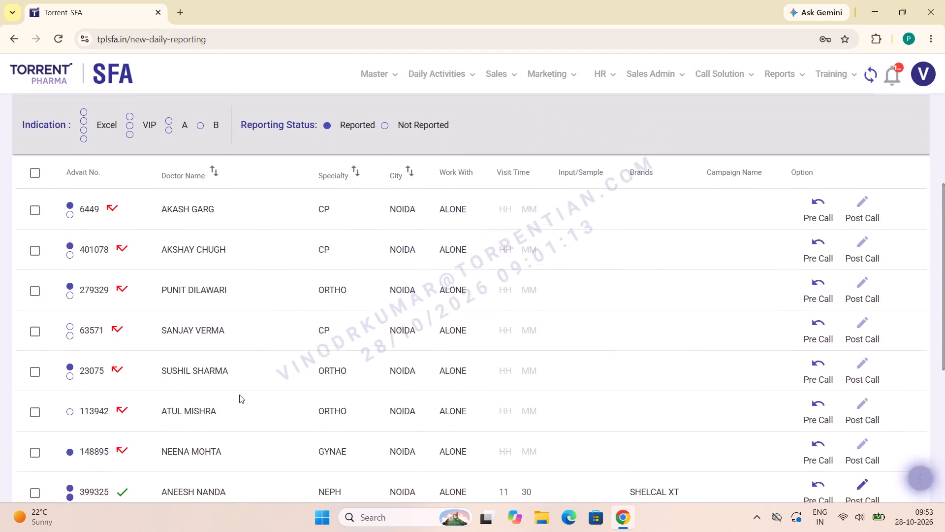
{"action": "key", "text": "Down"}
{"action": "key", "text": "Down"}
{"action": "key", "text": "Down"}
{"action": "key", "text": "Down"}
{"action": "key", "text": "Down"}
{"action": "key", "text": "Down"}
{"action": "key", "text": "Down"}
{"action": "key", "text": "Down"}
{"action": "key", "text": "Down"}
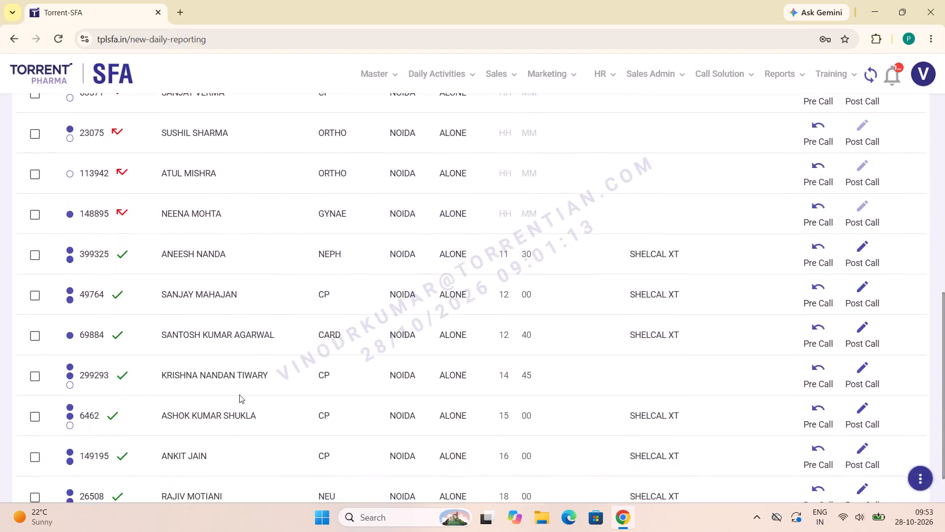
{"action": "key", "text": "Down"}
{"action": "key", "text": "Up"}
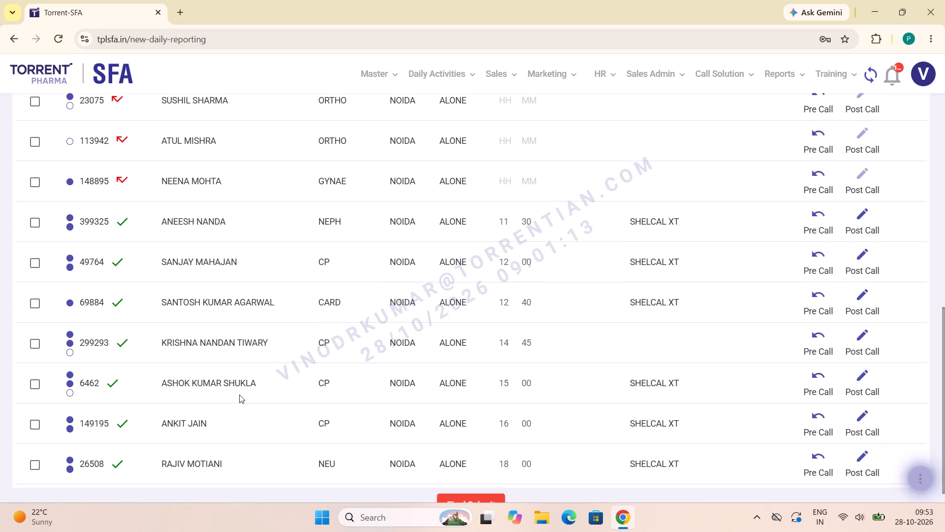
{"action": "key", "text": "Down"}
{"action": "key", "text": "Down"}
{"action": "key", "text": "Down"}
{"action": "key", "text": "Up"}
{"action": "key", "text": "Up"}
{"action": "key", "text": "Up"}
{"action": "key", "text": "Up"}
{"action": "key", "text": "Up"}
{"action": "key", "text": "Up"}
{"action": "key", "text": "Up"}
{"action": "key", "text": "Up"}
{"action": "key", "text": "Up"}
{"action": "key", "text": "Up"}
{"action": "key", "text": "Up"}
{"action": "key", "text": "Up"}
{"action": "key", "text": "Up"}
{"action": "key", "text": "Up"}
{"action": "key", "text": "Up"}
{"action": "key", "text": "Up"}
{"action": "key", "text": "Up"}
{"action": "key", "text": "Up"}
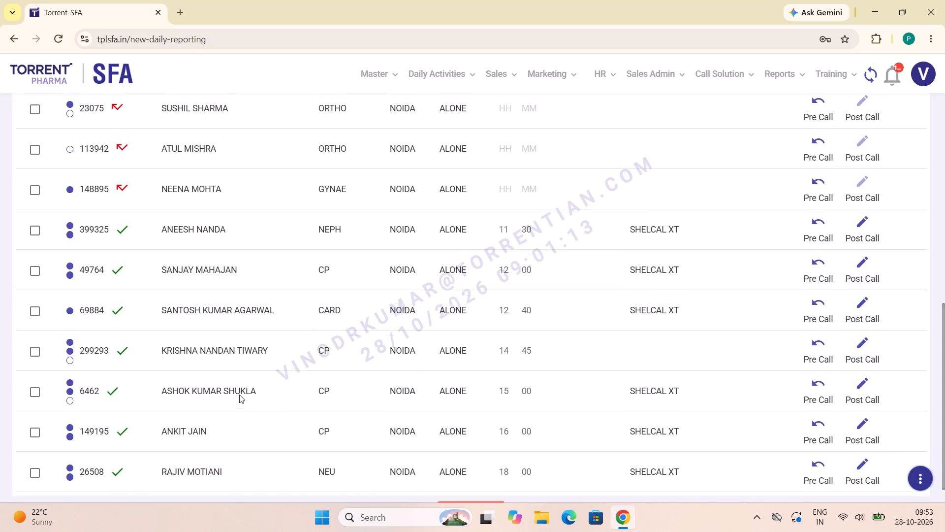
{"action": "key", "text": "Up"}
{"action": "key", "text": "Up"}
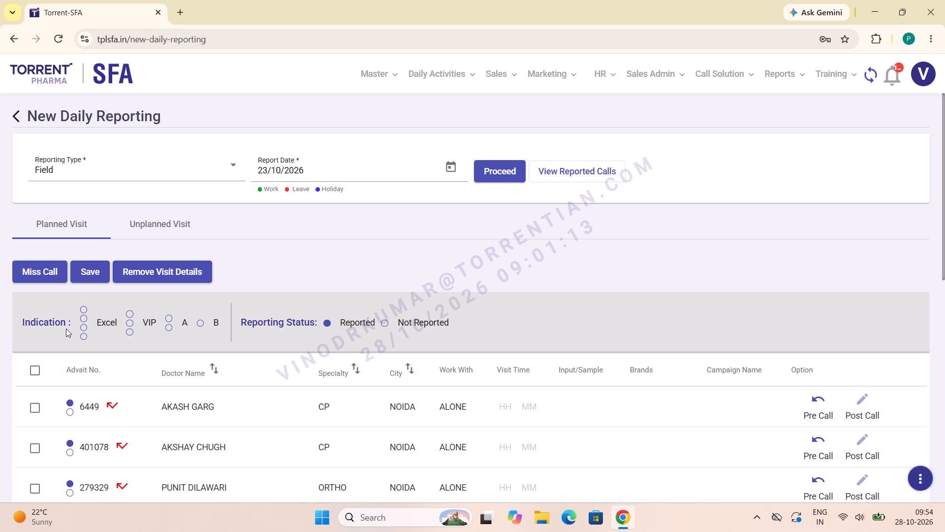
{"action": "left_click", "coordinate": [145, 217]}
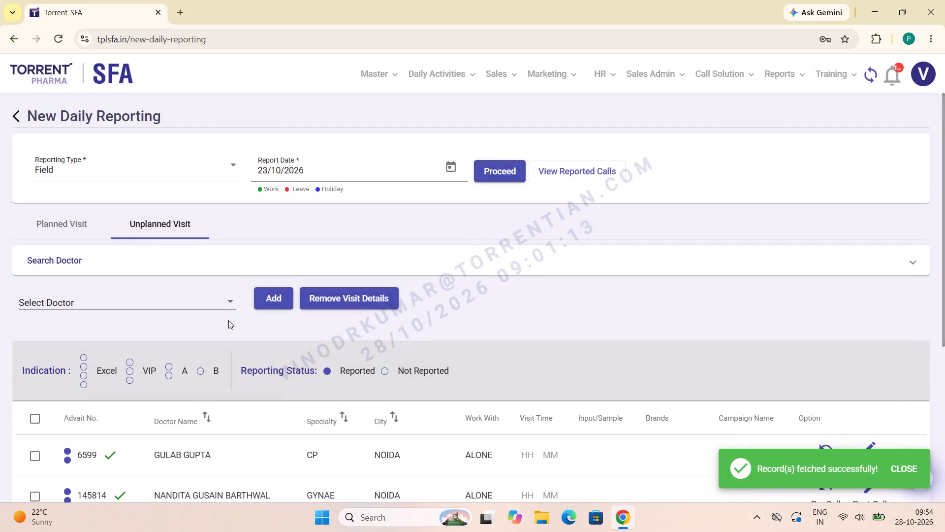
{"action": "left_click", "coordinate": [283, 338]}
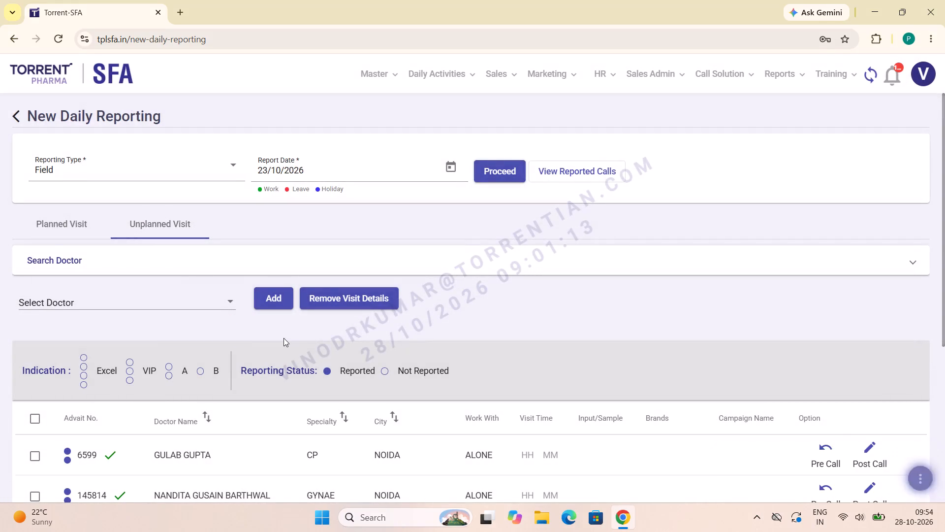
{"action": "key", "text": "Down"}
{"action": "key", "text": "Down"}
{"action": "key", "text": "Down"}
{"action": "key", "text": "Down"}
{"action": "key", "text": "Down"}
{"action": "key", "text": "Down"}
{"action": "key", "text": "Down"}
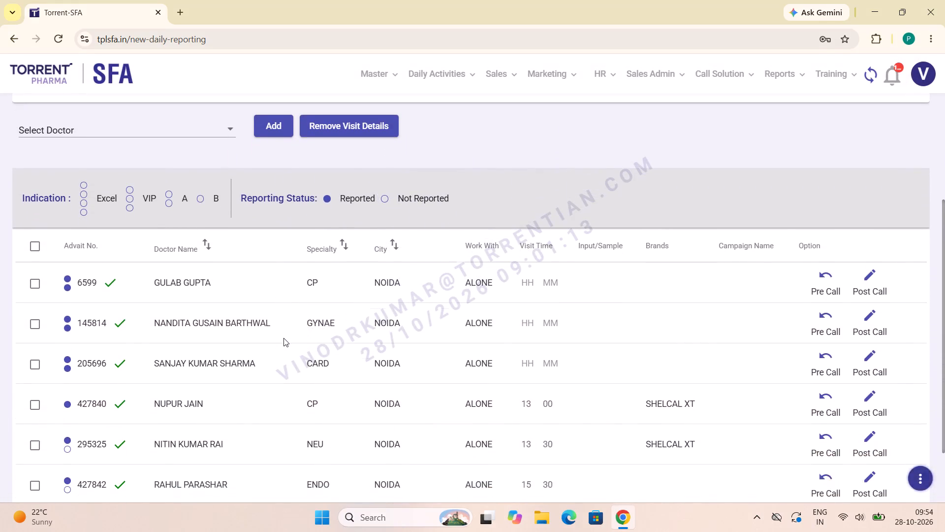
{"action": "left_click", "coordinate": [867, 316]}
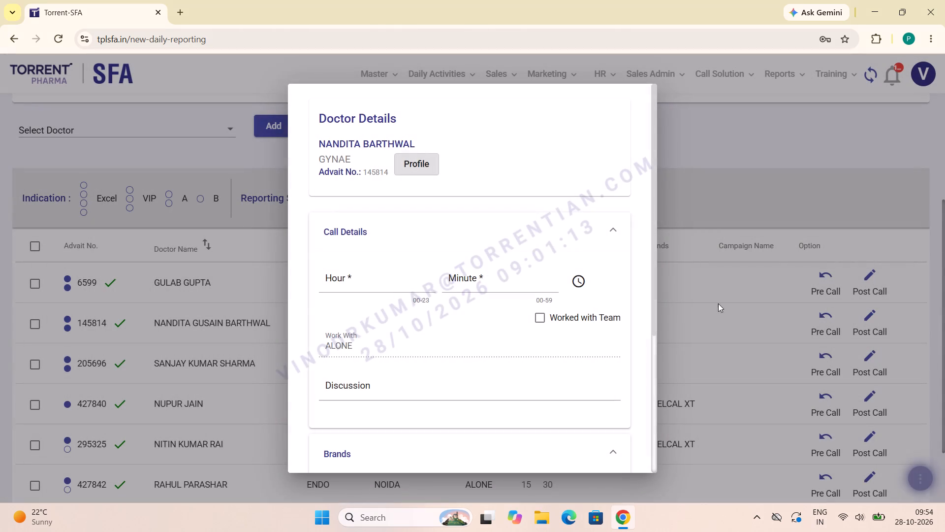
{"action": "left_click", "coordinate": [579, 283]}
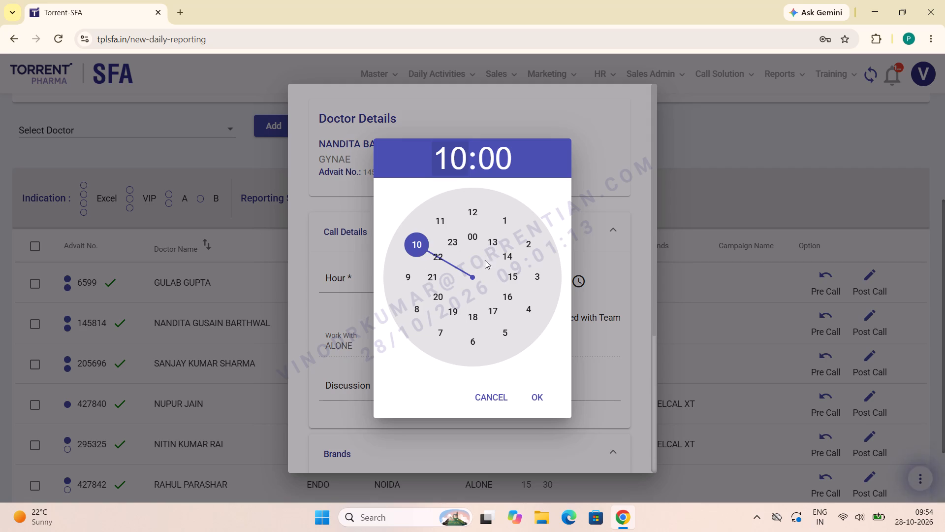
{"action": "left_click", "coordinate": [473, 211]}
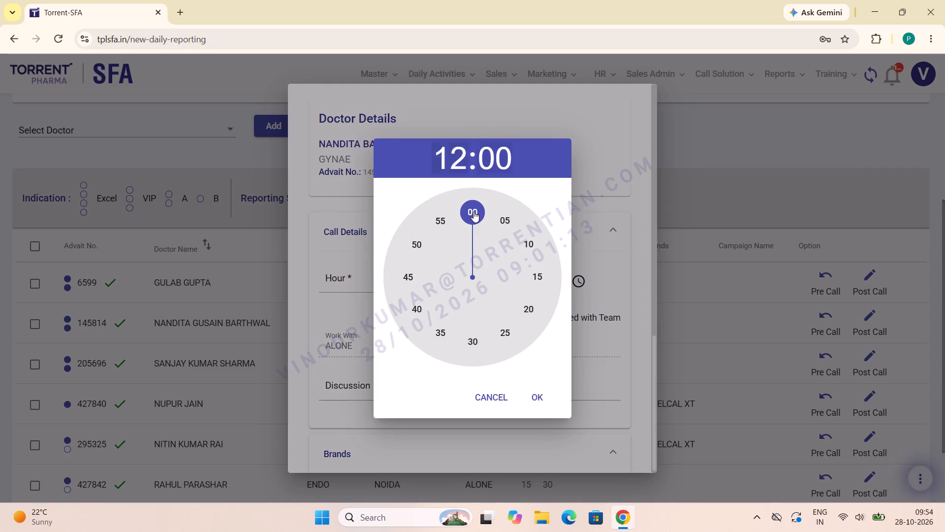
{"action": "left_click", "coordinate": [473, 341]}
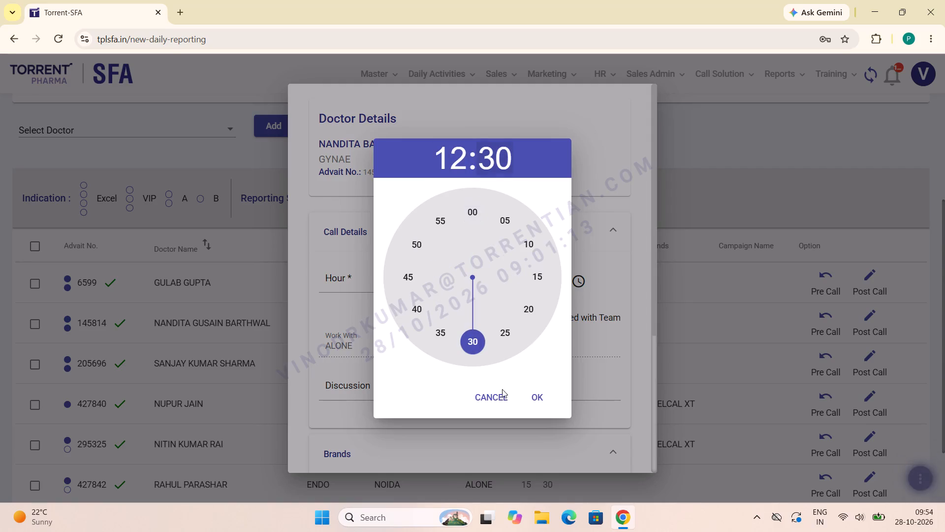
{"action": "left_click", "coordinate": [536, 398]}
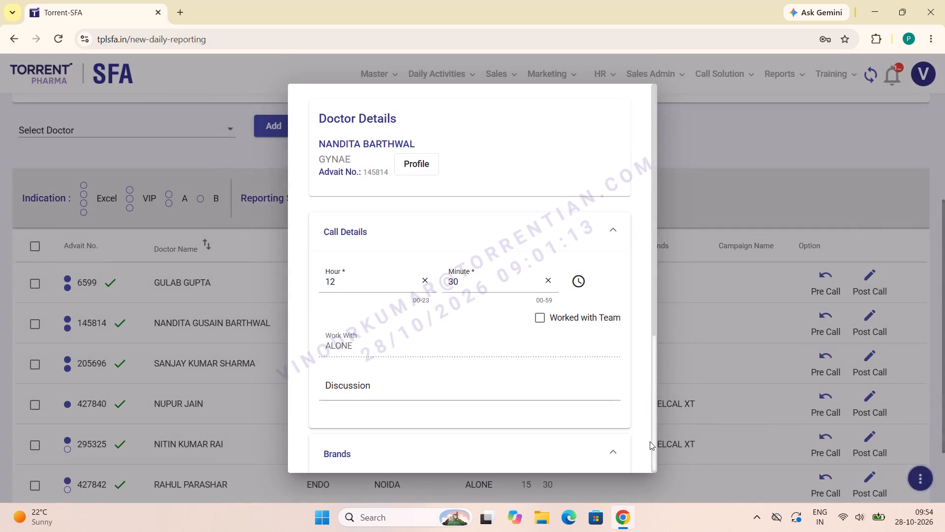
{"action": "left_click", "coordinate": [654, 457]}
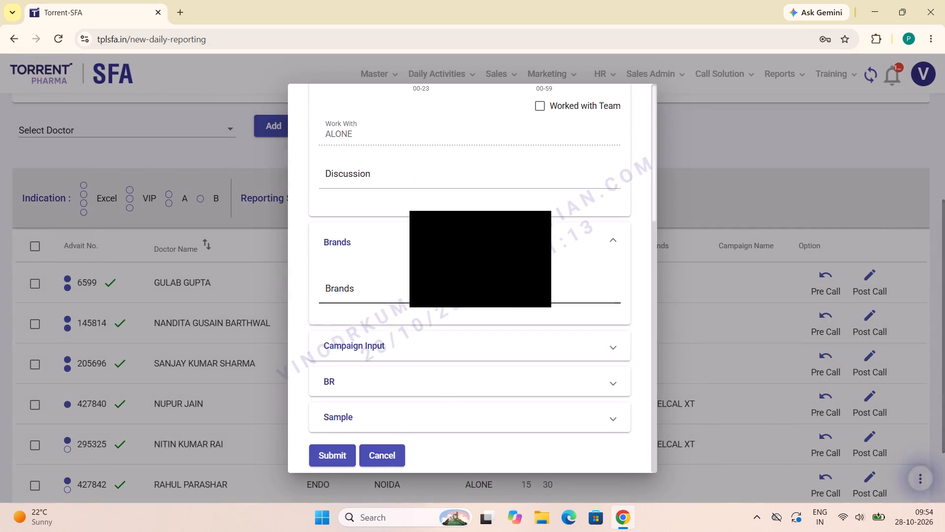
{"action": "left_click", "coordinate": [398, 289]}
{"action": "type", "text": "she"}
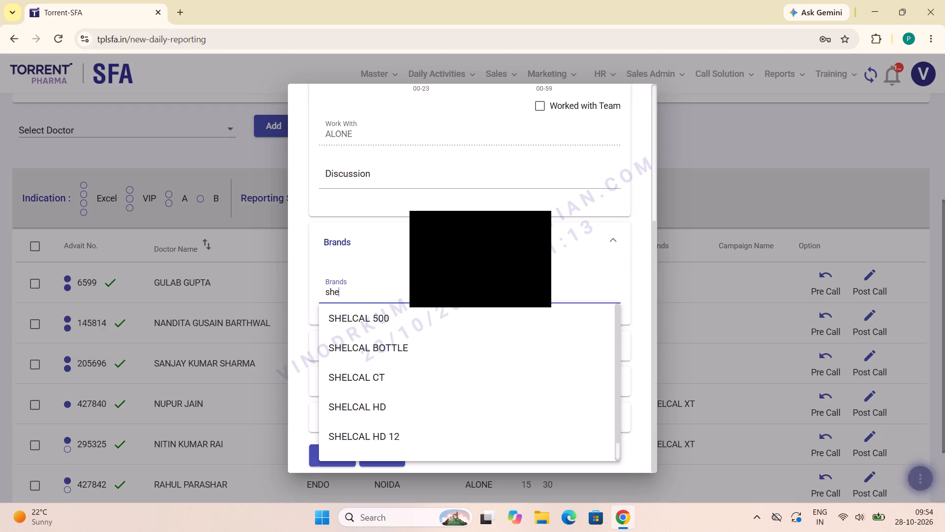
{"action": "left_click", "coordinate": [617, 456]}
{"action": "left_click", "coordinate": [408, 437]}
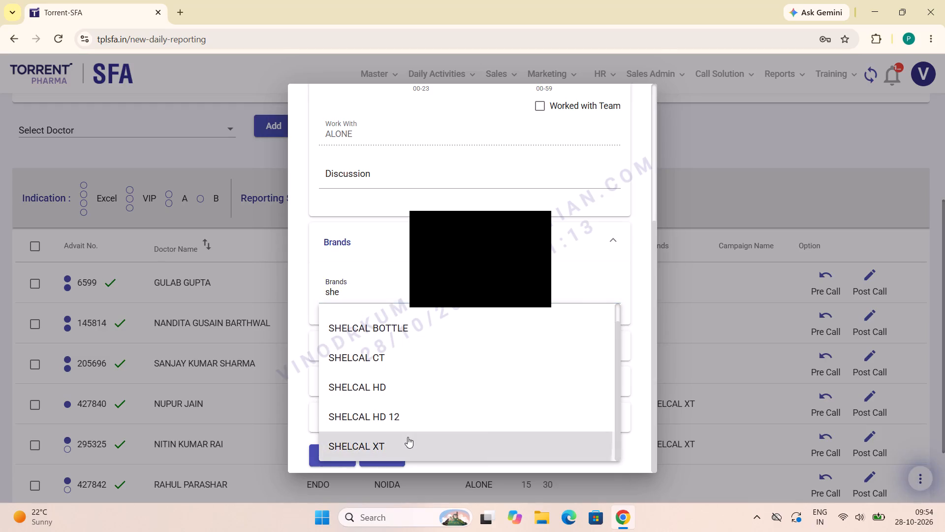
{"action": "left_click", "coordinate": [335, 462]}
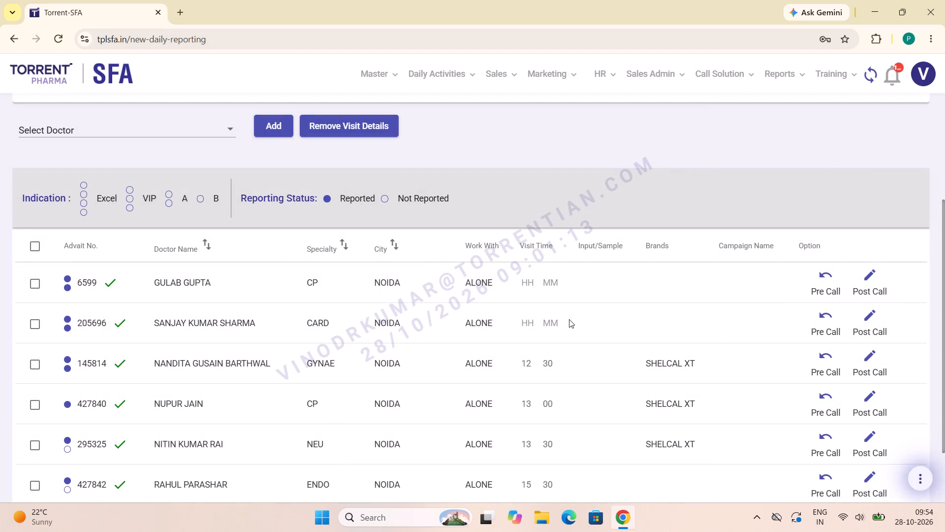
{"action": "left_click", "coordinate": [867, 277]}
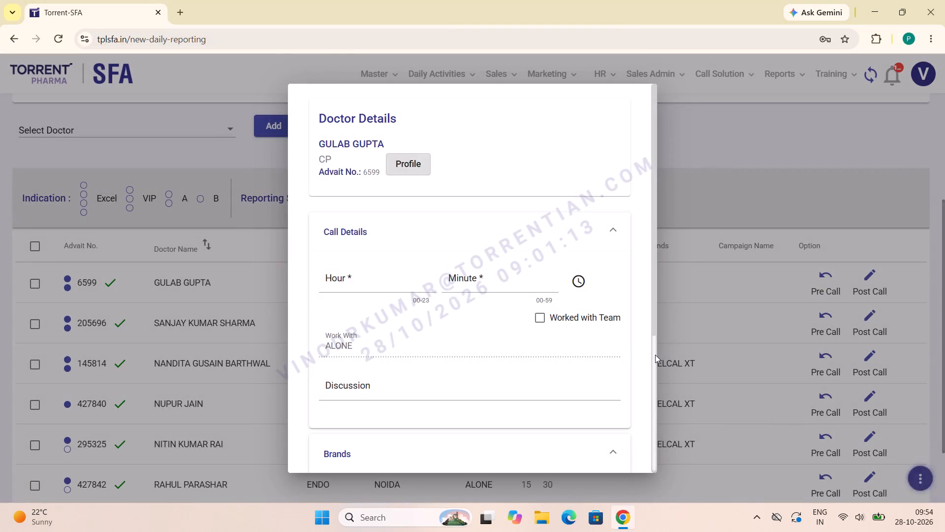
{"action": "left_click", "coordinate": [655, 355]}
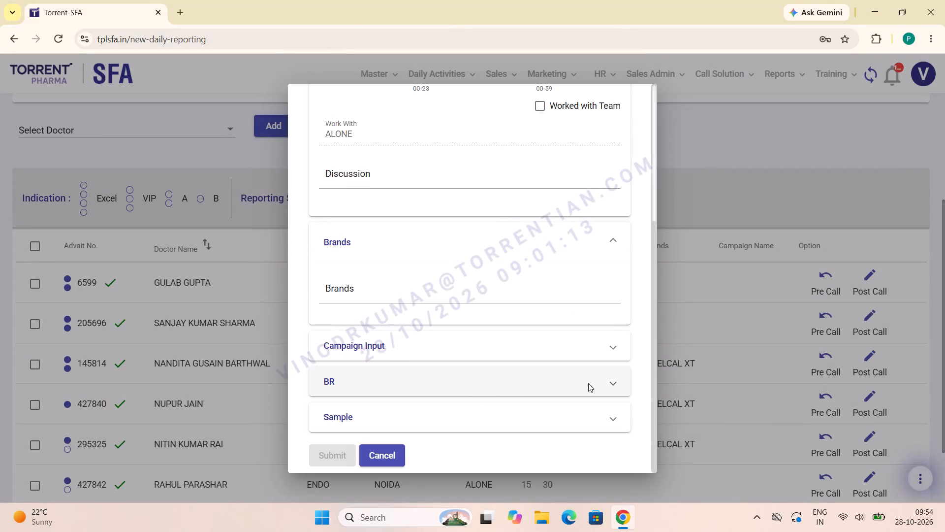
{"action": "left_click", "coordinate": [613, 381]}
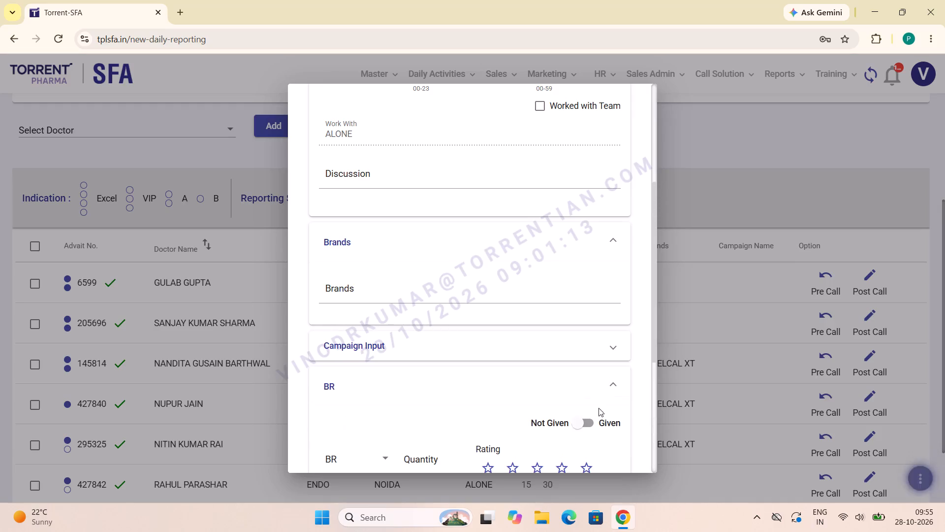
{"action": "left_click", "coordinate": [613, 381]}
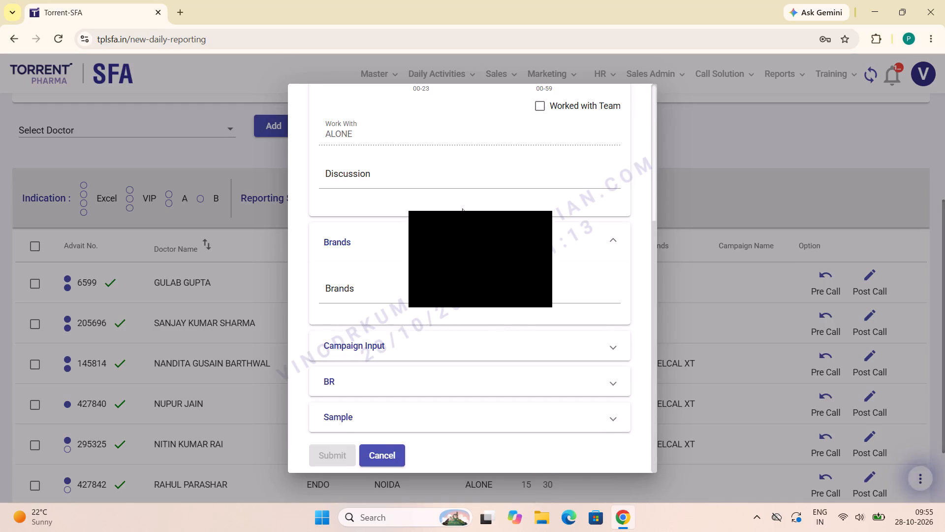
{"action": "left_click", "coordinate": [354, 297]}
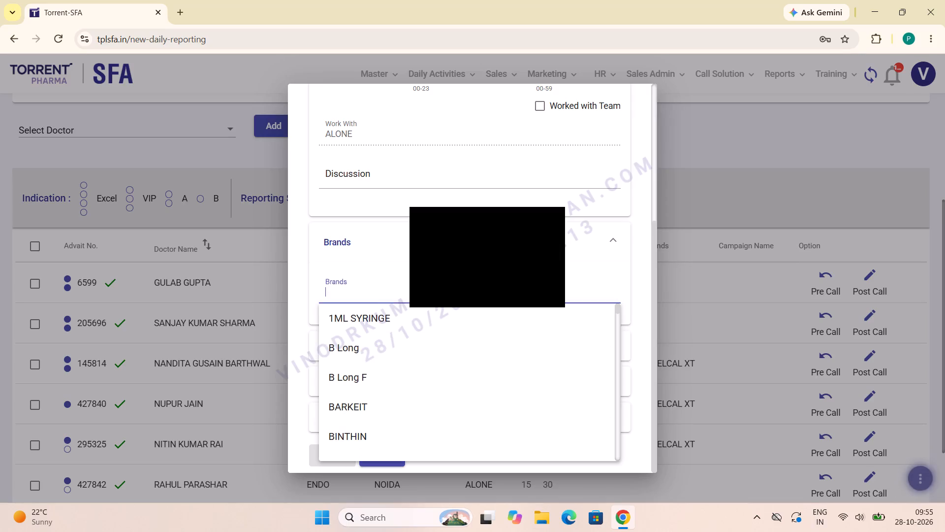
{"action": "type", "text": "she"}
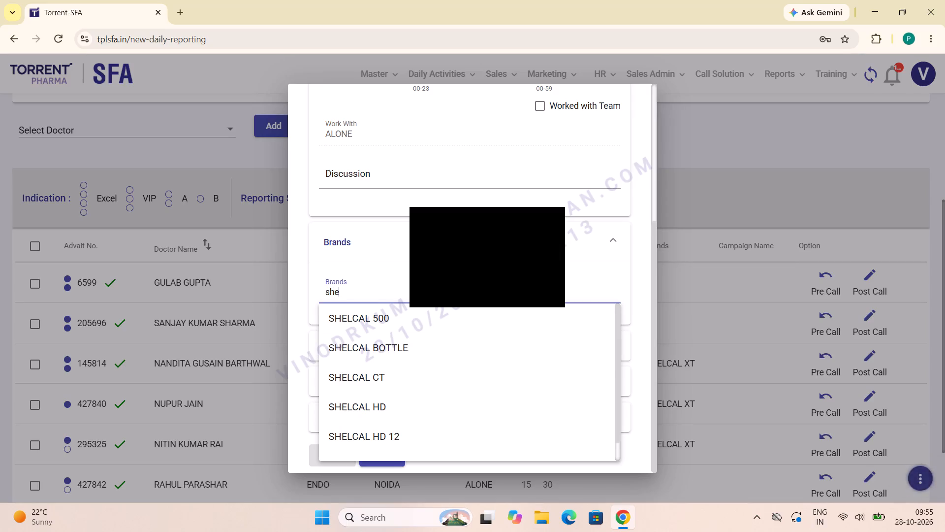
{"action": "left_click", "coordinate": [616, 460]}
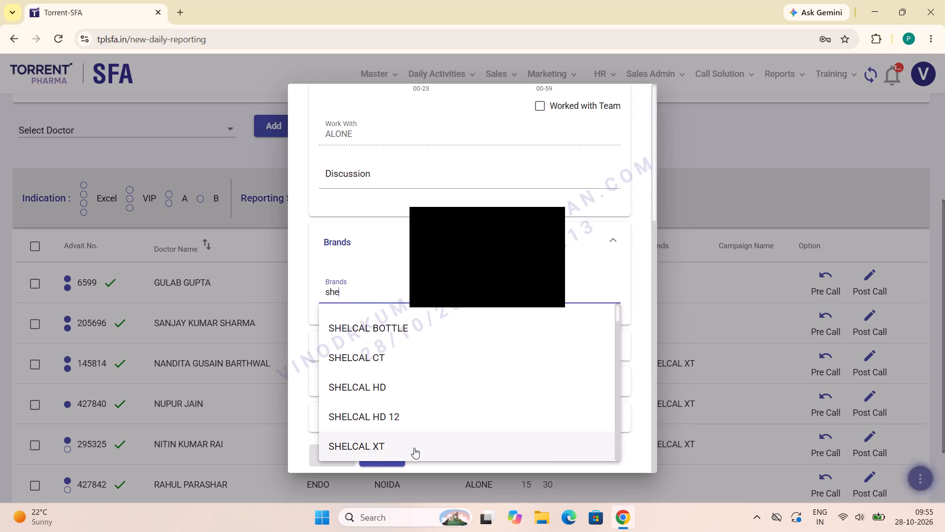
{"action": "left_click", "coordinate": [400, 447]}
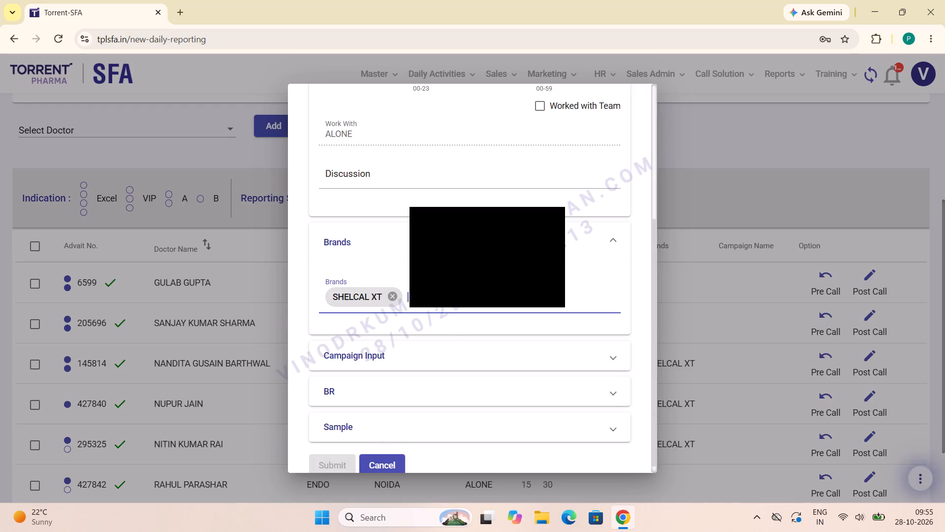
{"action": "left_click", "coordinate": [569, 245]}
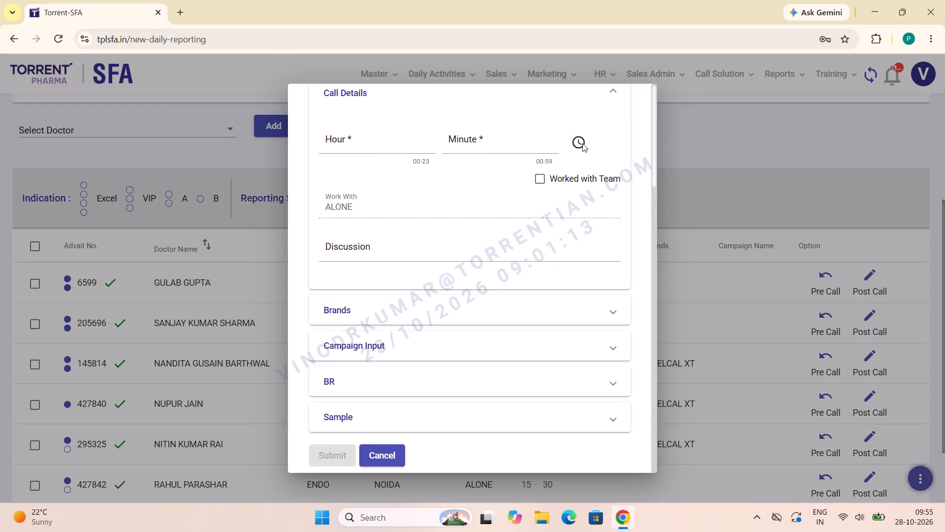
{"action": "left_click", "coordinate": [580, 141]}
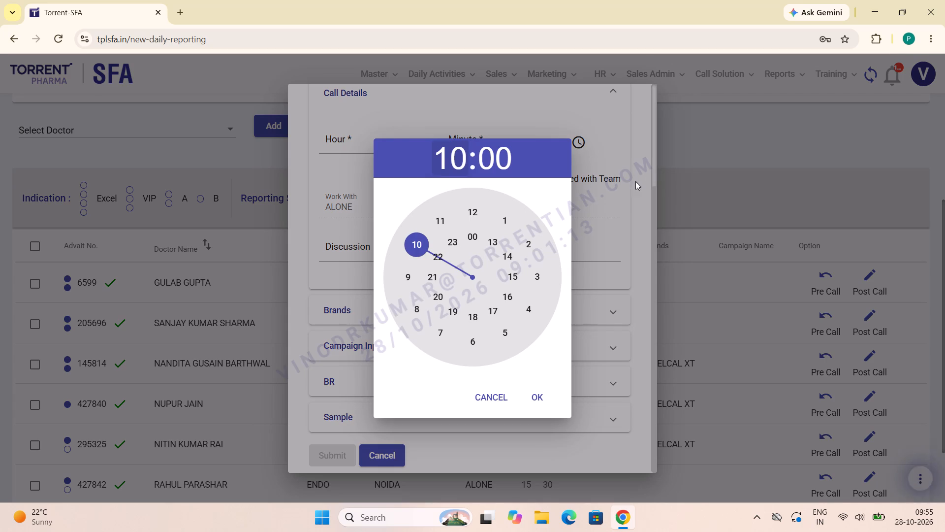
{"action": "left_click", "coordinate": [654, 107]}
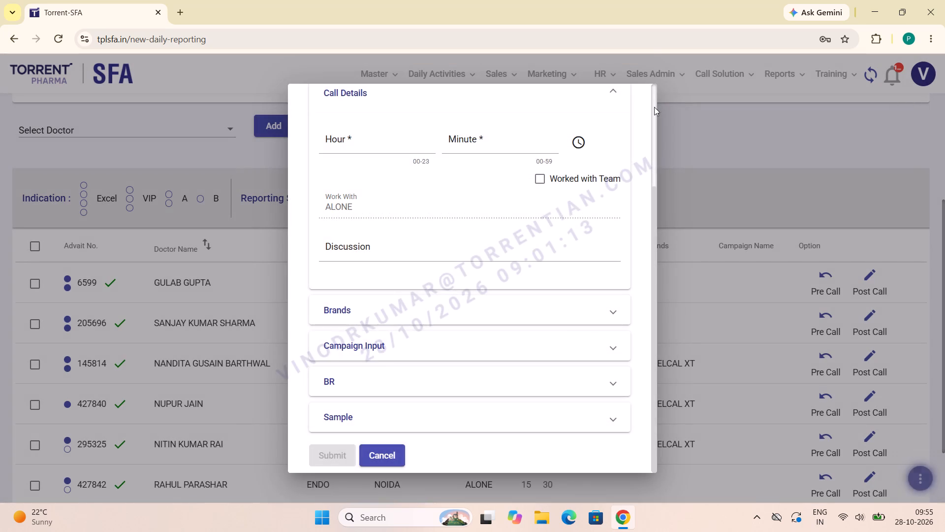
{"action": "left_click", "coordinate": [654, 107]}
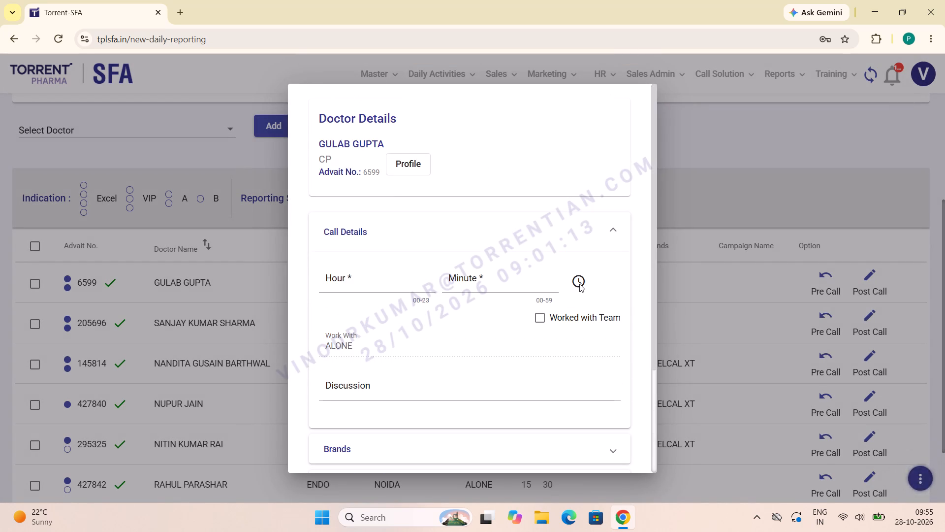
{"action": "left_click", "coordinate": [579, 283]}
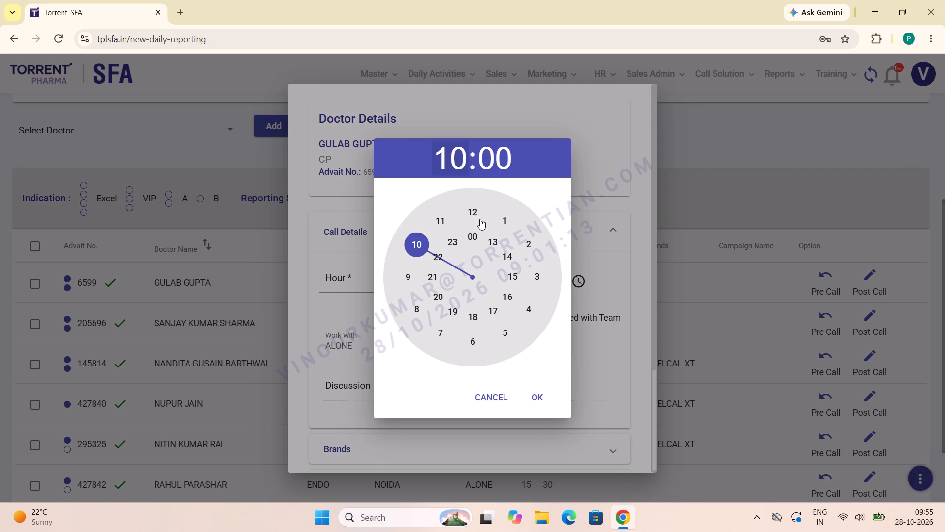
{"action": "left_click", "coordinate": [475, 319]}
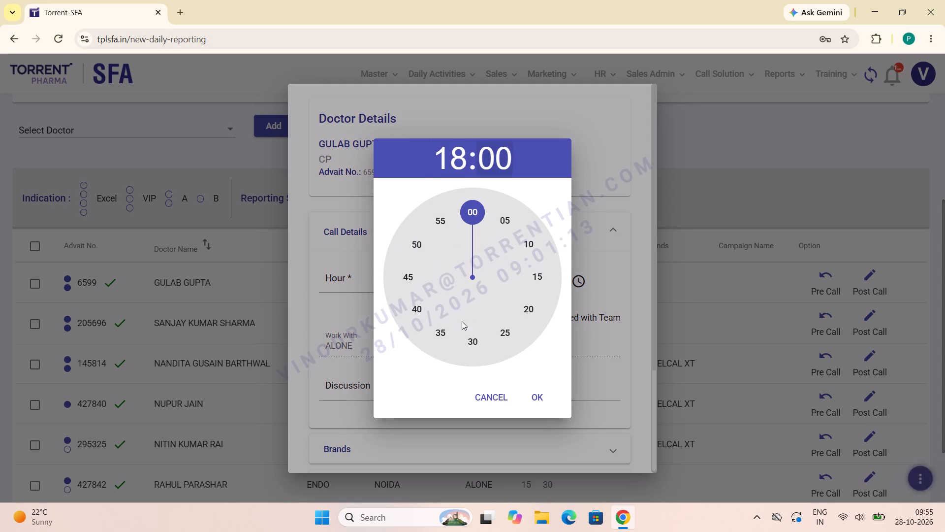
{"action": "left_click", "coordinate": [505, 333]}
{"action": "left_click", "coordinate": [538, 400]}
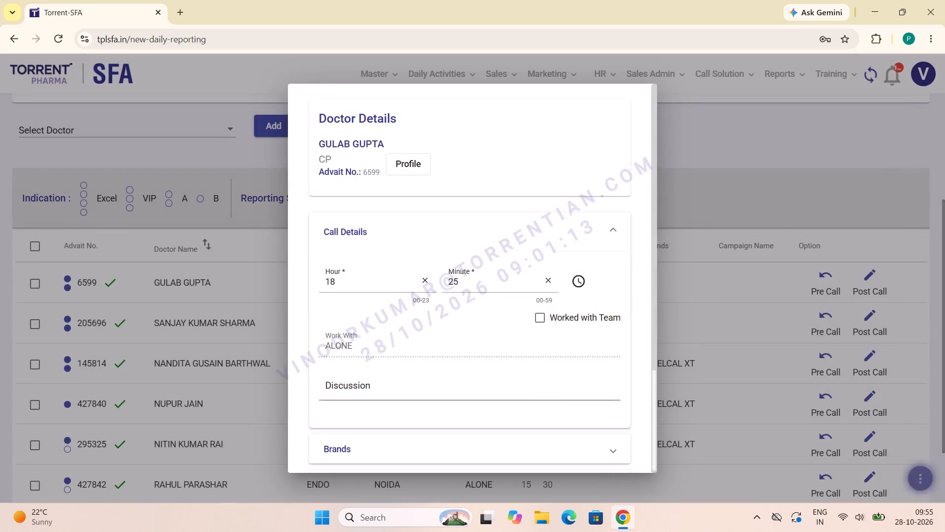
{"action": "left_click", "coordinate": [654, 460]}
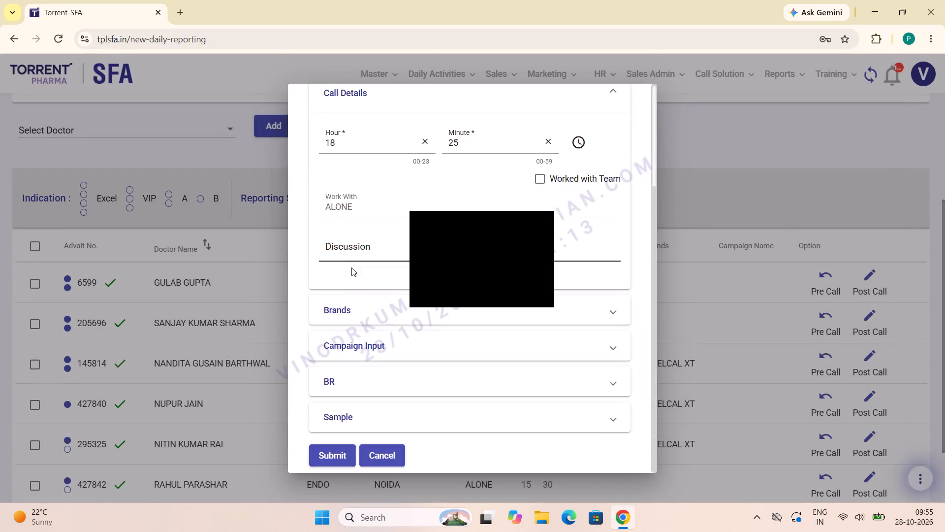
{"action": "left_click", "coordinate": [353, 316]}
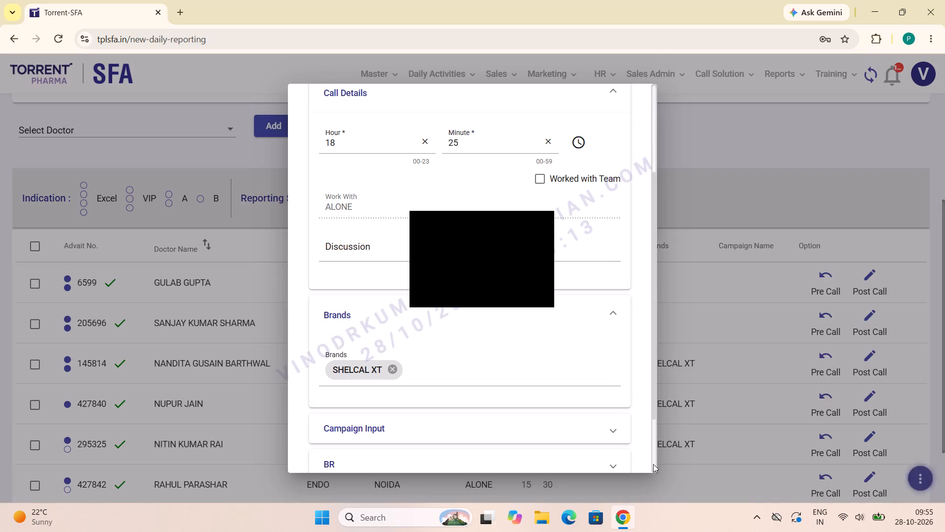
{"action": "left_click_drag", "start_coordinate": [653, 464], "coordinate": [344, 451]}
{"action": "left_click", "coordinate": [344, 451]}
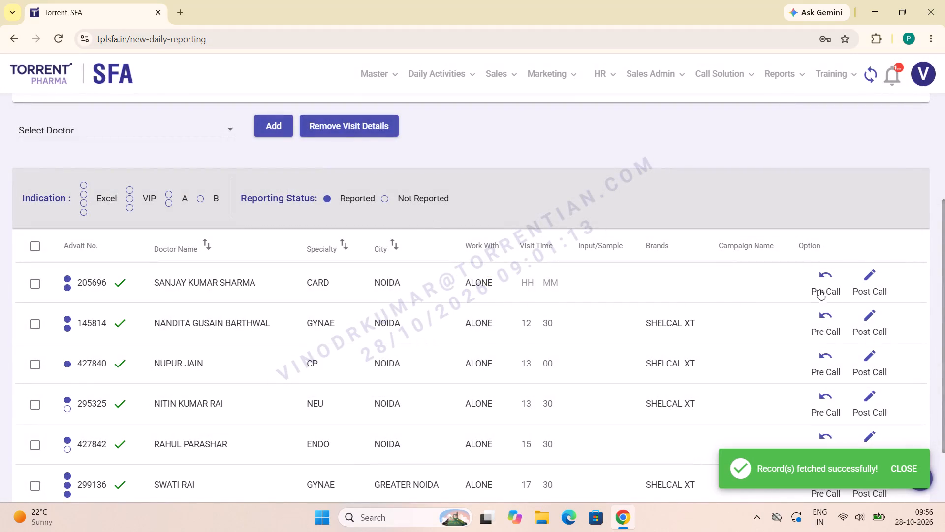
{"action": "left_click", "coordinate": [865, 282]}
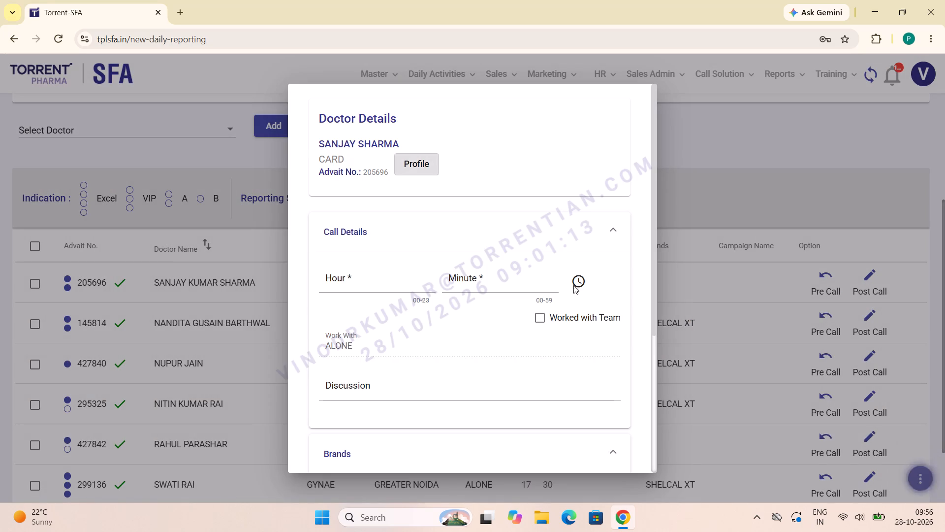
{"action": "left_click", "coordinate": [575, 282]}
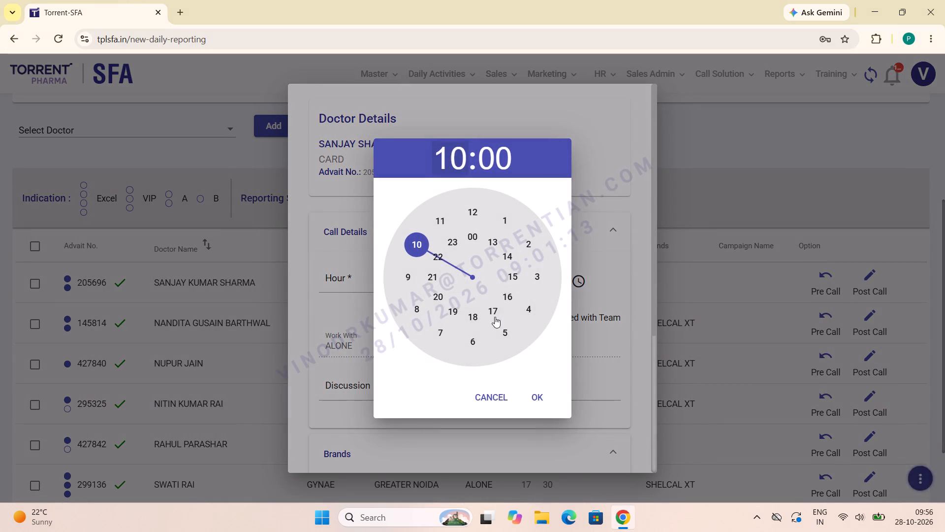
{"action": "left_click", "coordinate": [454, 312]}
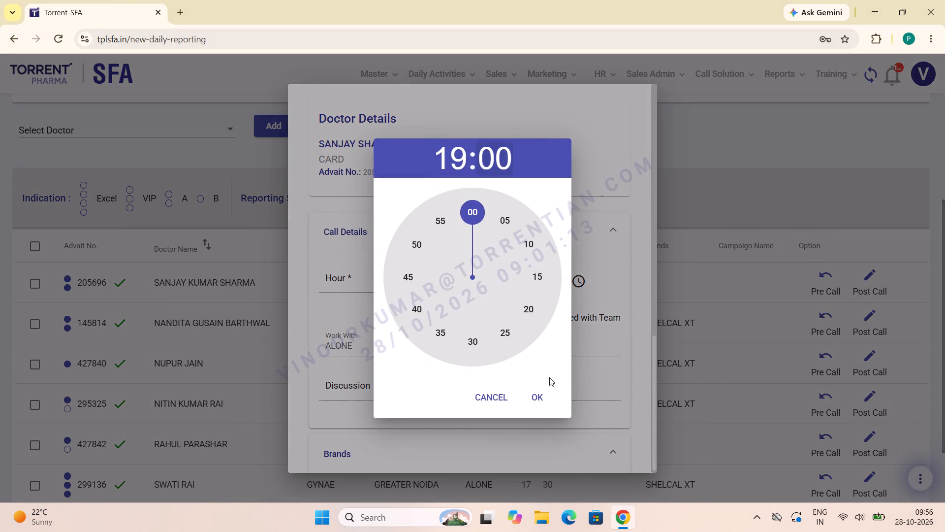
{"action": "left_click", "coordinate": [536, 402]}
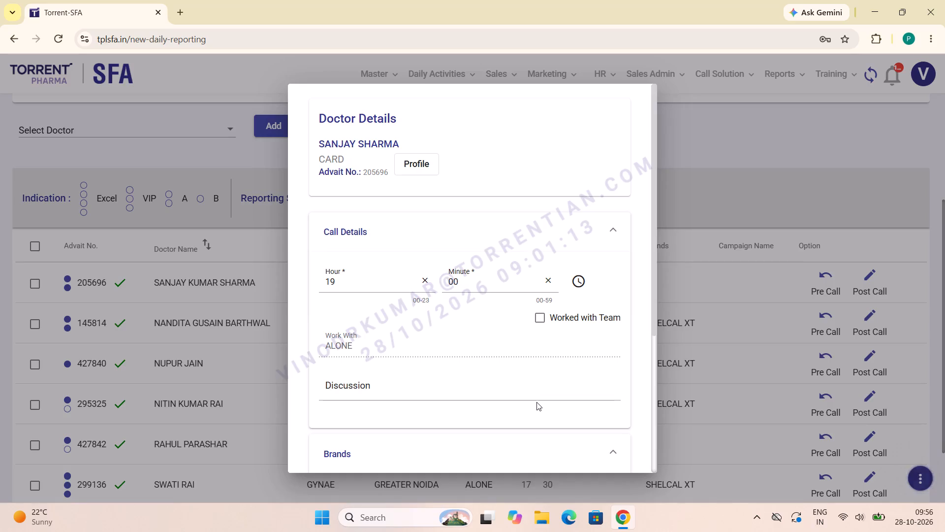
{"action": "left_click", "coordinate": [653, 467]}
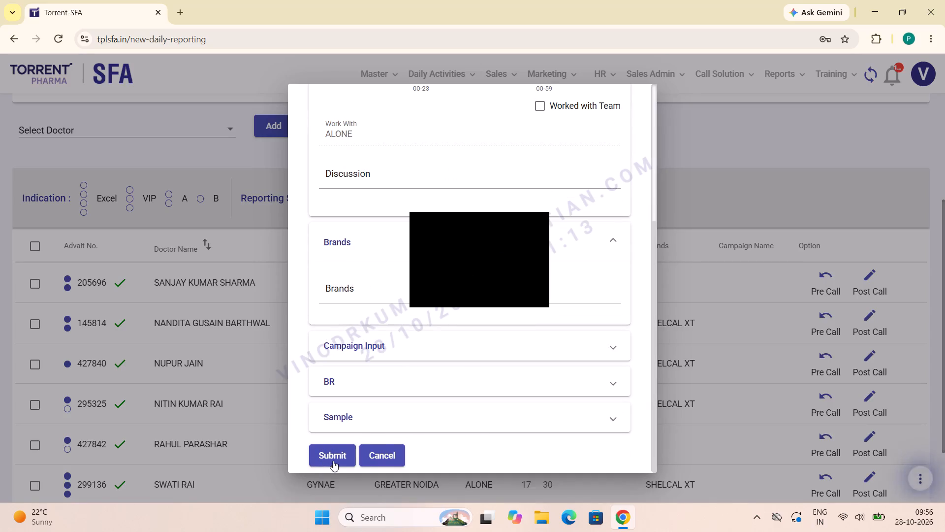
{"action": "left_click", "coordinate": [370, 293]}
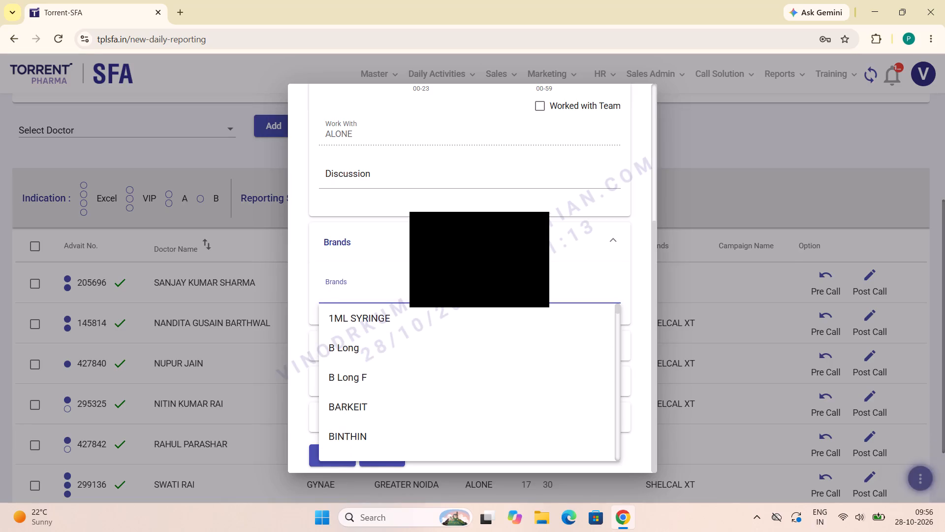
{"action": "type", "text": "she"}
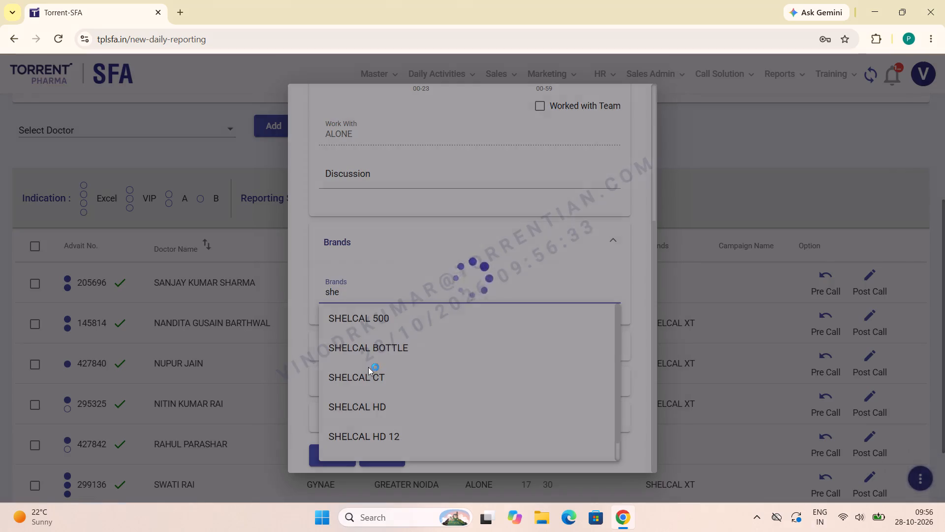
{"action": "left_click", "coordinate": [617, 455]}
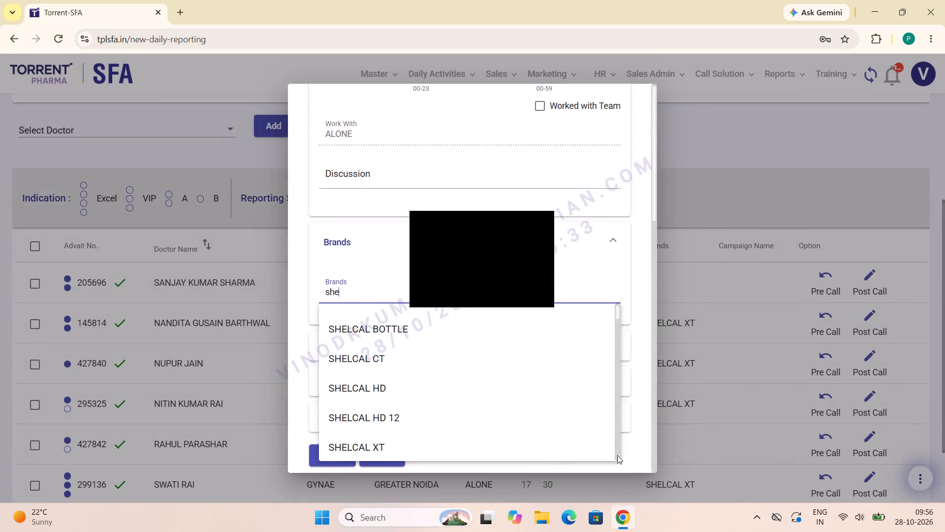
{"action": "left_click", "coordinate": [369, 440]}
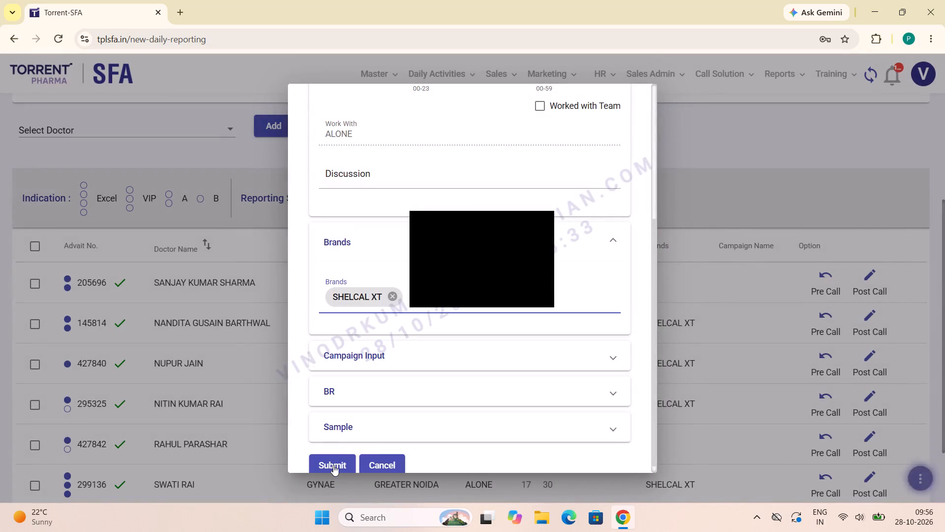
{"action": "left_click", "coordinate": [333, 465]}
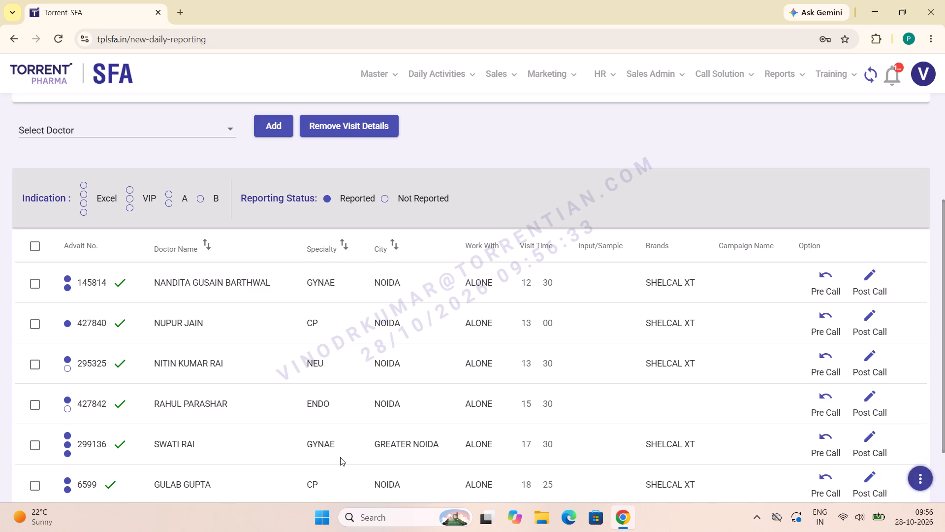
Open the chemist reporting for the daily report and submit a visit to NEO PHARMACY, Noida.
{"action": "left_click", "coordinate": [528, 385]}
{"action": "key", "text": "Down"}
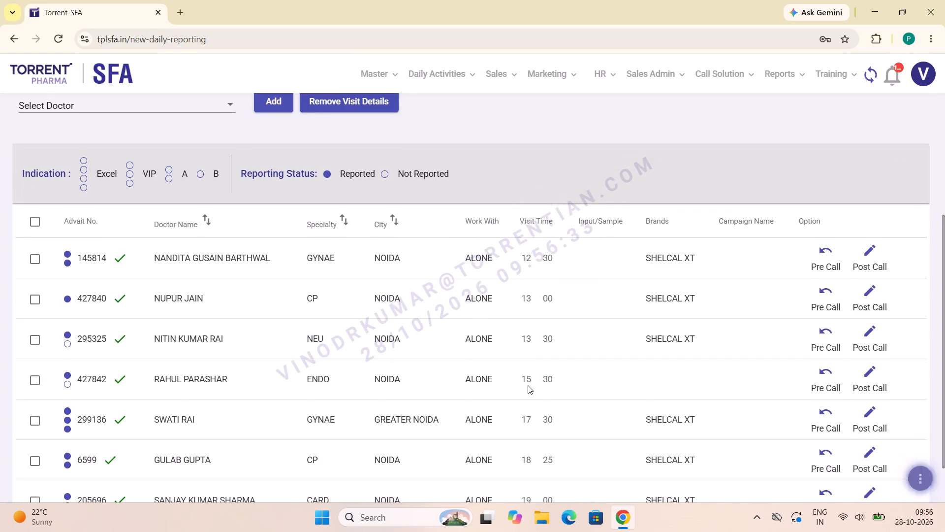
{"action": "key", "text": "Down"}
{"action": "key", "text": "Down"}
{"action": "key", "text": "Down"}
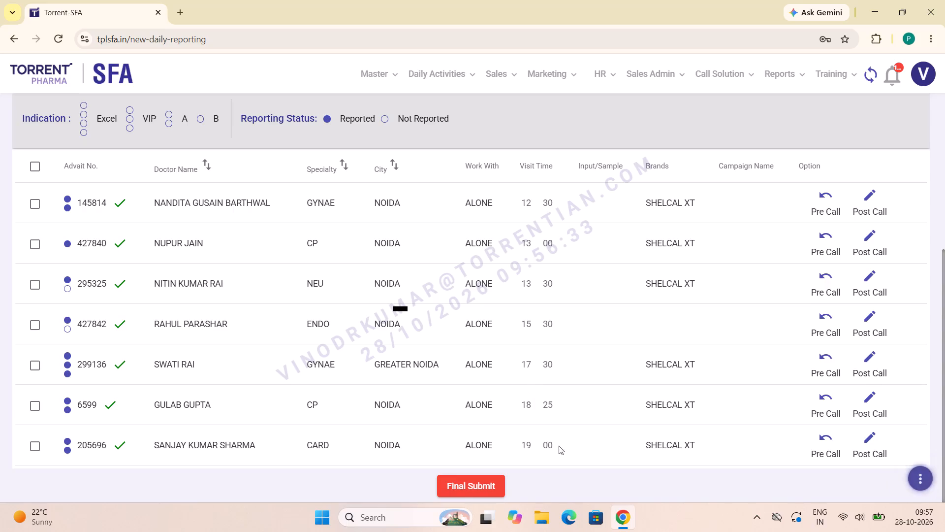
{"action": "left_click", "coordinate": [918, 478]}
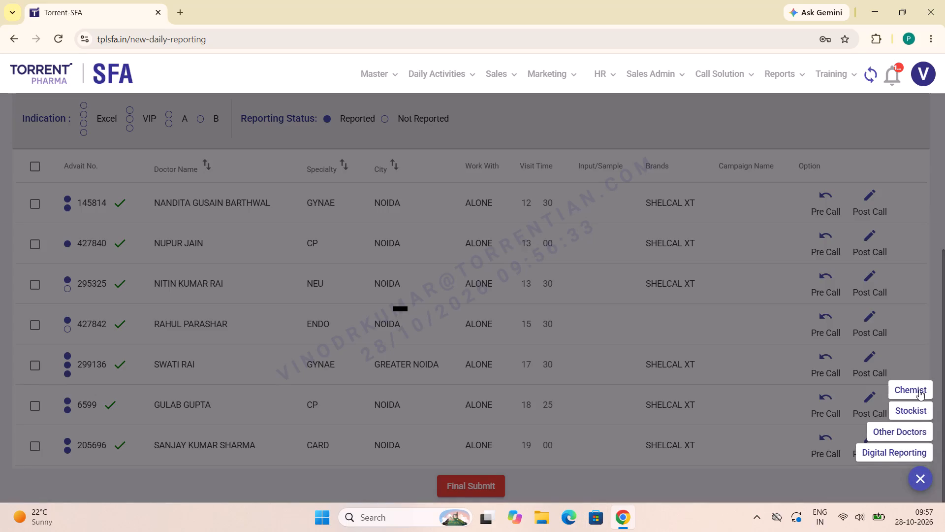
{"action": "left_click", "coordinate": [919, 390]}
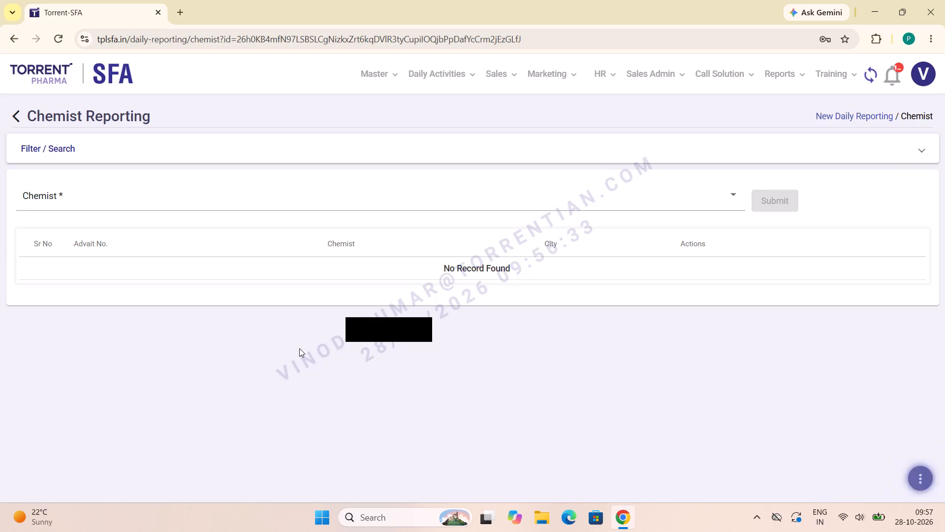
{"action": "left_click", "coordinate": [87, 206]}
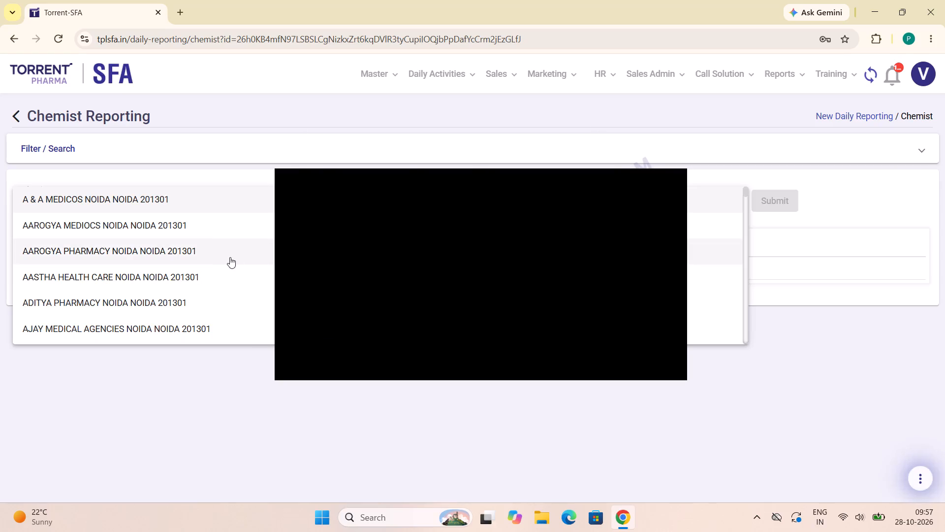
{"action": "type", "text": "neo"}
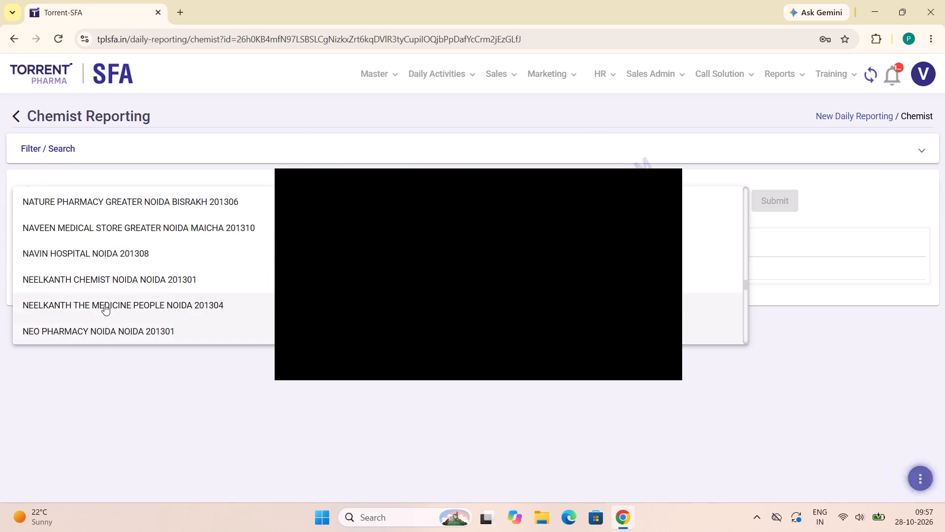
{"action": "left_click", "coordinate": [99, 330]}
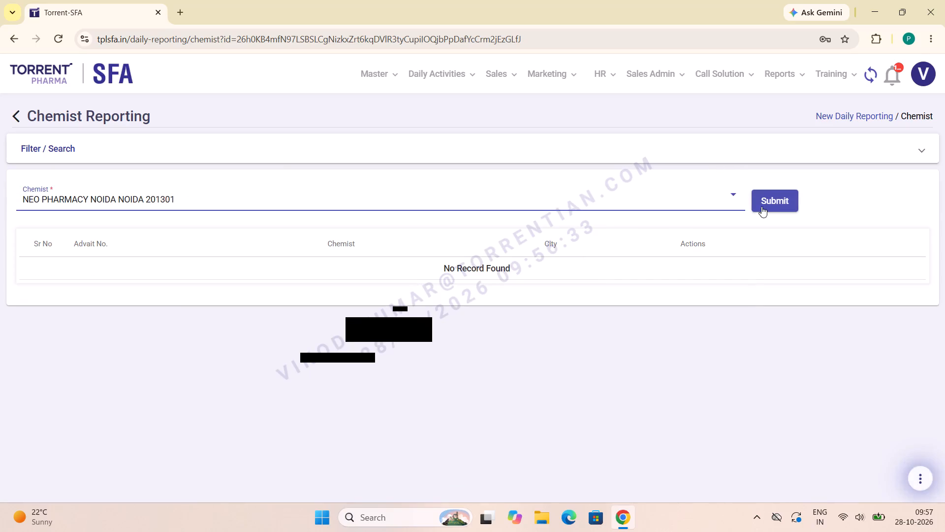
{"action": "left_click", "coordinate": [763, 208]}
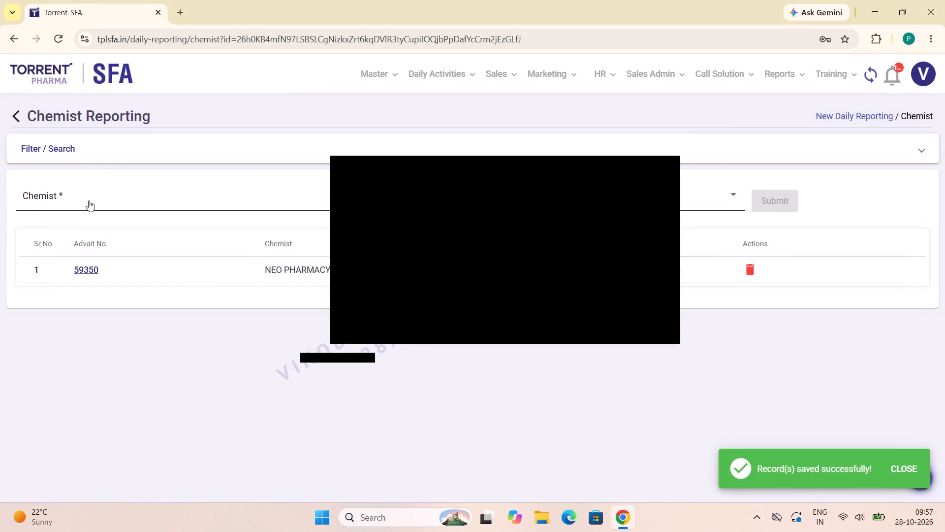
Submit chemist visits for EXCEL PHARMACY and EVER GREEN MEDICOS, both in Noida.
{"action": "left_click", "coordinate": [89, 200]}
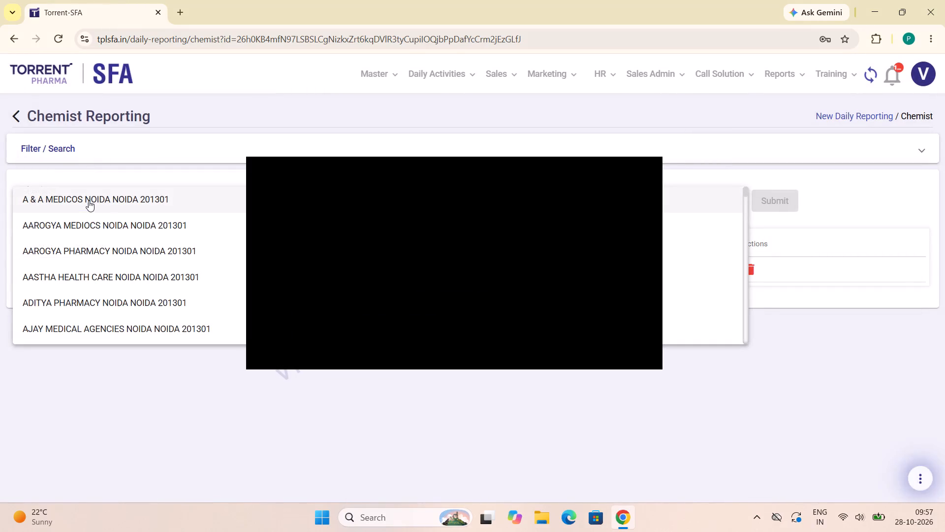
{"action": "type", "text": "ex"}
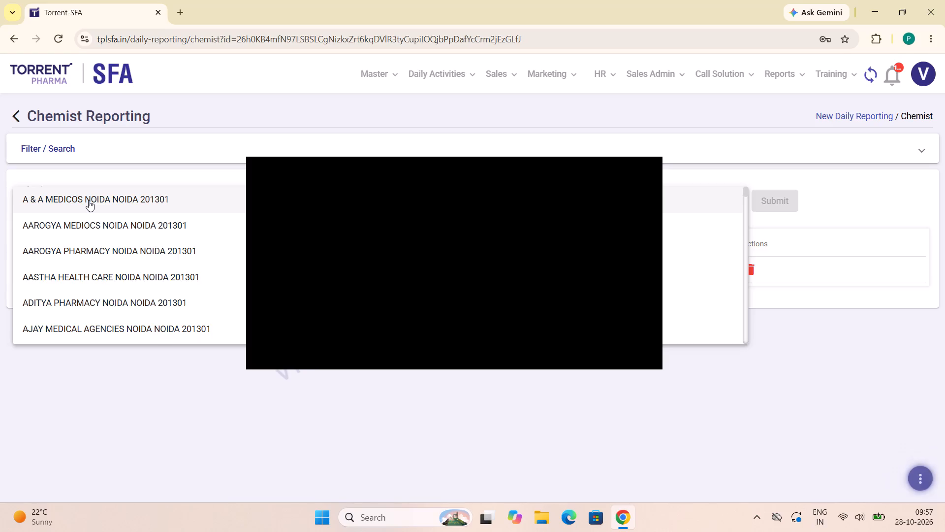
{"action": "left_click", "coordinate": [71, 328]}
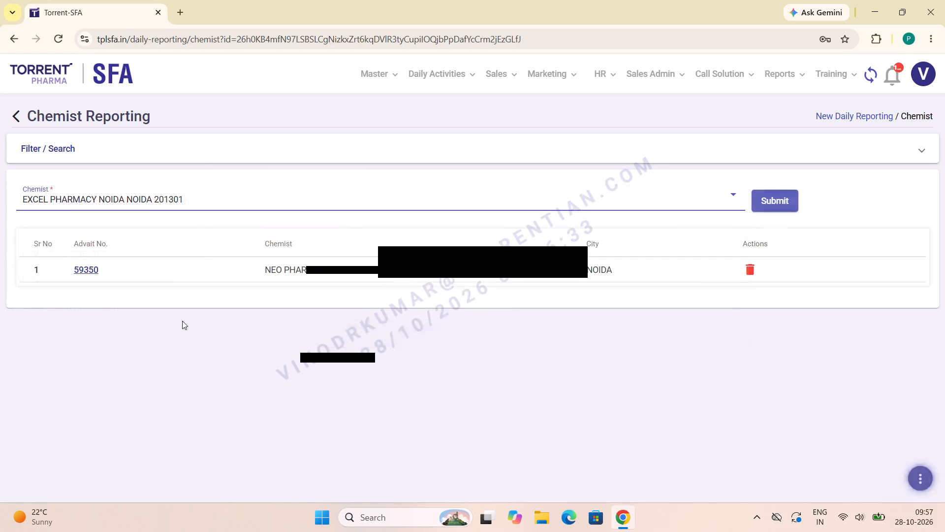
{"action": "left_click", "coordinate": [773, 196]}
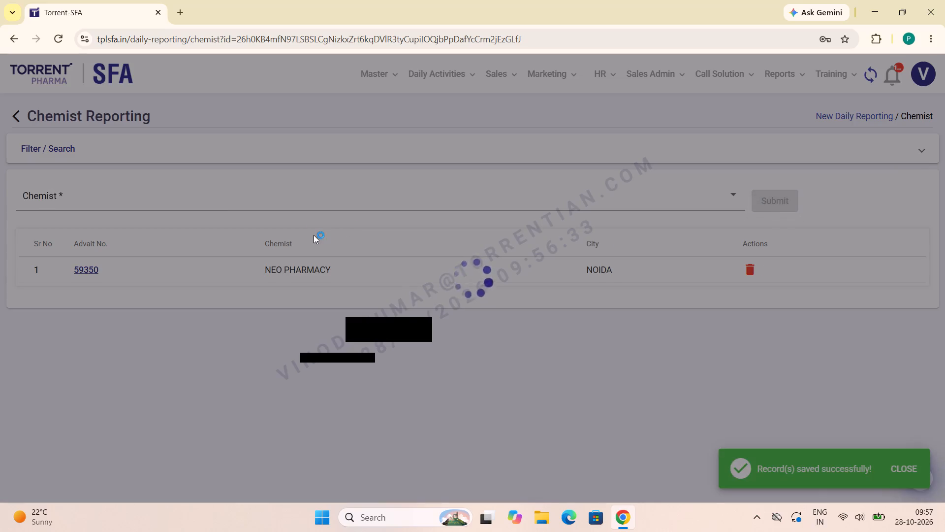
{"action": "left_click", "coordinate": [215, 198]}
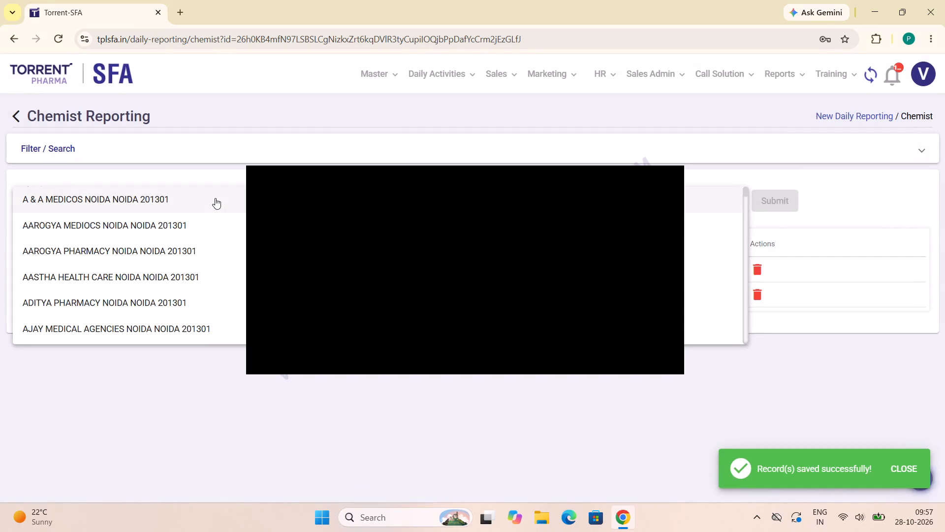
{"action": "type", "text": "ev"}
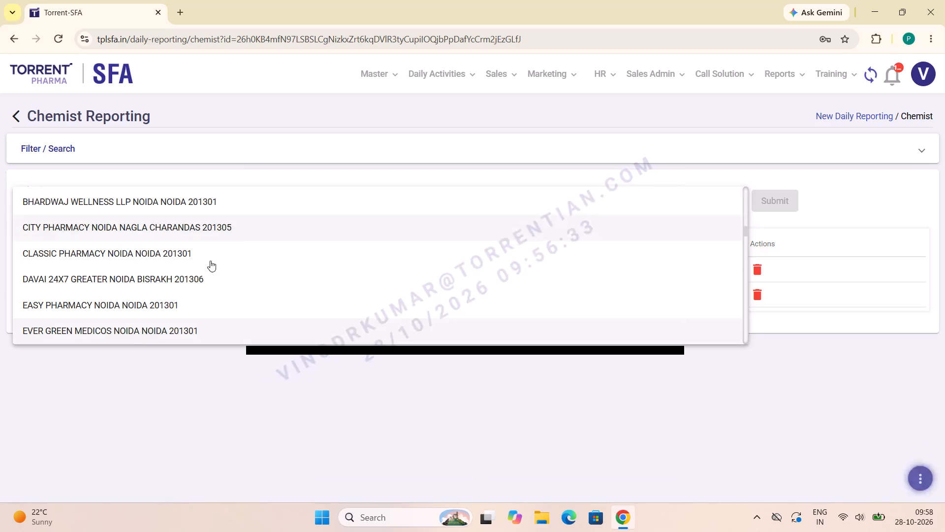
{"action": "left_click", "coordinate": [134, 334]}
{"action": "left_click", "coordinate": [771, 194]}
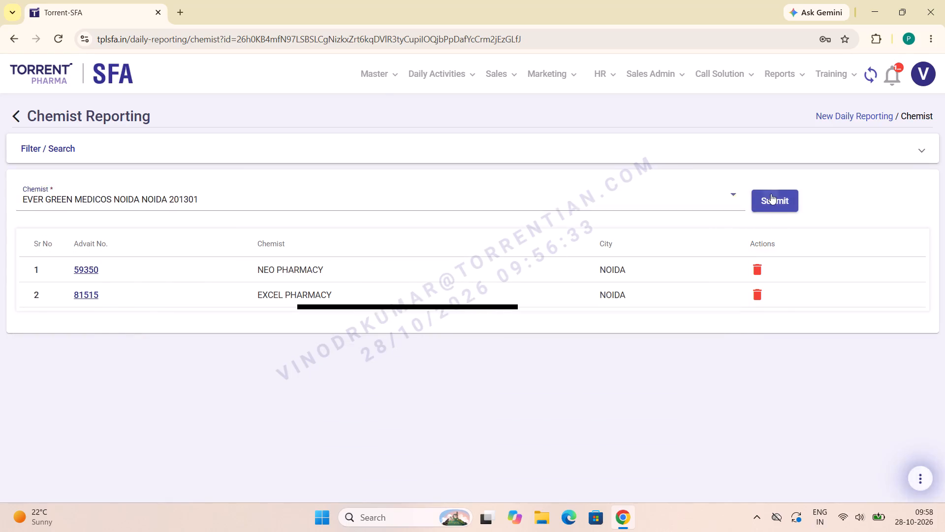
Submit chemist visits for THE MEDICURE CHEMISTS and AAROGYA MEDIOCS, both in Noida.
{"action": "left_click", "coordinate": [206, 205]}
{"action": "type", "text": "the"}
{"action": "left_click", "coordinate": [173, 330]}
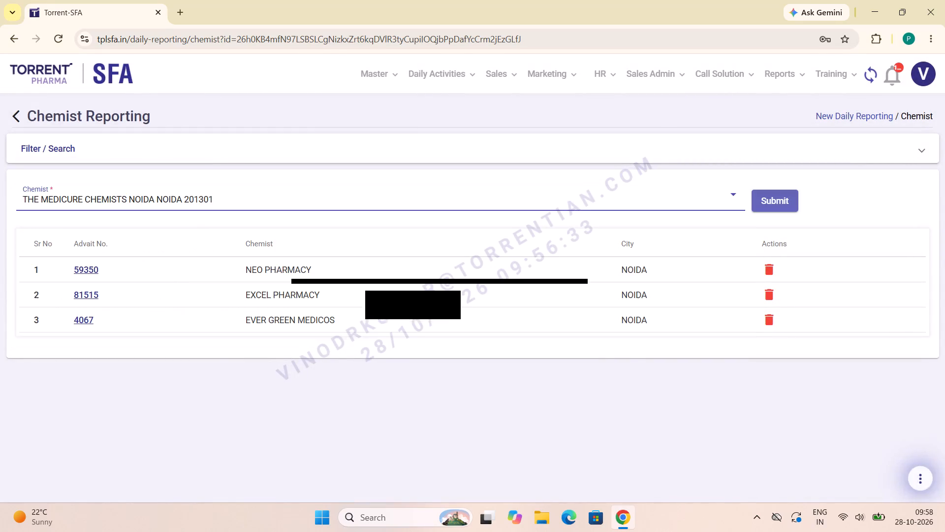
{"action": "left_click", "coordinate": [771, 205]}
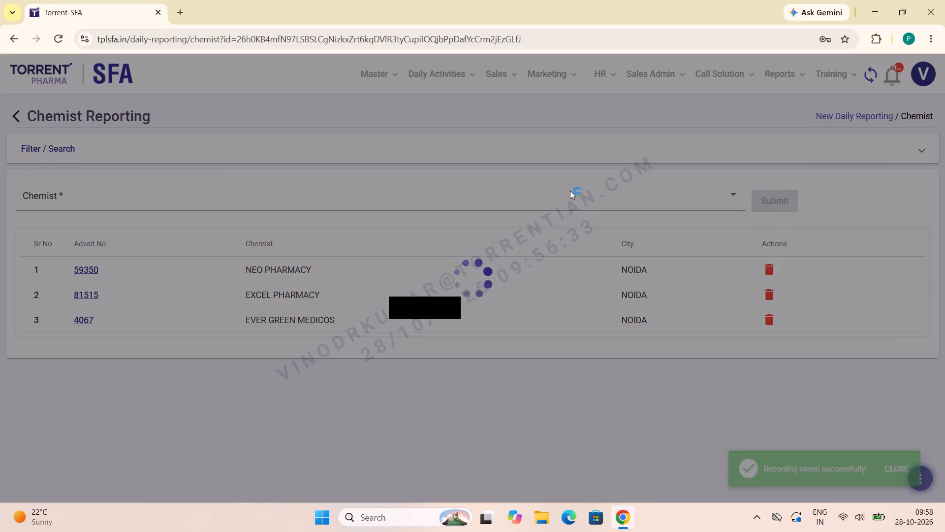
{"action": "left_click", "coordinate": [180, 206]}
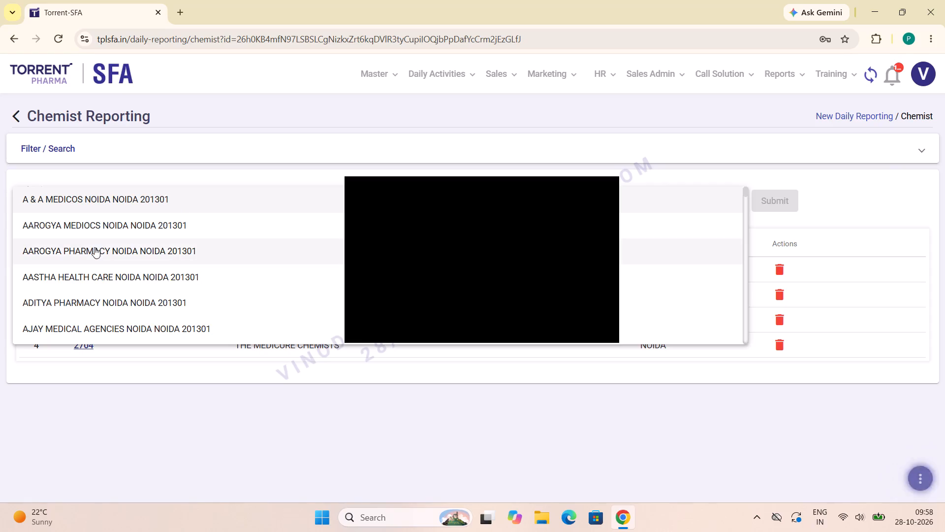
{"action": "left_click", "coordinate": [107, 225]}
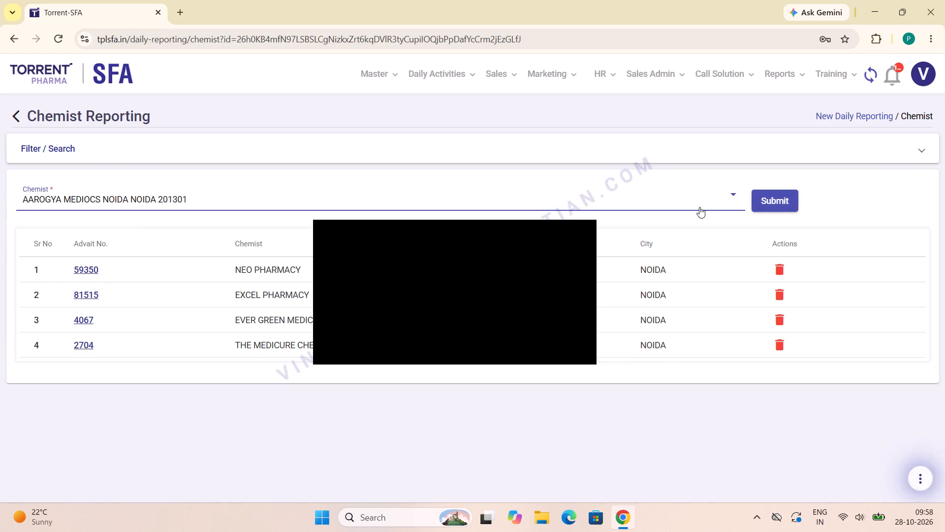
{"action": "left_click", "coordinate": [765, 199]}
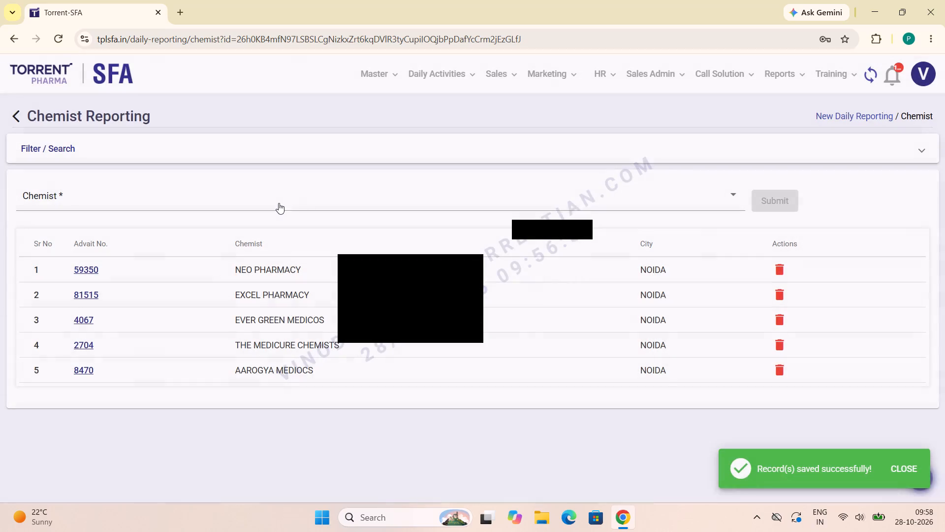
Submit chemist visits for AAROGYA PHARMACY and NEELKANTH CHEMIST, both in Noida.
{"action": "left_click", "coordinate": [156, 204]}
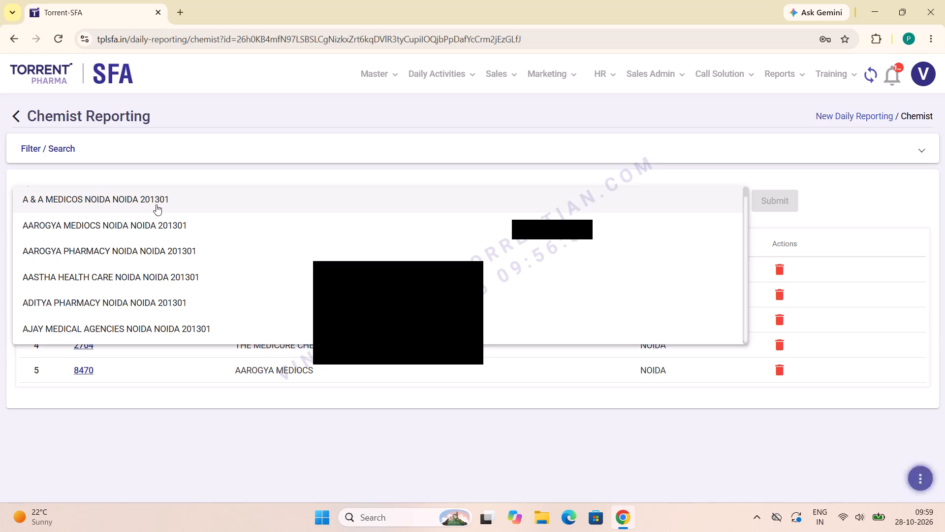
{"action": "left_click", "coordinate": [129, 247]}
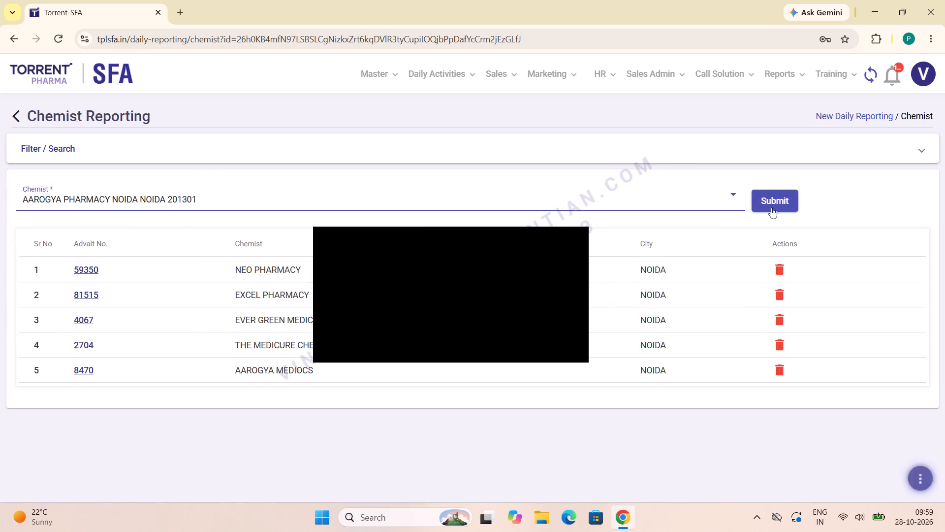
{"action": "left_click", "coordinate": [773, 206]}
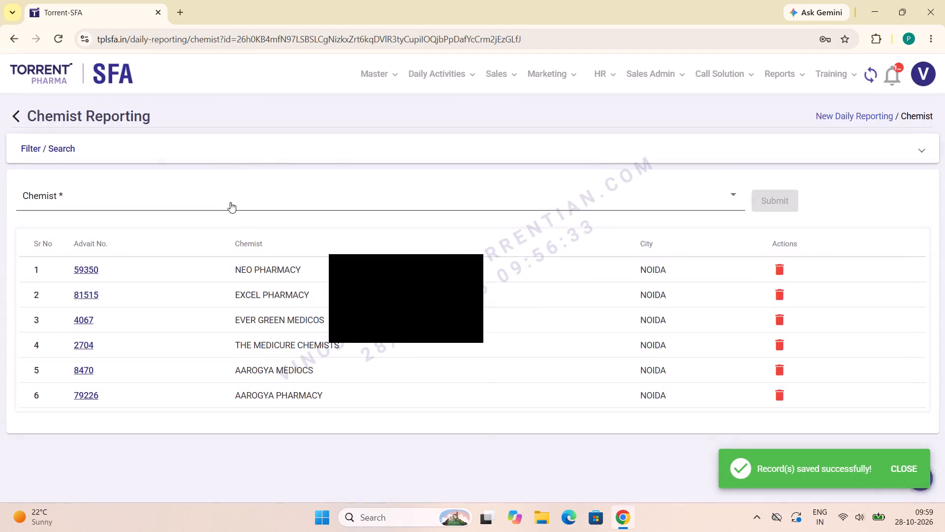
{"action": "left_click", "coordinate": [221, 204]}
{"action": "type", "text": "nee"}
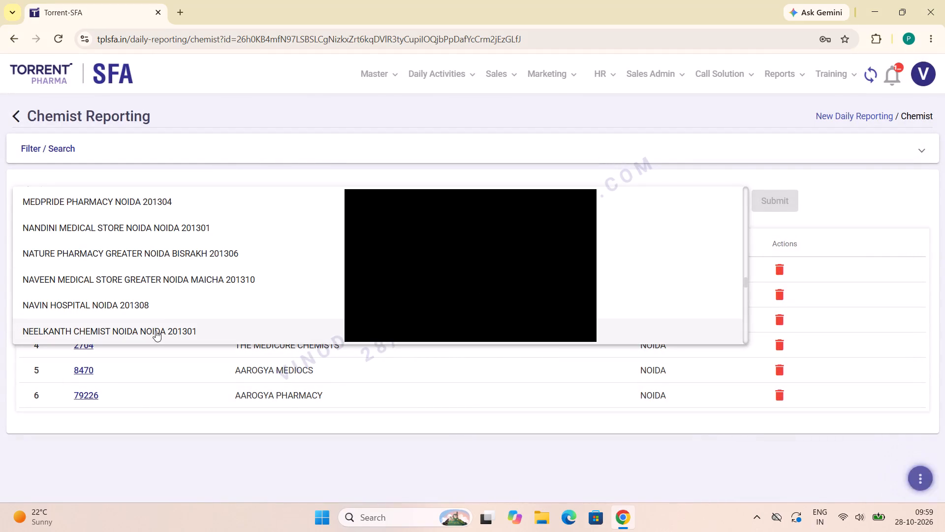
{"action": "left_click", "coordinate": [156, 331]}
{"action": "left_click", "coordinate": [757, 205]}
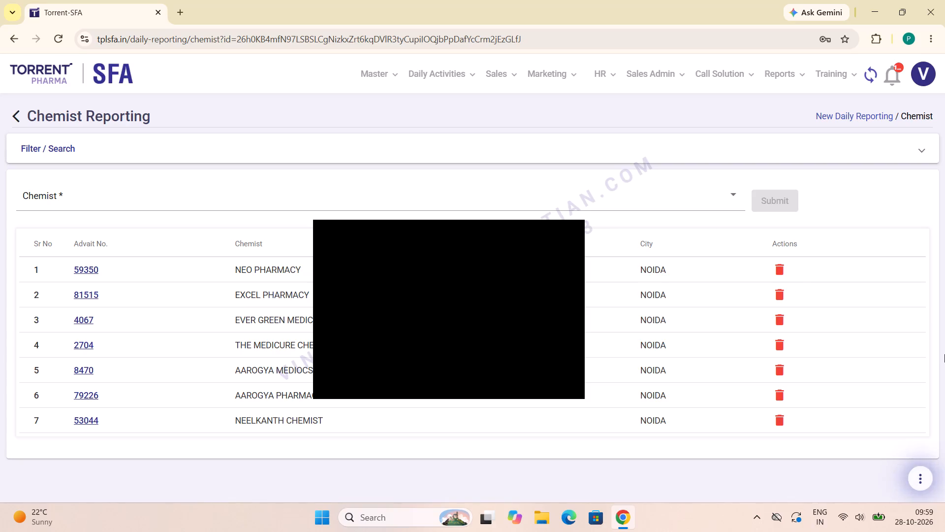
{"action": "left_click", "coordinate": [764, 478]}
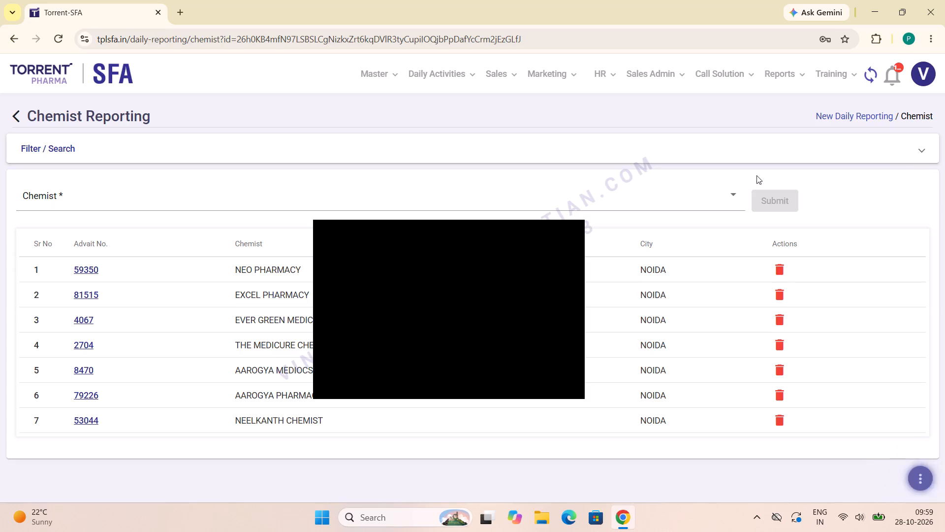
Return to the 23/10/2026 daily report from chemist reporting, start its final submission and confirm it.
{"action": "left_click", "coordinate": [842, 115]}
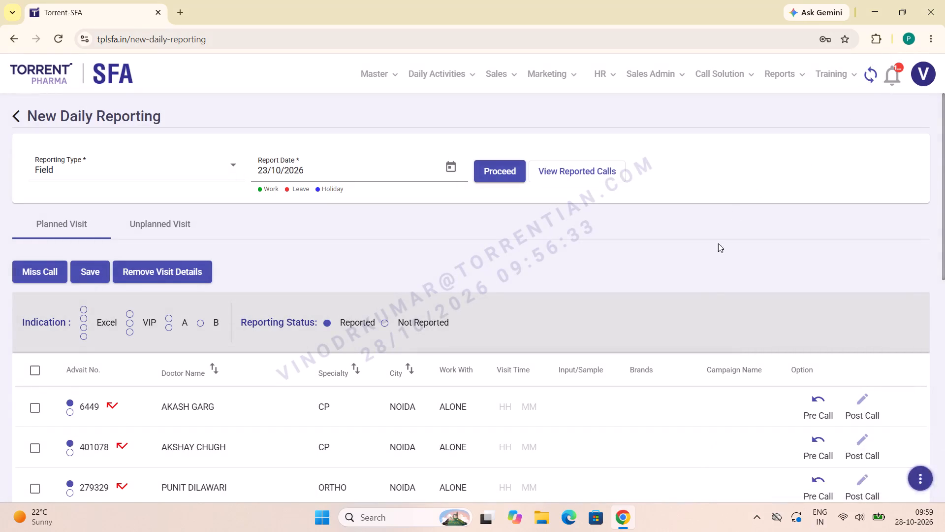
{"action": "left_click", "coordinate": [702, 285]}
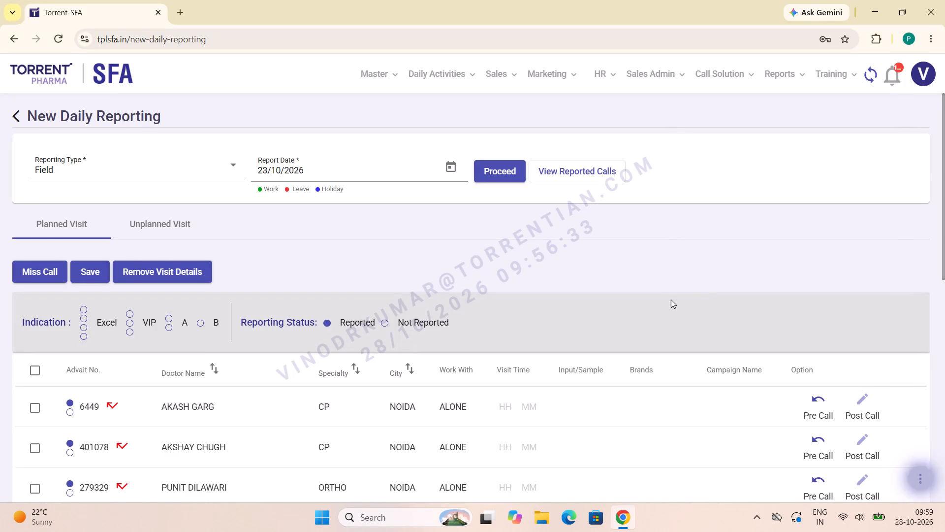
{"action": "left_click", "coordinate": [668, 321]}
{"action": "key", "text": "Down"}
{"action": "key", "text": "Down"}
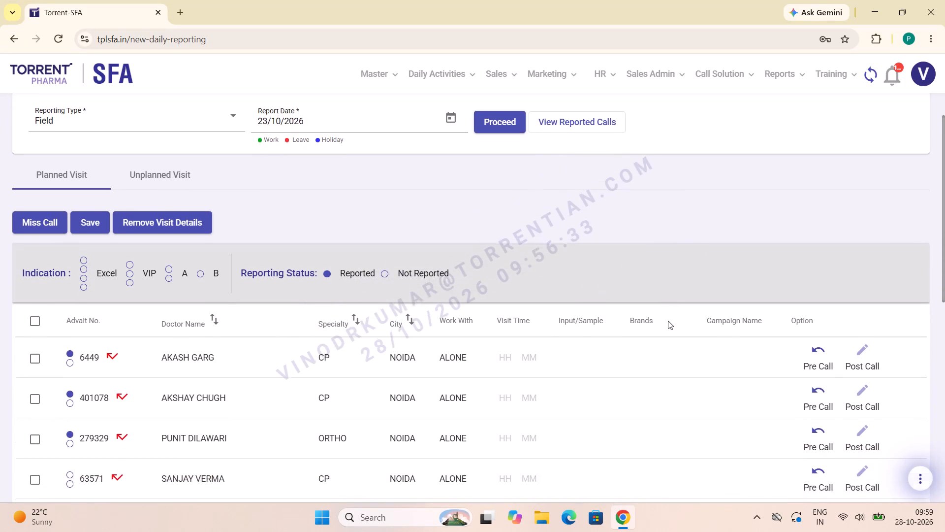
{"action": "key", "text": "Down"}
{"action": "key", "text": "Down"}
{"action": "key", "text": "Down"}
{"action": "key", "text": "Down"}
{"action": "key", "text": "Down"}
{"action": "key", "text": "Down"}
{"action": "key", "text": "Down"}
{"action": "key", "text": "Down"}
{"action": "key", "text": "Down"}
{"action": "key", "text": "Down"}
{"action": "key", "text": "Down"}
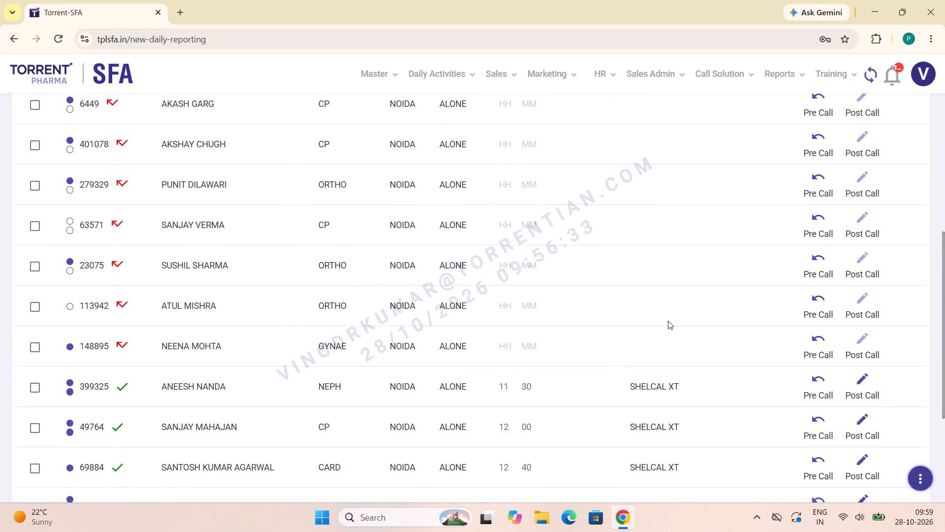
{"action": "key", "text": "Down"}
{"action": "key", "text": "Down"}
{"action": "key", "text": "Down"}
{"action": "key", "text": "Down"}
{"action": "key", "text": "Down"}
{"action": "key", "text": "Down"}
{"action": "key", "text": "Down"}
{"action": "key", "text": "Down"}
{"action": "key", "text": "Down"}
{"action": "key", "text": "Down"}
{"action": "key", "text": "Down"}
{"action": "key", "text": "Down"}
{"action": "key", "text": "Down"}
{"action": "key", "text": "Down"}
{"action": "key", "text": "Down"}
{"action": "key", "text": "Down"}
{"action": "key", "text": "Down"}
{"action": "key", "text": "Down"}
{"action": "key", "text": "Down"}
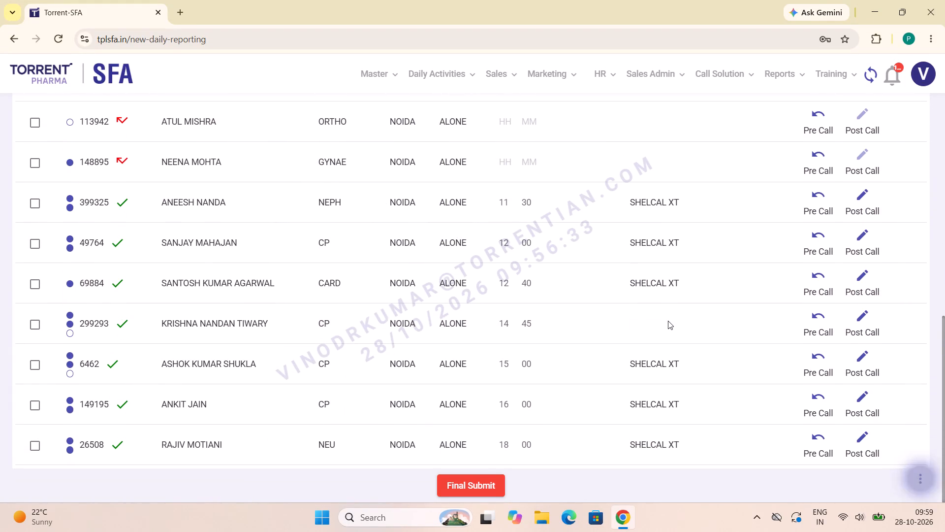
{"action": "left_click", "coordinate": [488, 478]}
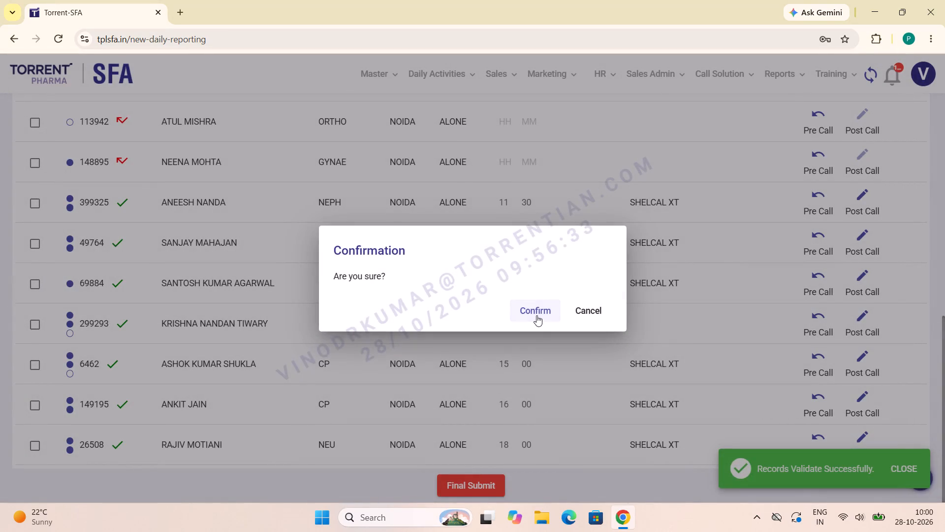
{"action": "left_click", "coordinate": [536, 315]}
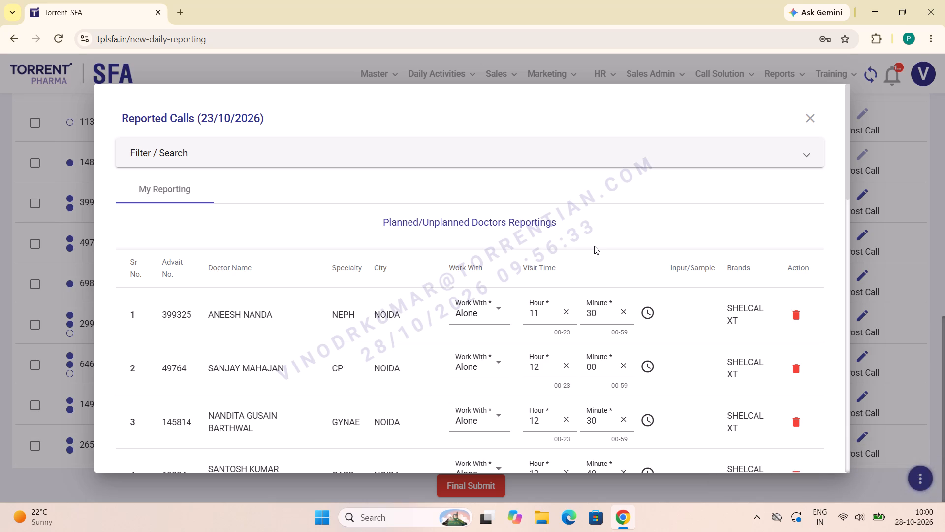
Review the planned and unplanned doctor calls reported for 23/10/2026, examining their work-with, visit time and brand entries.
{"action": "key", "text": "Down"}
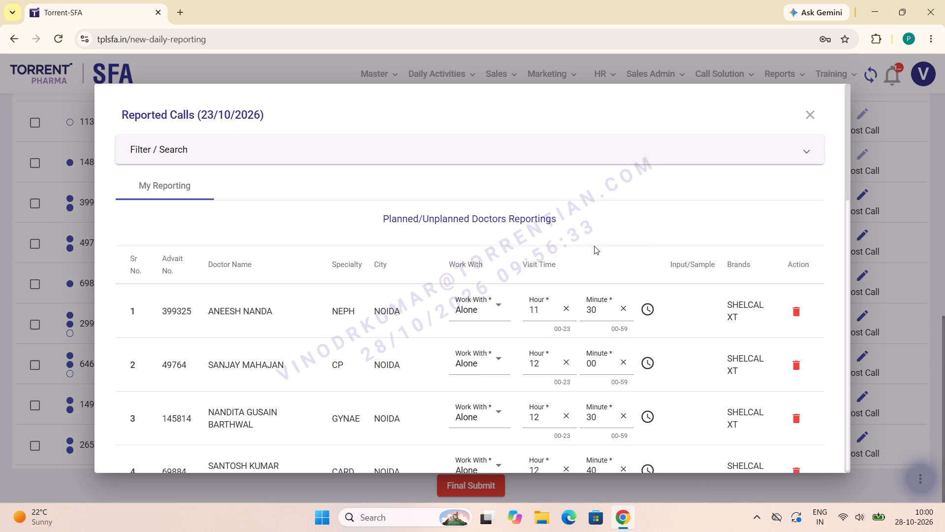
{"action": "key", "text": "Down"}
{"action": "key", "text": "Down"}
{"action": "key", "text": "Down"}
{"action": "key", "text": "Down"}
{"action": "key", "text": "Down"}
{"action": "key", "text": "Down"}
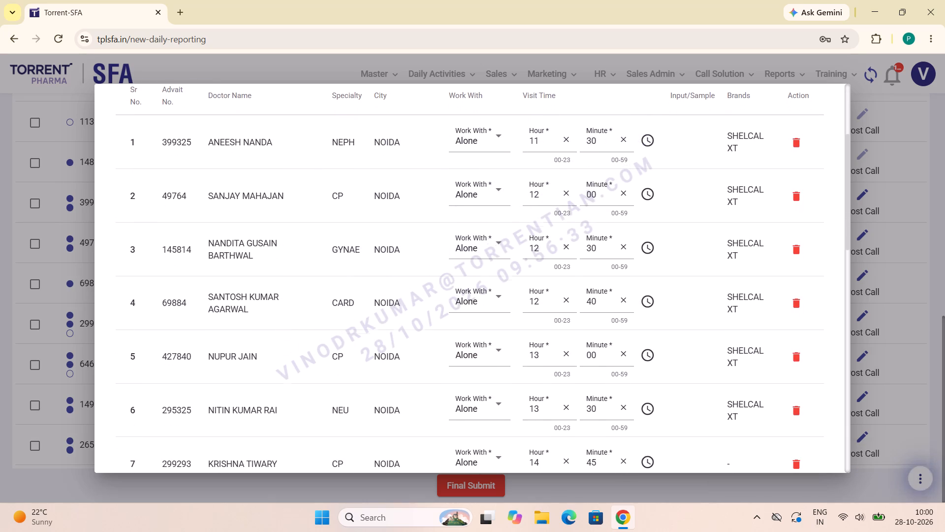
{"action": "key", "text": "Down"}
{"action": "key", "text": "Down"}
{"action": "key", "text": "Down"}
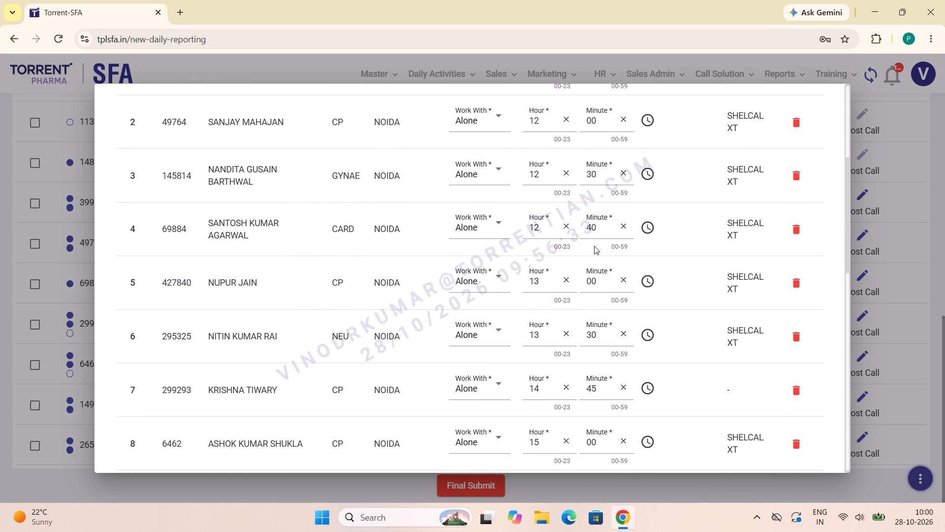
{"action": "key", "text": "Down"}
{"action": "key", "text": "Down"}
{"action": "key", "text": "Down"}
{"action": "key", "text": "Down"}
{"action": "key", "text": "Down"}
{"action": "key", "text": "Down"}
{"action": "key", "text": "Down"}
{"action": "key", "text": "Down"}
{"action": "key", "text": "Down"}
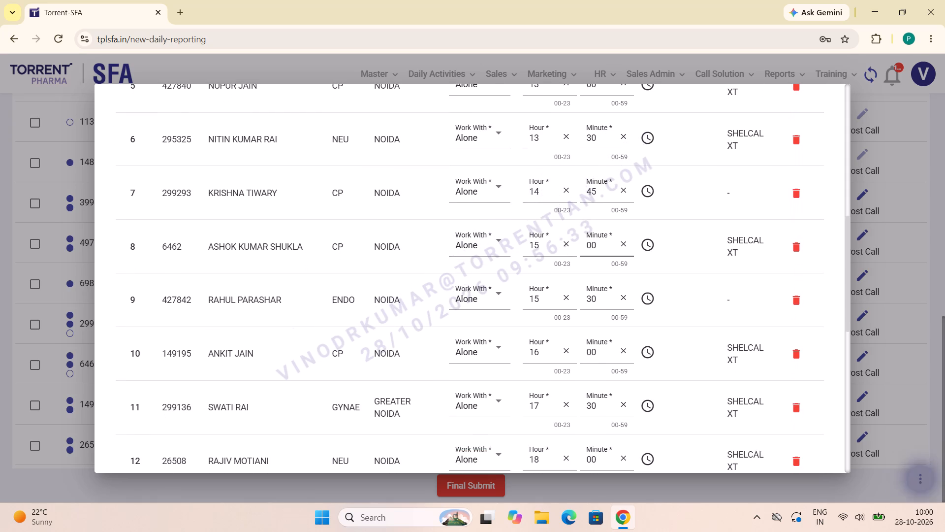
{"action": "key", "text": "Down"}
{"action": "key", "text": "Down"}
{"action": "key", "text": "Down"}
{"action": "key", "text": "Down"}
{"action": "key", "text": "Down"}
{"action": "key", "text": "Down"}
{"action": "key", "text": "Down"}
{"action": "key", "text": "Down"}
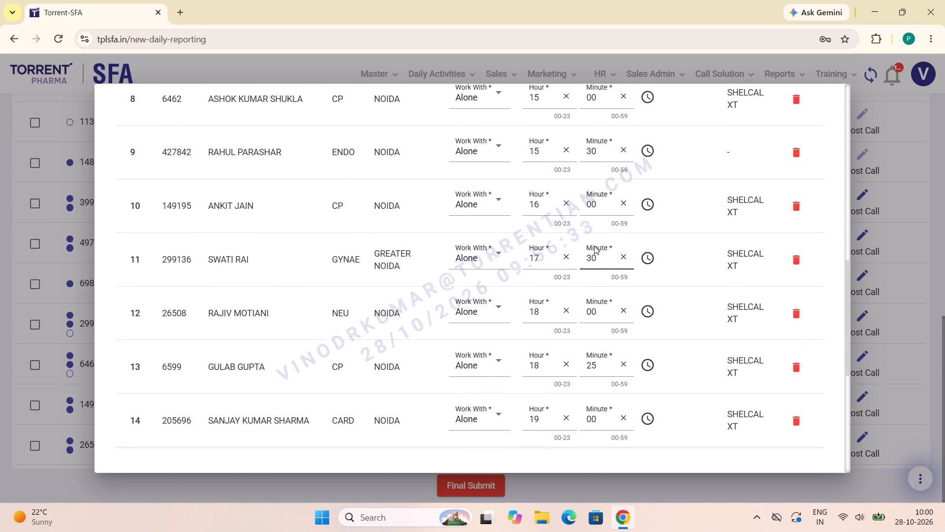
{"action": "key", "text": "Down"}
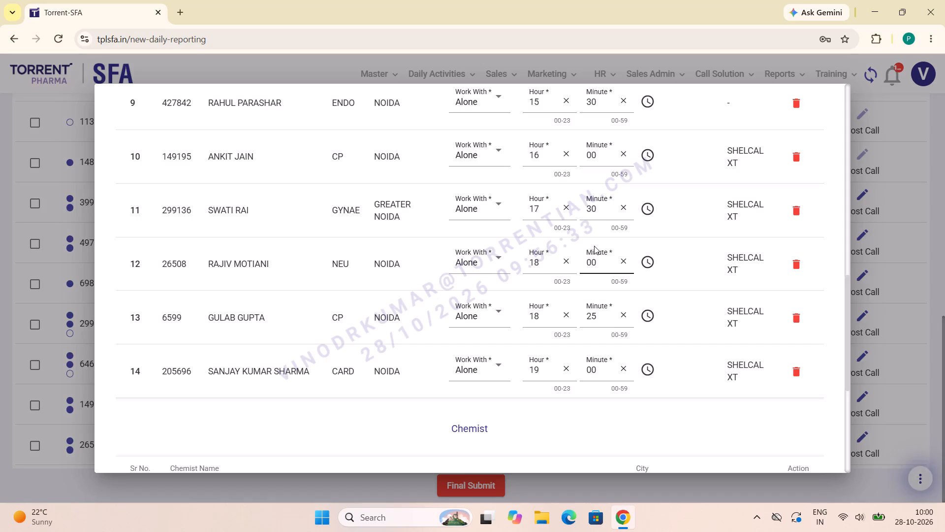
Review the chemist visits and their cities listed in the reported calls for 23/10/2026.
{"action": "left_click", "coordinate": [604, 427]}
{"action": "key", "text": "Down"}
{"action": "key", "text": "Down"}
{"action": "key", "text": "Down"}
{"action": "key", "text": "Down"}
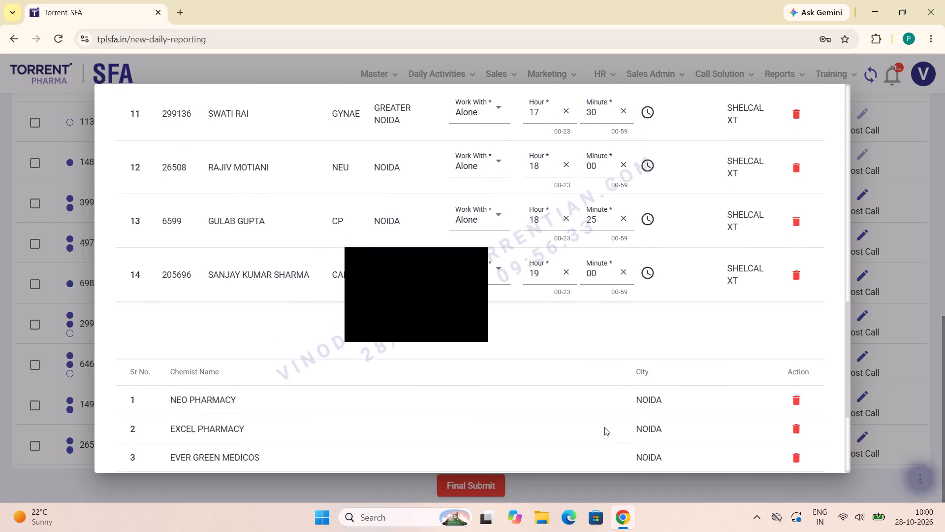
{"action": "key", "text": "Down"}
{"action": "key", "text": "Down"}
{"action": "key", "text": "Down"}
{"action": "key", "text": "Down"}
{"action": "key", "text": "Down"}
{"action": "key", "text": "Down"}
{"action": "key", "text": "Down"}
{"action": "key", "text": "Down"}
{"action": "key", "text": "Down"}
{"action": "key", "text": "Down"}
{"action": "key", "text": "Down"}
{"action": "key", "text": "Down"}
{"action": "key", "text": "Down"}
{"action": "key", "text": "Down"}
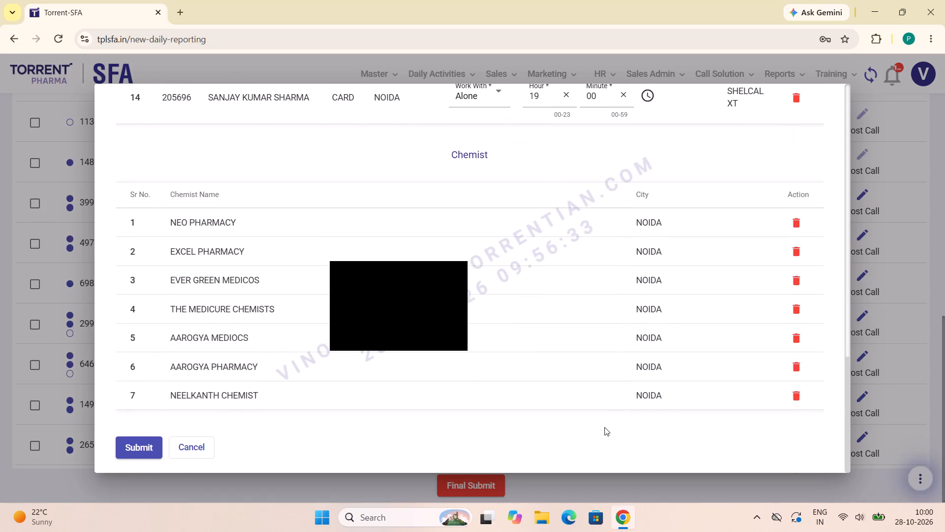
Submit the reported calls for 23/10/2026 and complete the final submission with HQ as visiting location.
{"action": "left_click", "coordinate": [143, 452]}
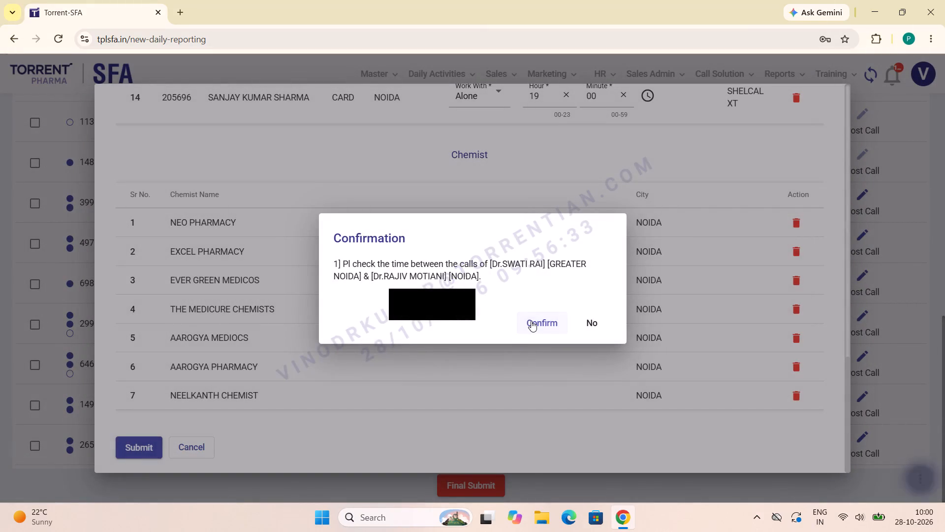
{"action": "left_click", "coordinate": [531, 321]}
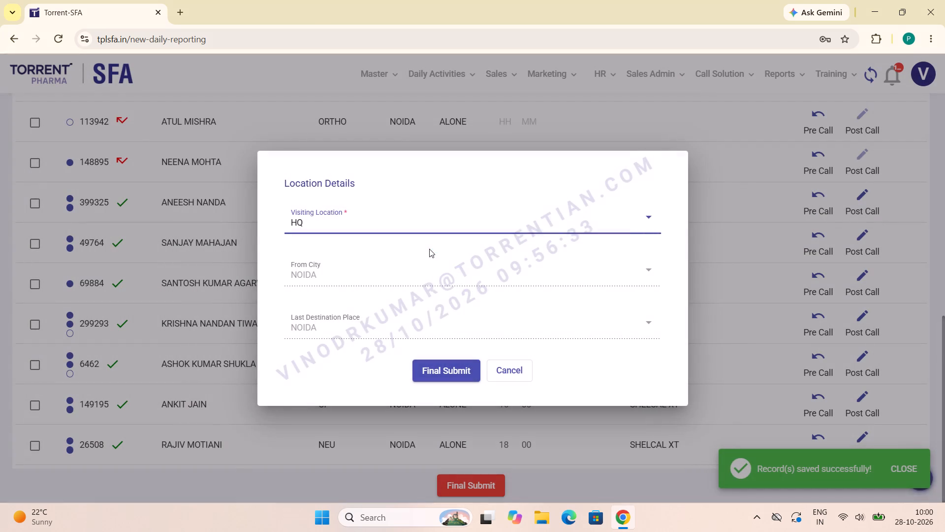
{"action": "left_click", "coordinate": [451, 362]}
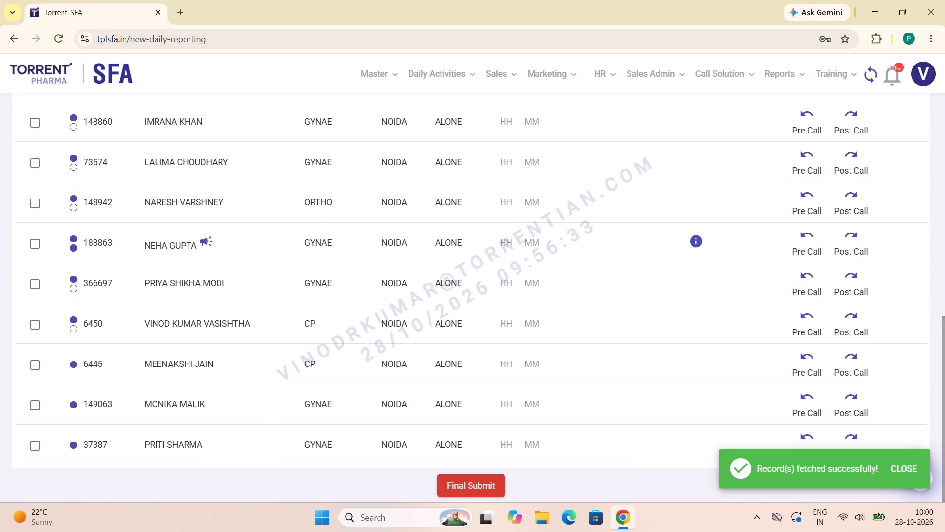
Look through the planned doctor visits and reporting details of the 26/10/2026 field report.
{"action": "left_click", "coordinate": [567, 111]}
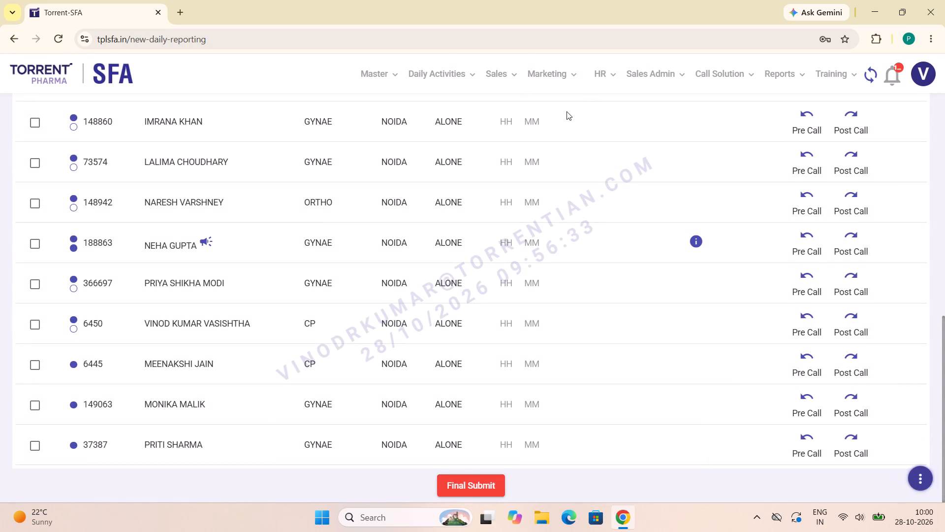
{"action": "key", "text": "Up"}
{"action": "key", "text": "Up"}
{"action": "key", "text": "Up"}
{"action": "key", "text": "Up"}
{"action": "key", "text": "Up"}
{"action": "key", "text": "Up"}
{"action": "key", "text": "Up"}
{"action": "key", "text": "Up"}
{"action": "key", "text": "Up"}
{"action": "key", "text": "Up"}
{"action": "key", "text": "Up"}
{"action": "key", "text": "Up"}
{"action": "key", "text": "Up"}
{"action": "key", "text": "Up"}
{"action": "key", "text": "Up"}
{"action": "key", "text": "Up"}
{"action": "key", "text": "Up"}
{"action": "key", "text": "Up"}
{"action": "key", "text": "Up"}
{"action": "key", "text": "Up"}
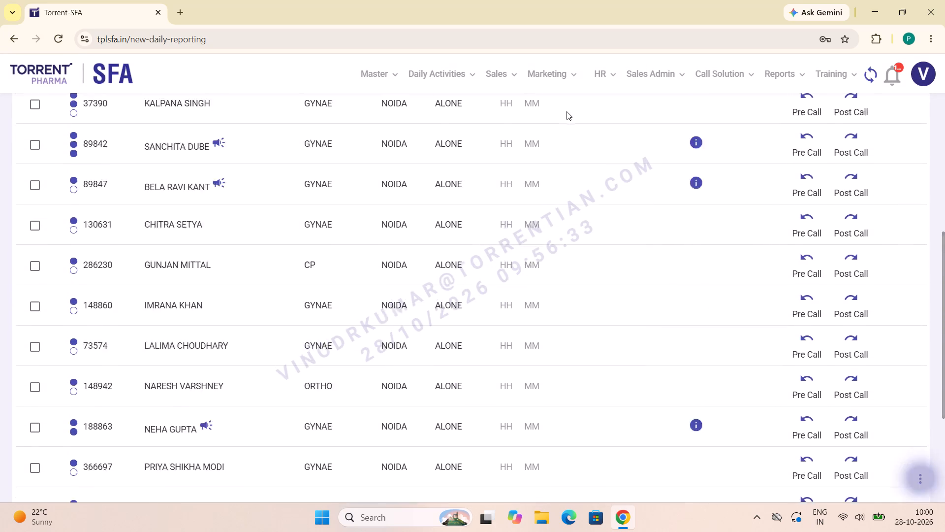
{"action": "key", "text": "Down"}
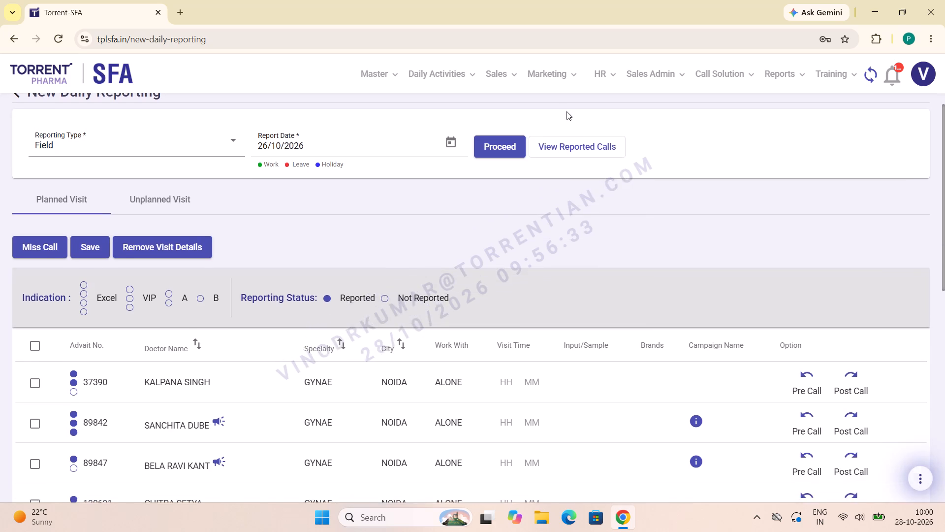
{"action": "key", "text": "Down"}
{"action": "key", "text": "Down"}
{"action": "key", "text": "Down"}
{"action": "key", "text": "Down"}
{"action": "key", "text": "Down"}
{"action": "key", "text": "Down"}
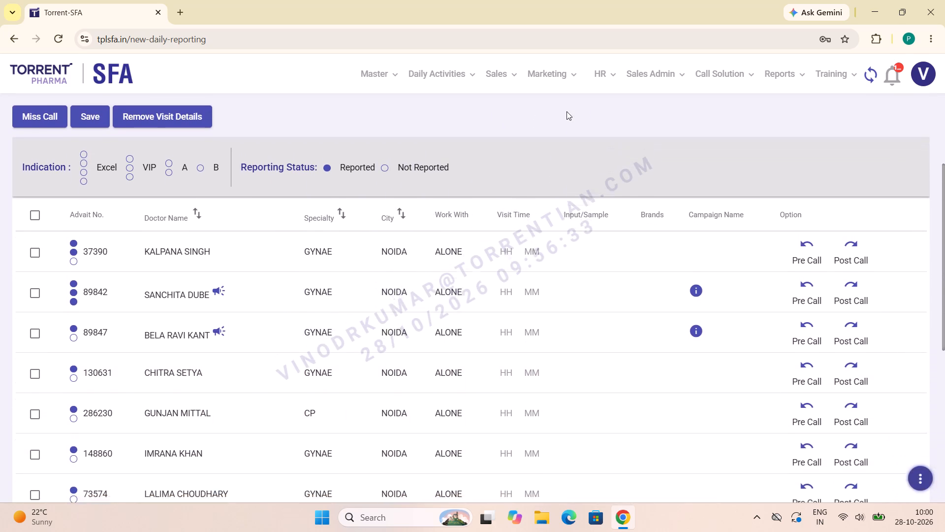
{"action": "key", "text": "Down"}
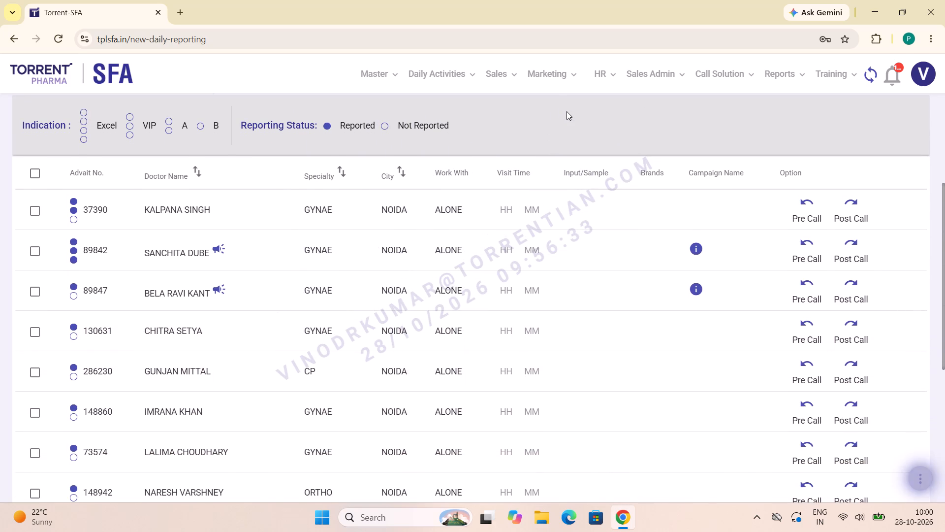
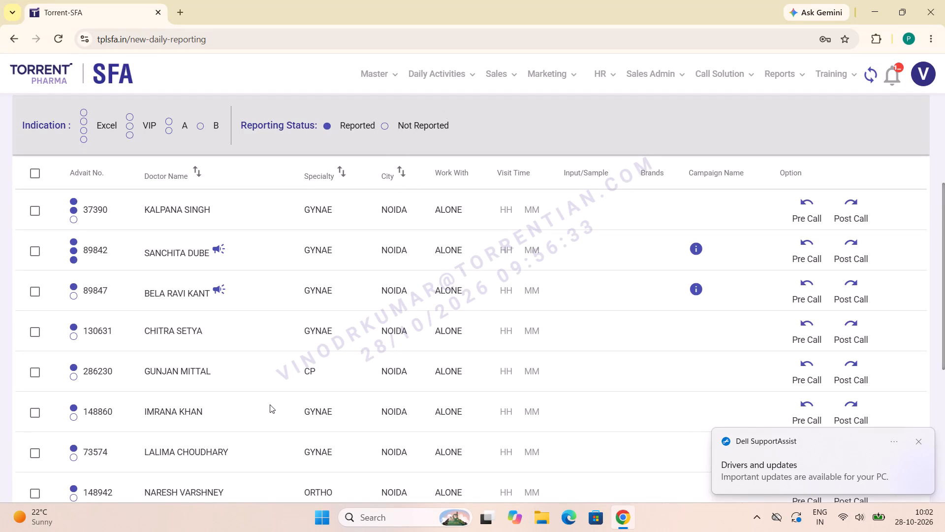
{"action": "key", "text": "Down"}
{"action": "key", "text": "Down"}
{"action": "key", "text": "Down"}
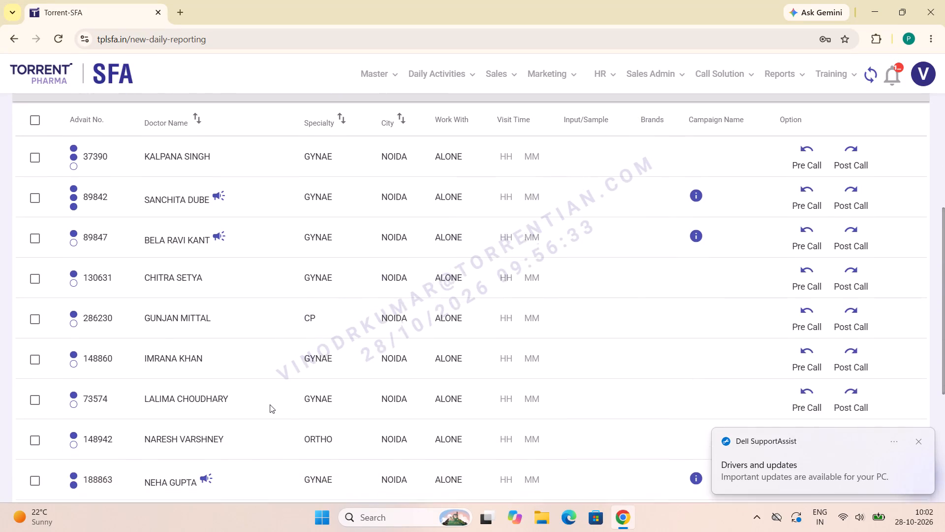
{"action": "key", "text": "Down"}
{"action": "key", "text": "Down"}
{"action": "key", "text": "Down"}
{"action": "key", "text": "Down"}
{"action": "key", "text": "Down"}
{"action": "key", "text": "Down"}
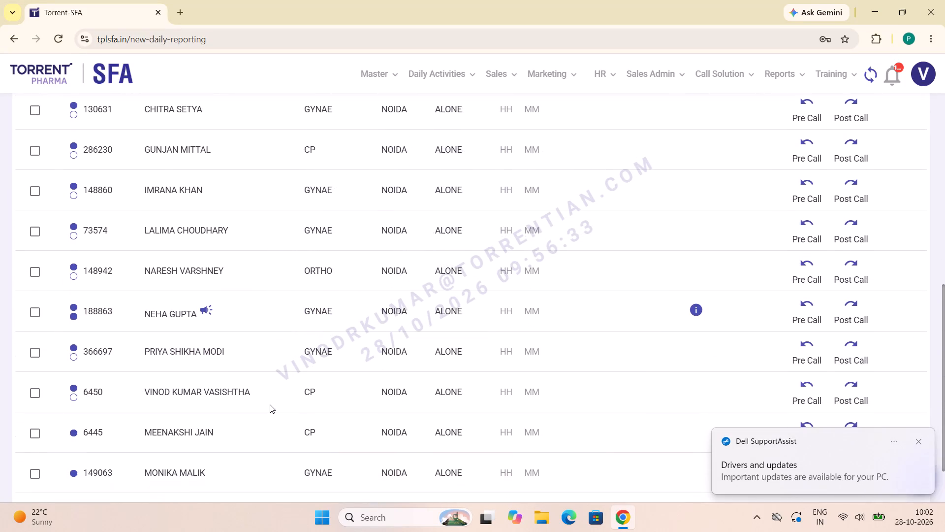
{"action": "key", "text": "Down"}
{"action": "key", "text": "Down"}
{"action": "key", "text": "Down"}
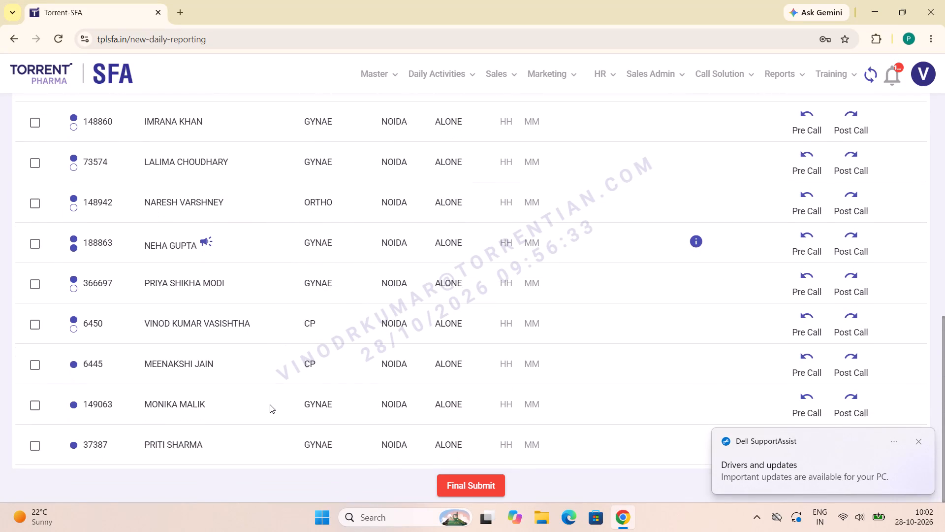
{"action": "left_click", "coordinate": [36, 366]}
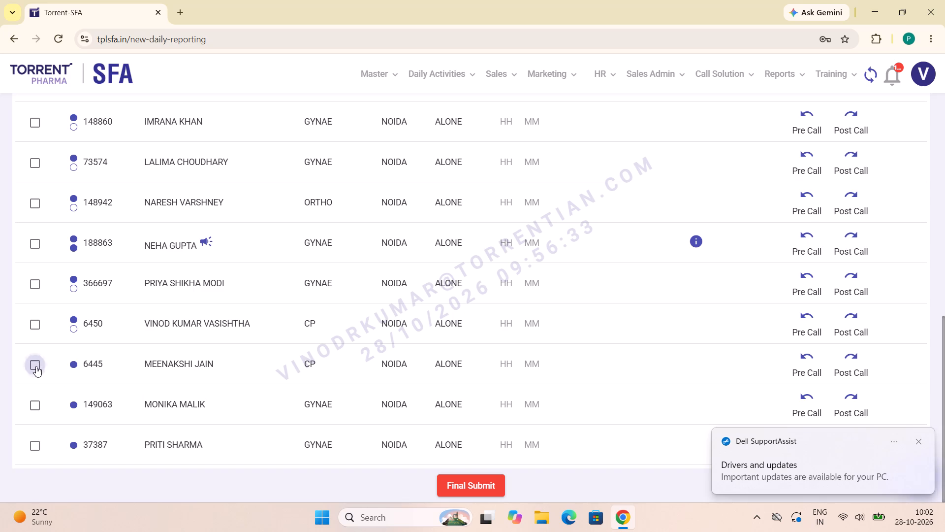
{"action": "left_click", "coordinate": [36, 405]}
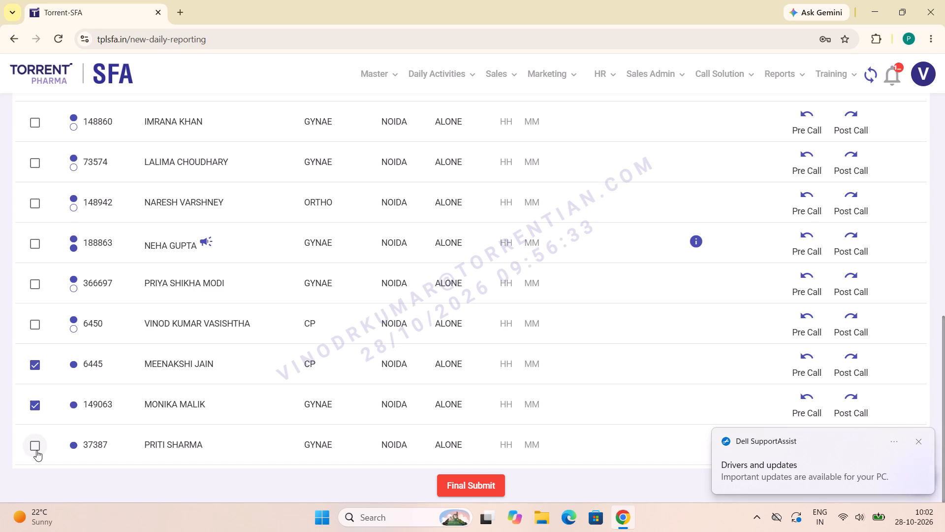
{"action": "left_click", "coordinate": [36, 444]}
{"action": "left_click", "coordinate": [35, 282]}
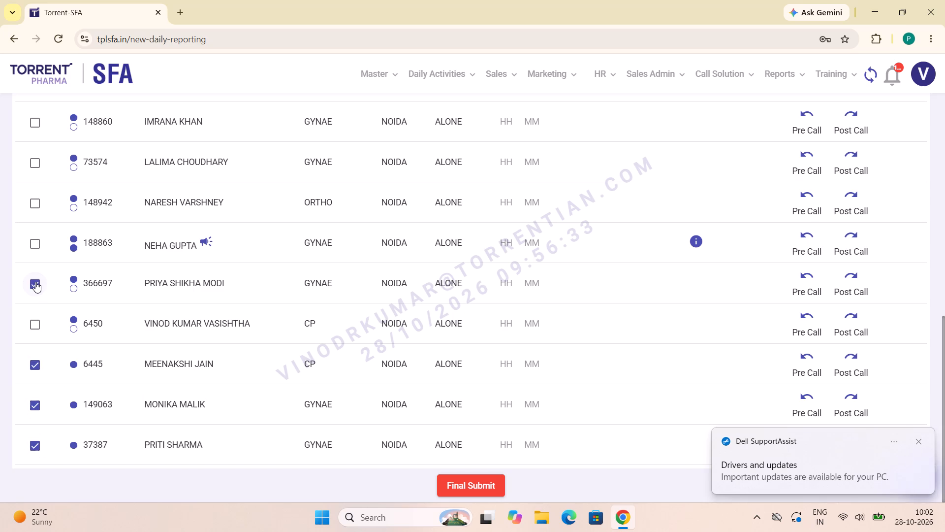
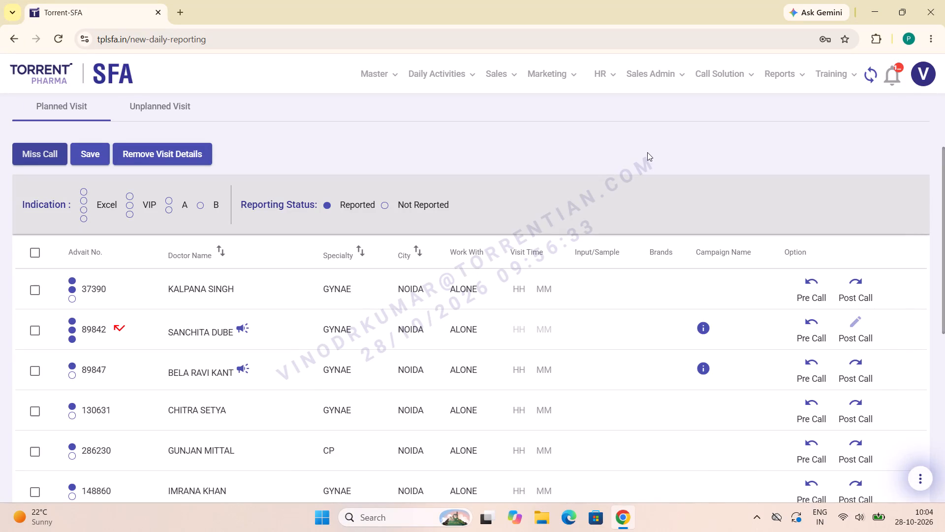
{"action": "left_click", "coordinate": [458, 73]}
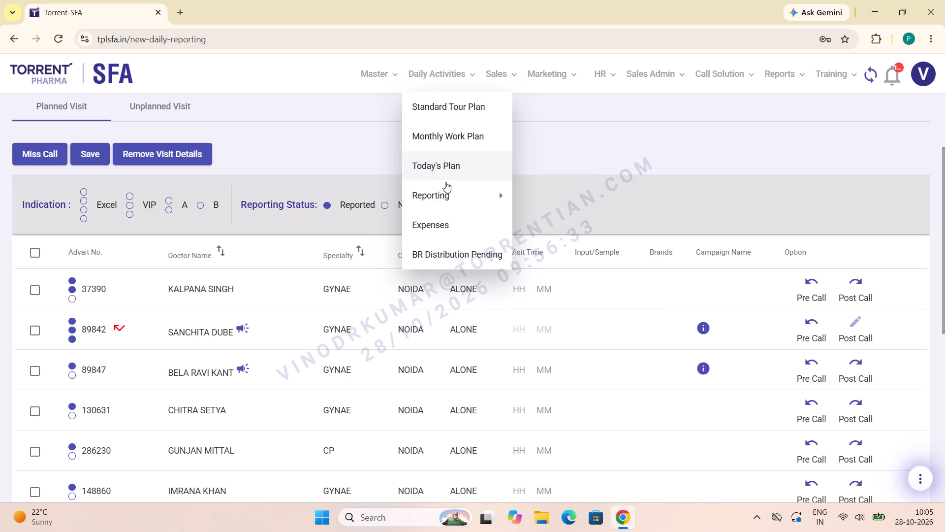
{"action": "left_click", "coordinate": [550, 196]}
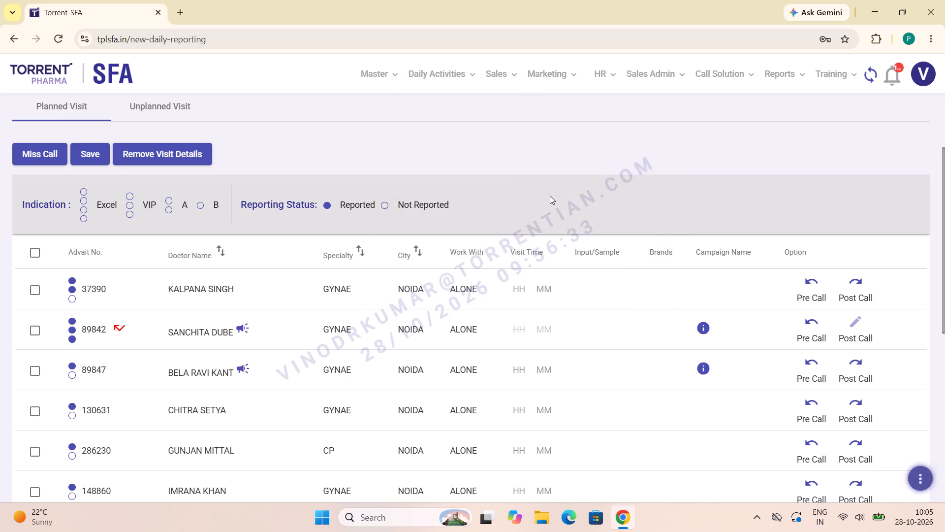